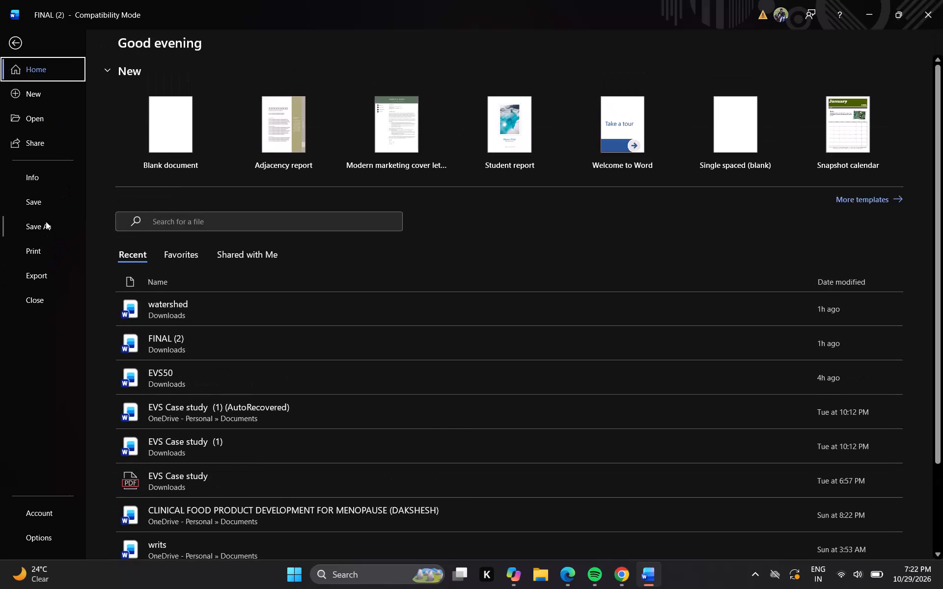
Start exporting the FINAL (2) document as a PDF/XPS file.
click(46, 273)
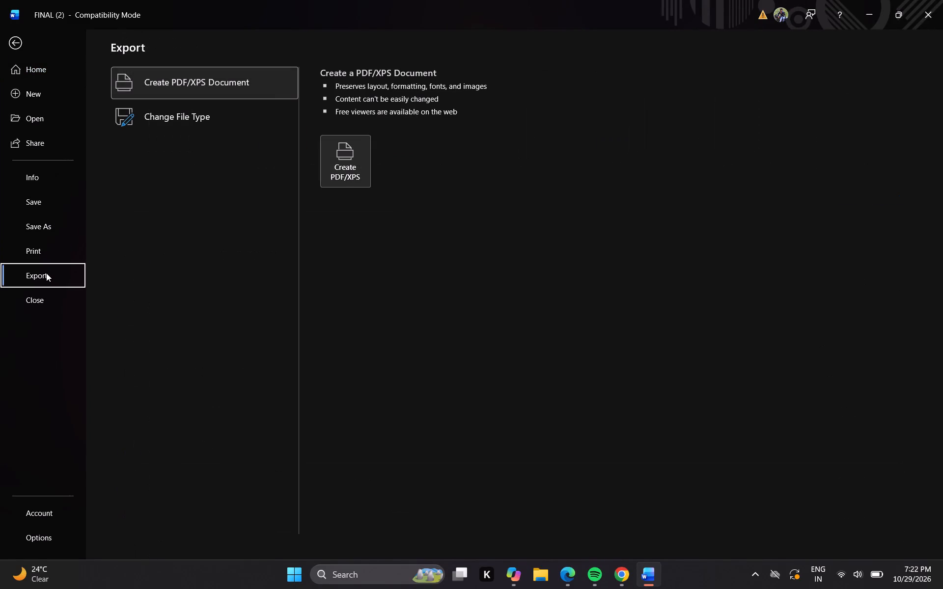
click(351, 86)
click(350, 156)
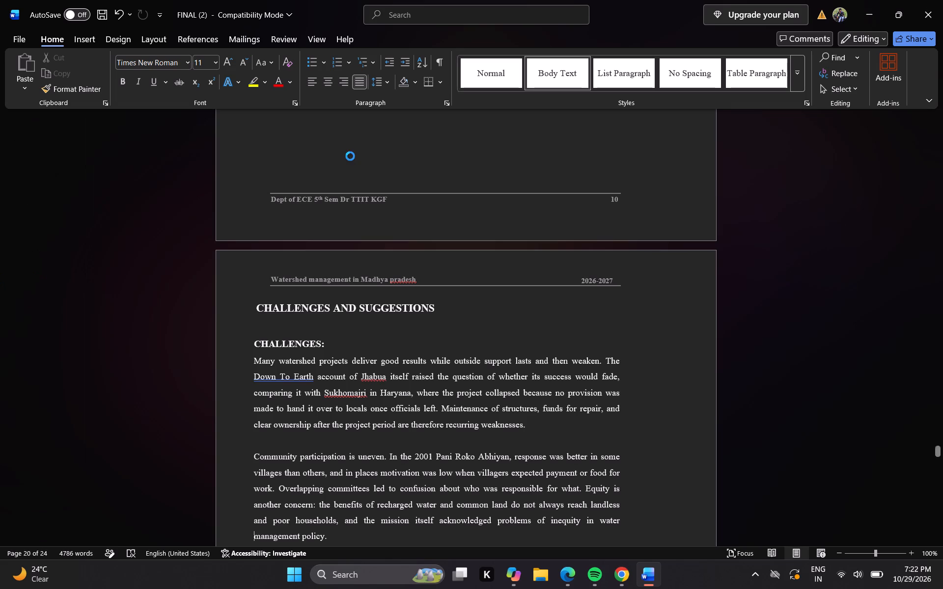
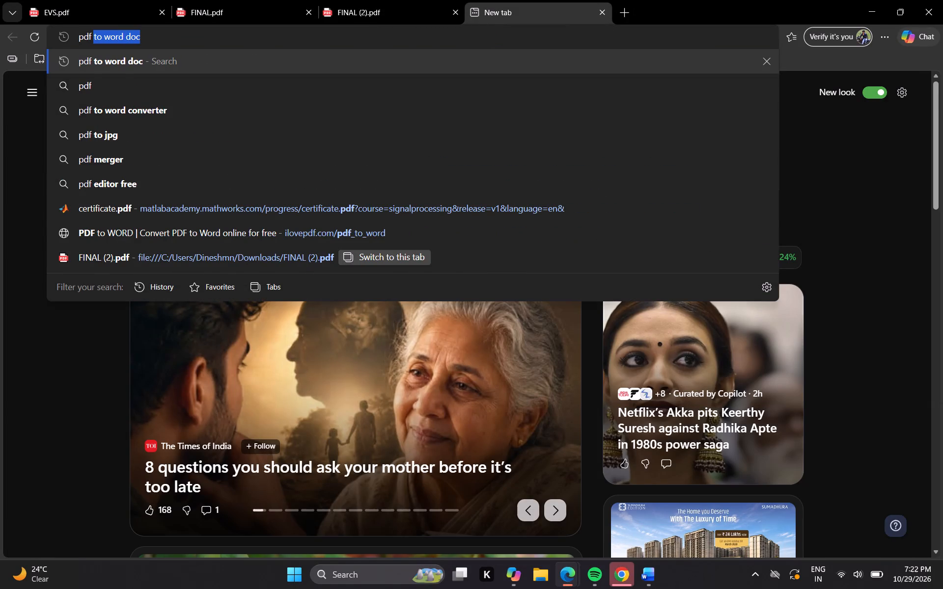
Search the web for "pdf editor free" in Microsoft Edge and open Adobe Acrobat's free online PDF editor.
key(e)
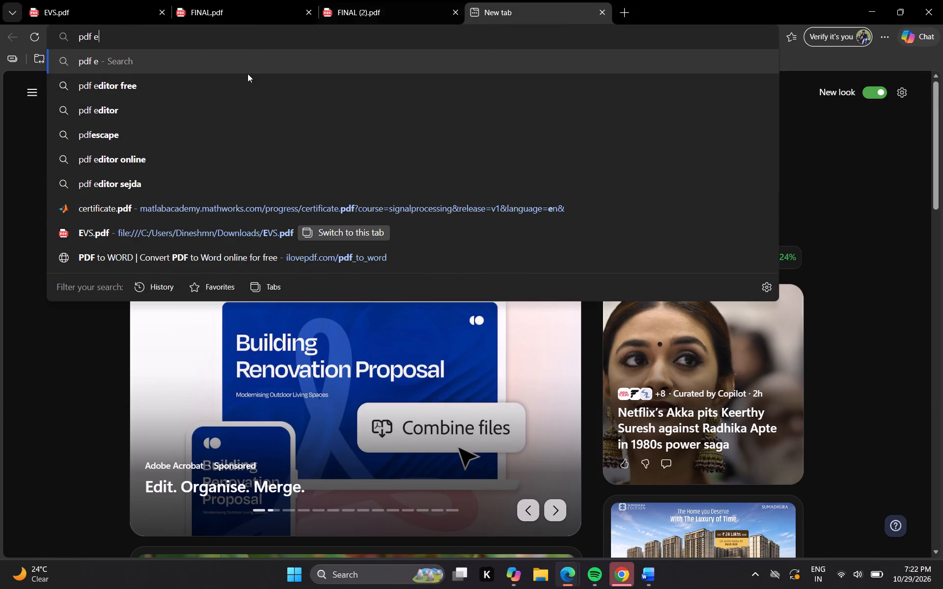
click(148, 85)
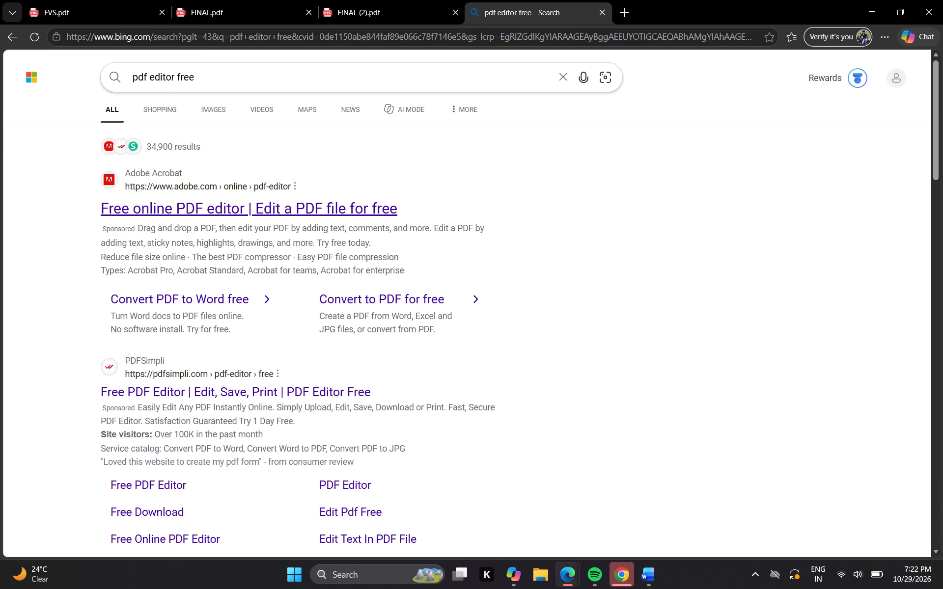
click(304, 210)
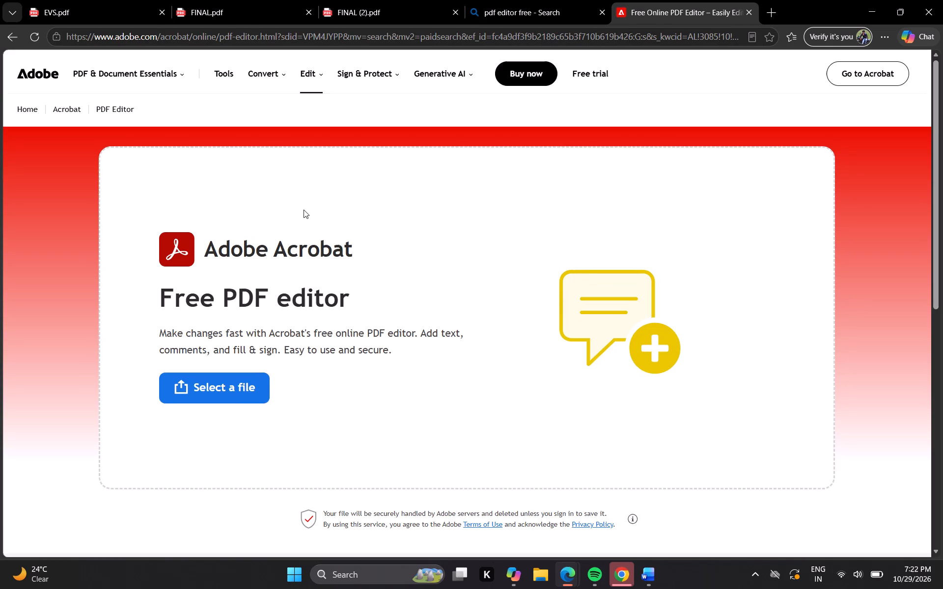
Choose the FINAL (2) PDF from the Downloads folder to upload to Acrobat's online PDF editor.
click(177, 390)
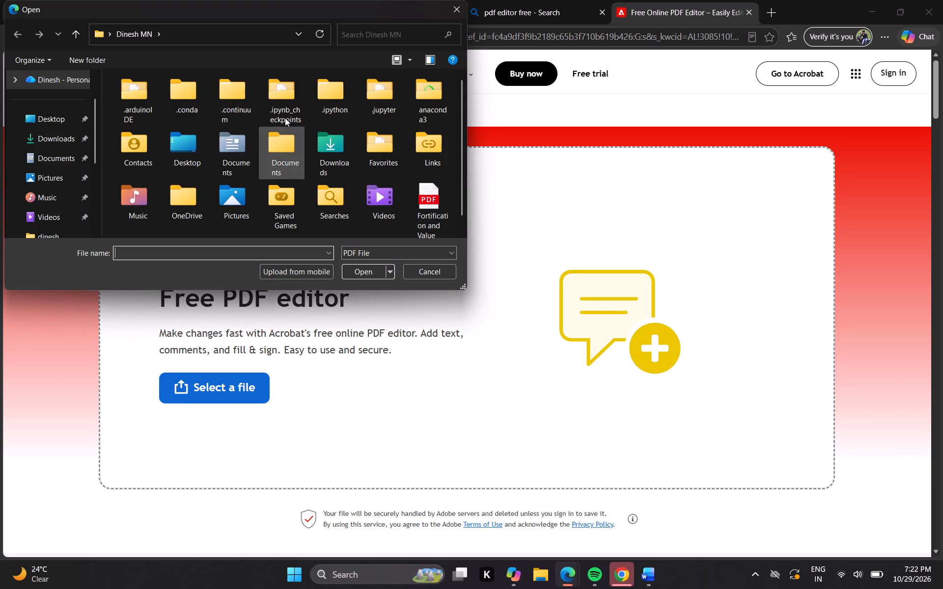
click(62, 144)
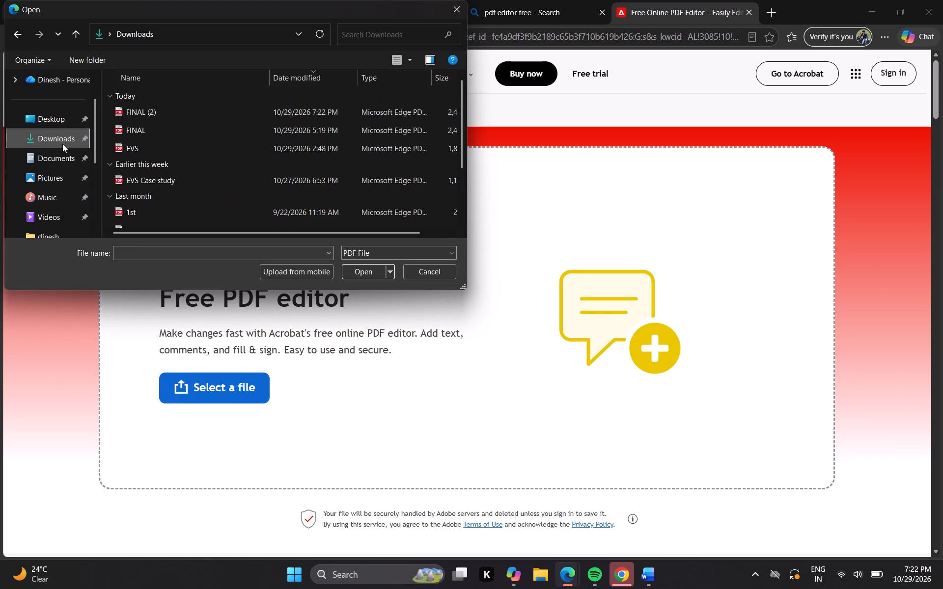
click(131, 116)
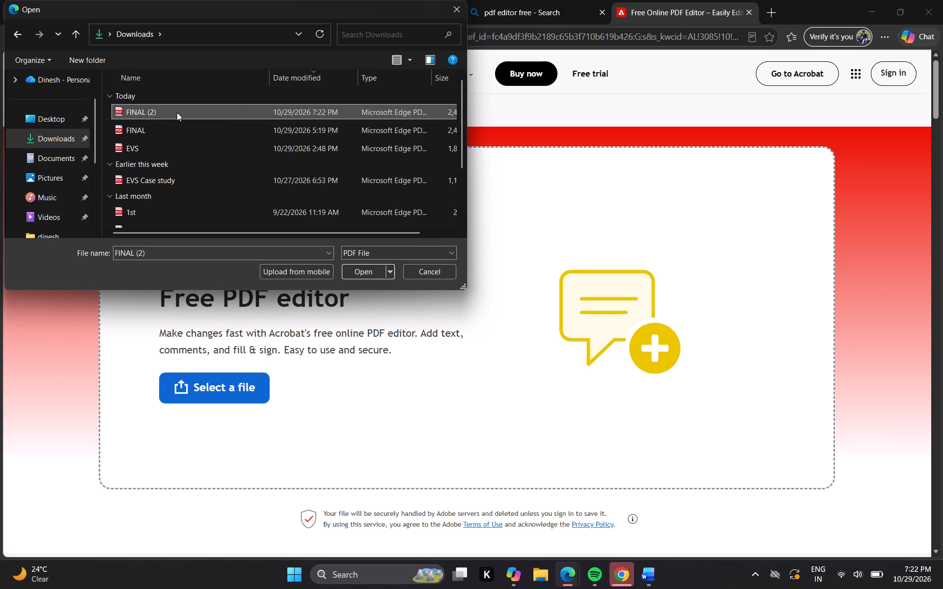
click(177, 112)
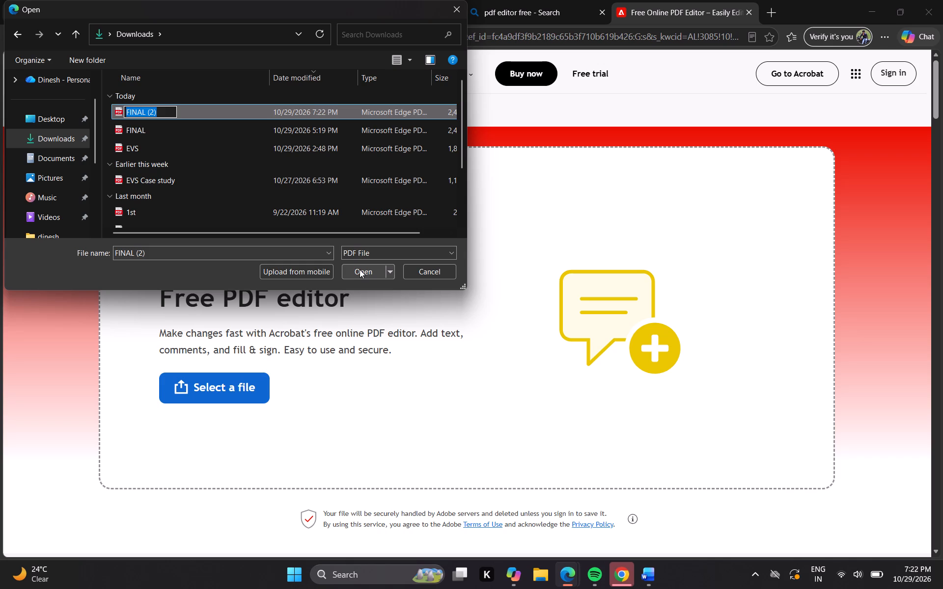
click(360, 269)
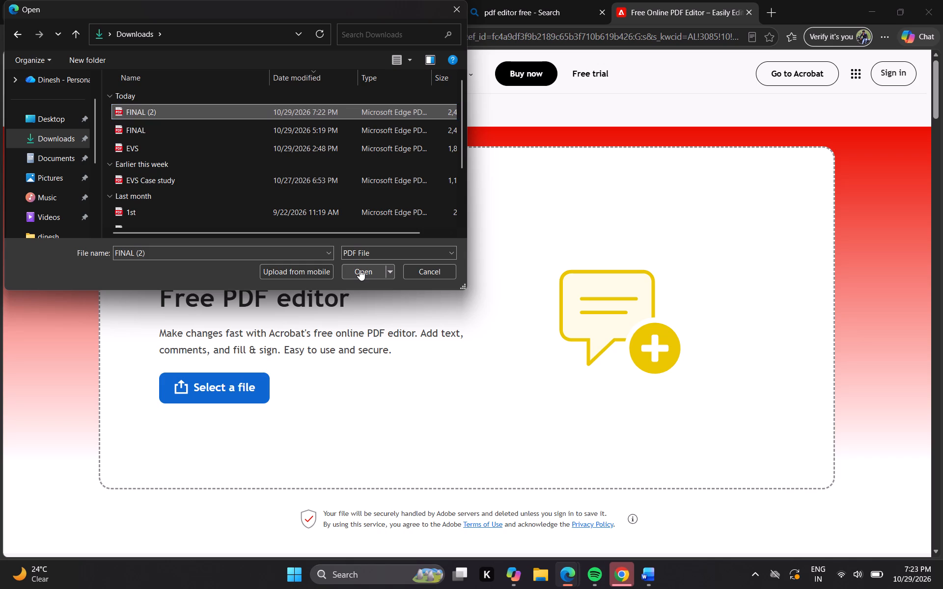
Upload the selected FINAL (2) PDF to Acrobat's online PDF editor.
click(360, 269)
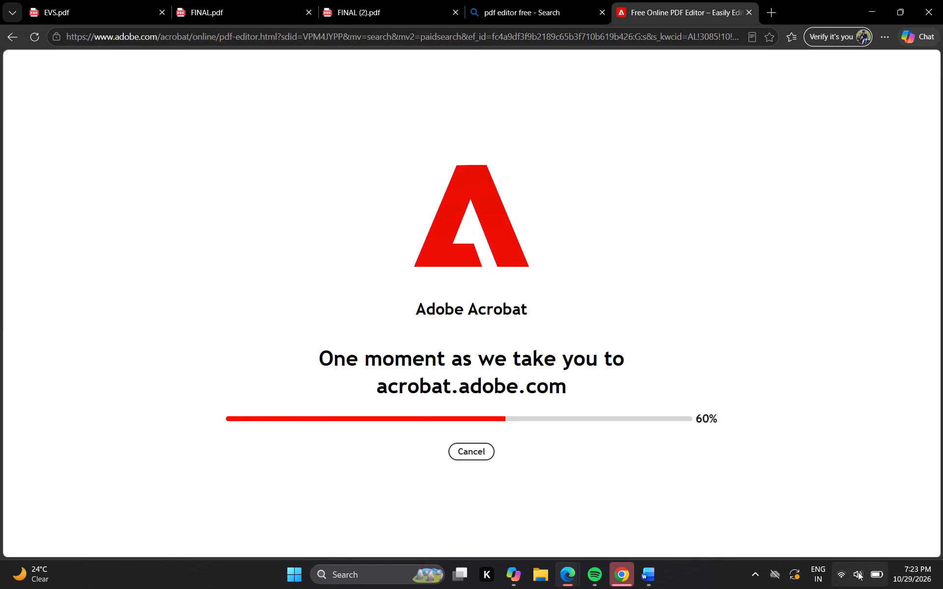
Lower the display brightness to roughly 30% in the Windows quick settings.
click(843, 568)
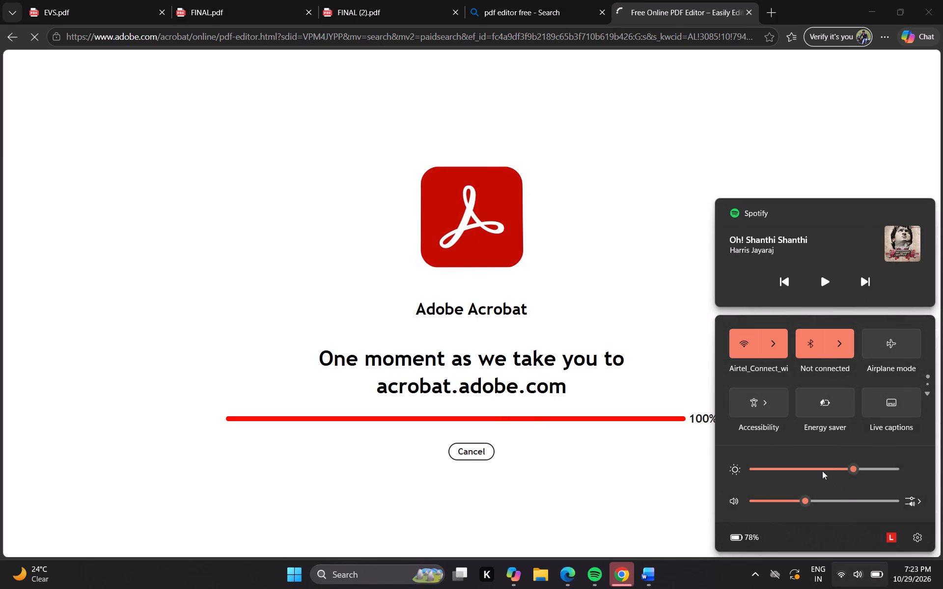
click(803, 469)
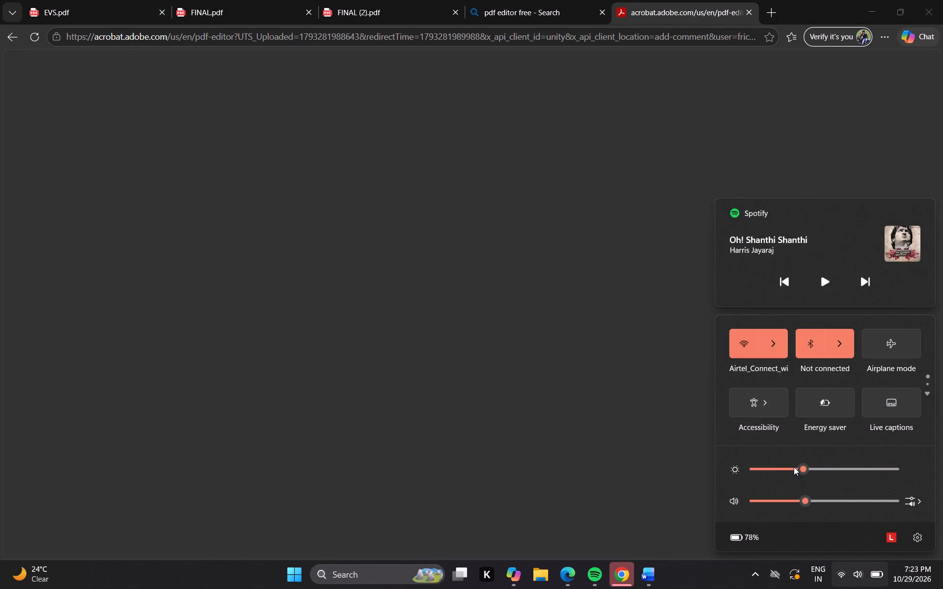
click(794, 467)
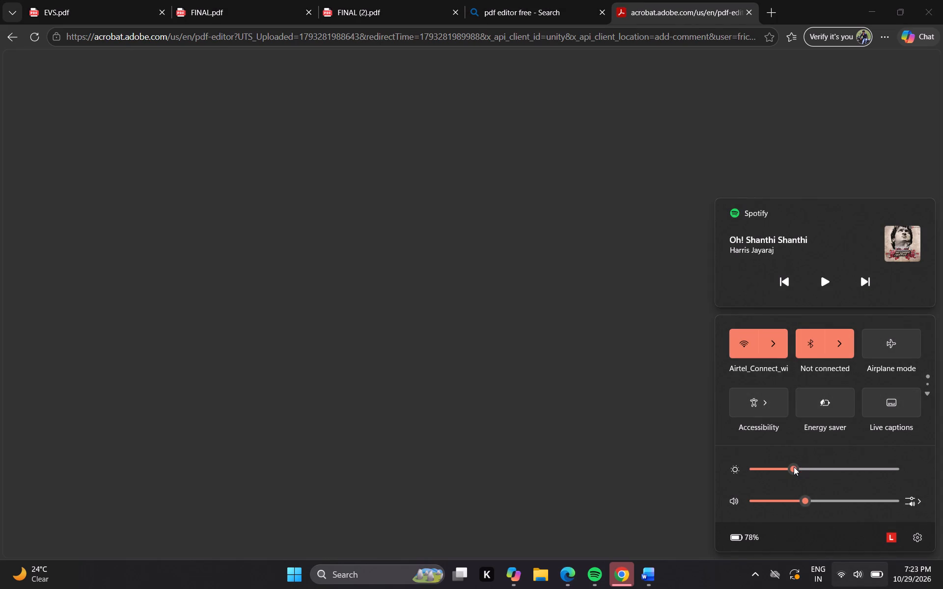
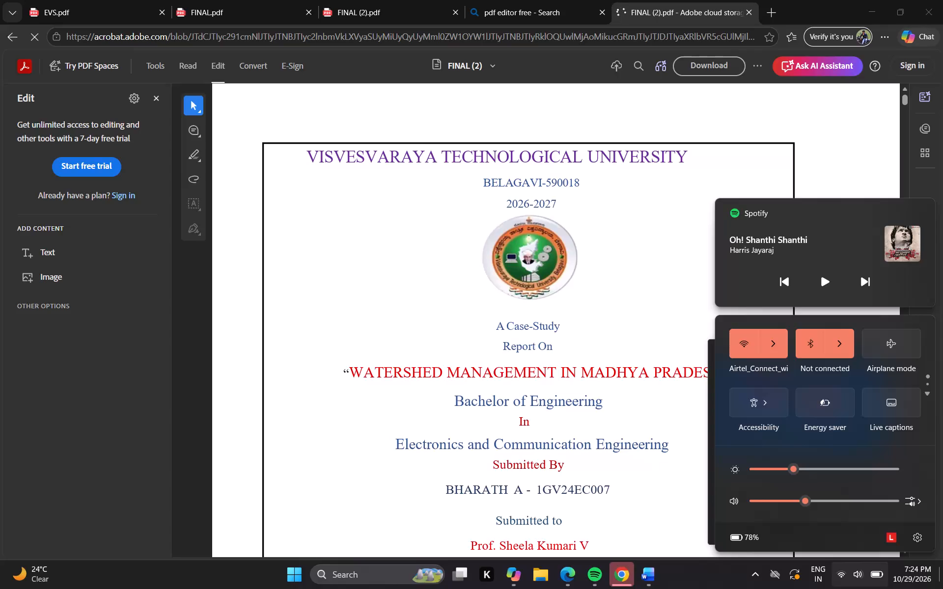
Review the uploaded report's opening pages, from the cover page through the acknowledgement, introduction and objectives.
click(836, 533)
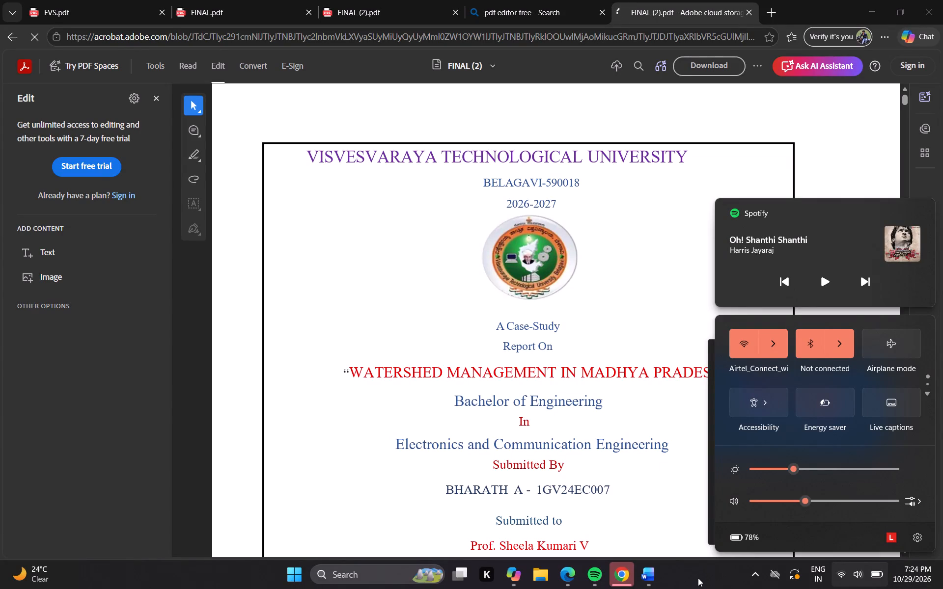
click(698, 578)
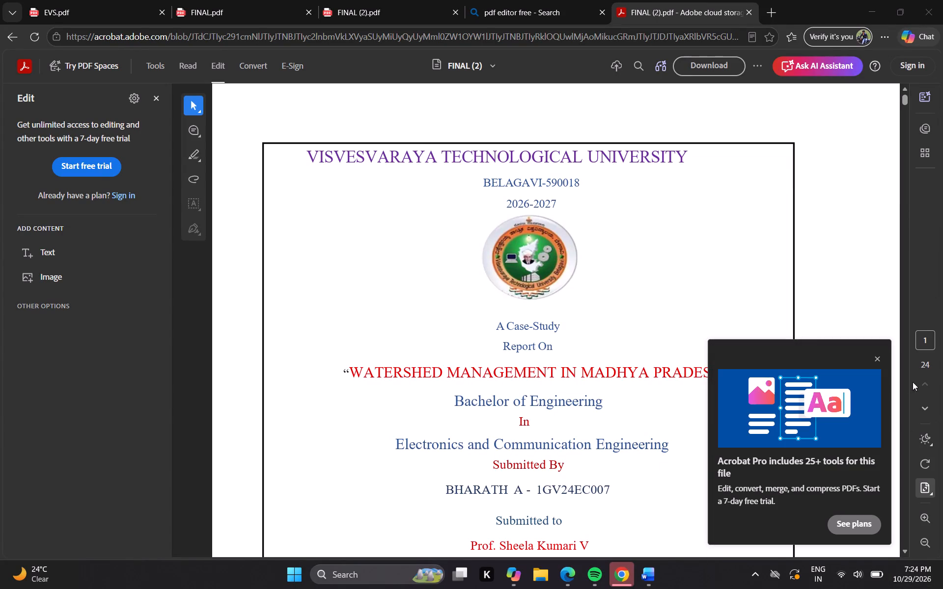
click(928, 405)
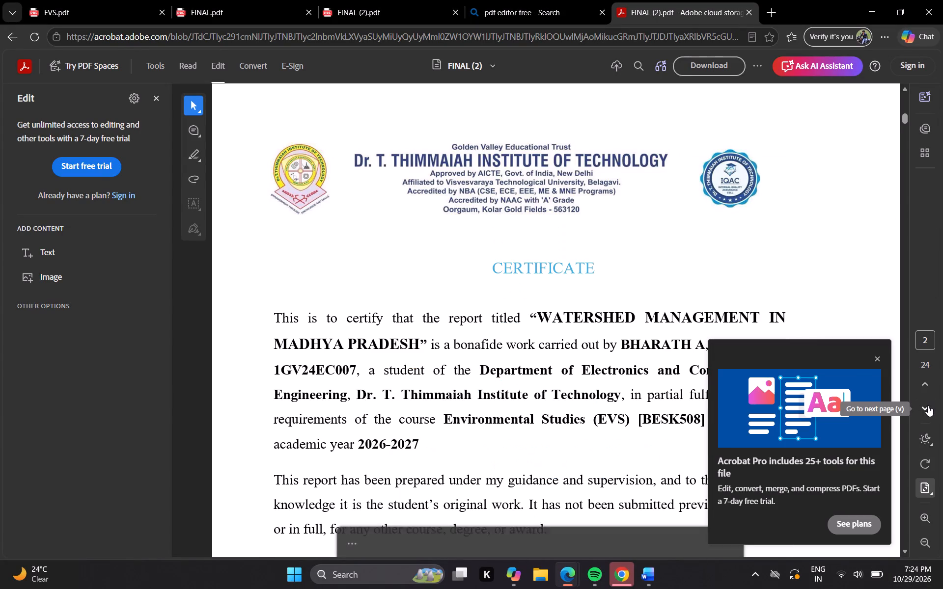
click(928, 405)
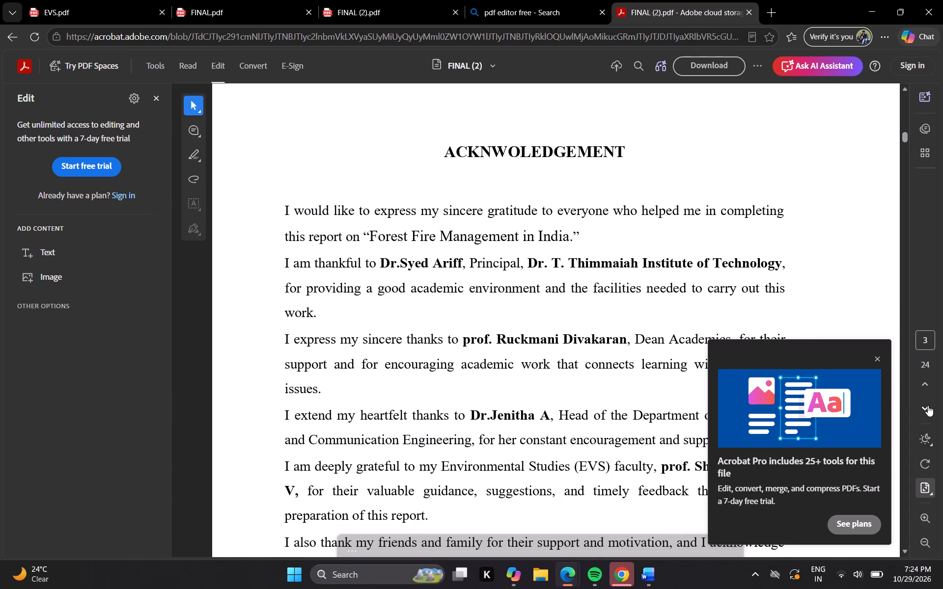
key(ctrl+minus)
key(ctrl+minus)
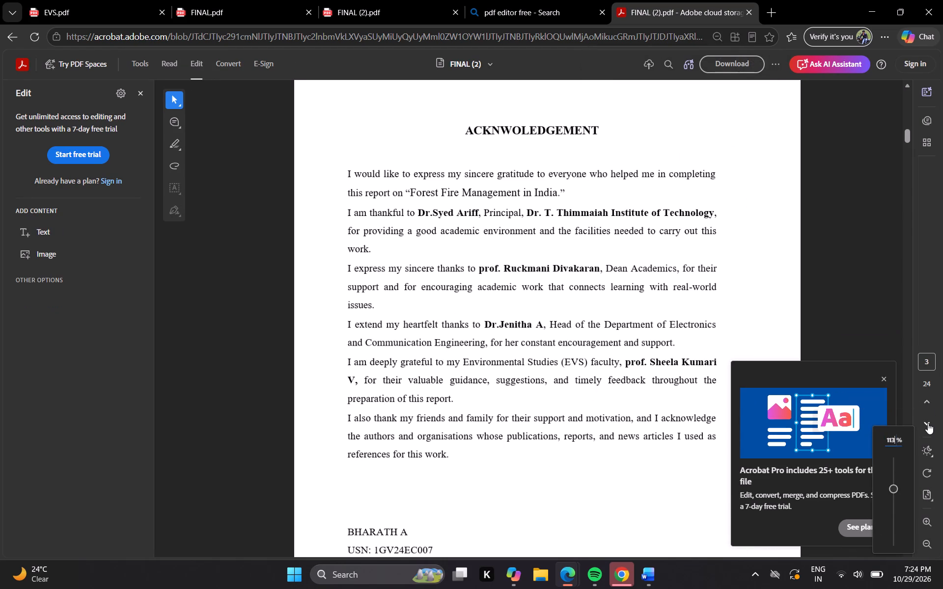
click(928, 423)
triple_click(928, 423)
click(928, 423)
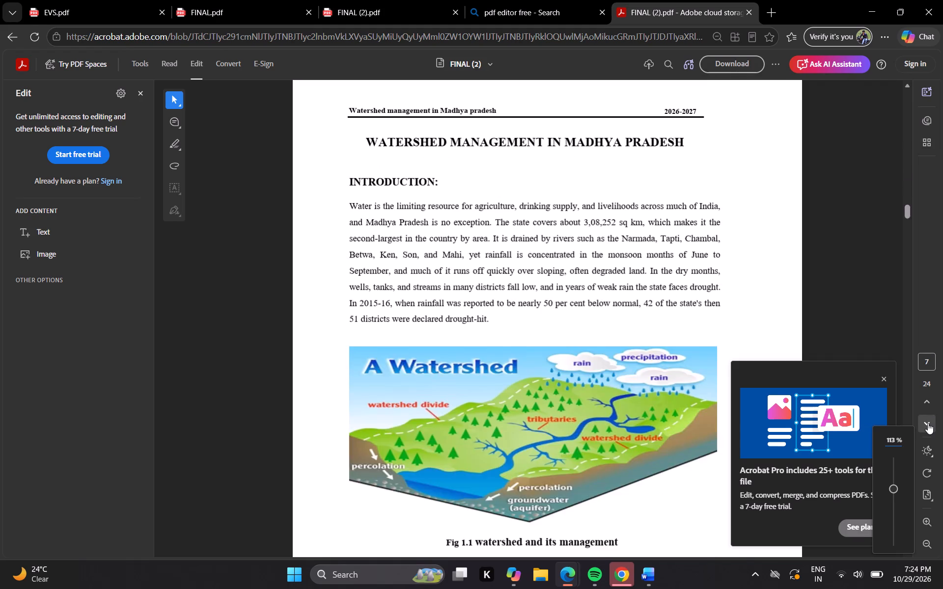
key(ctrl+minus)
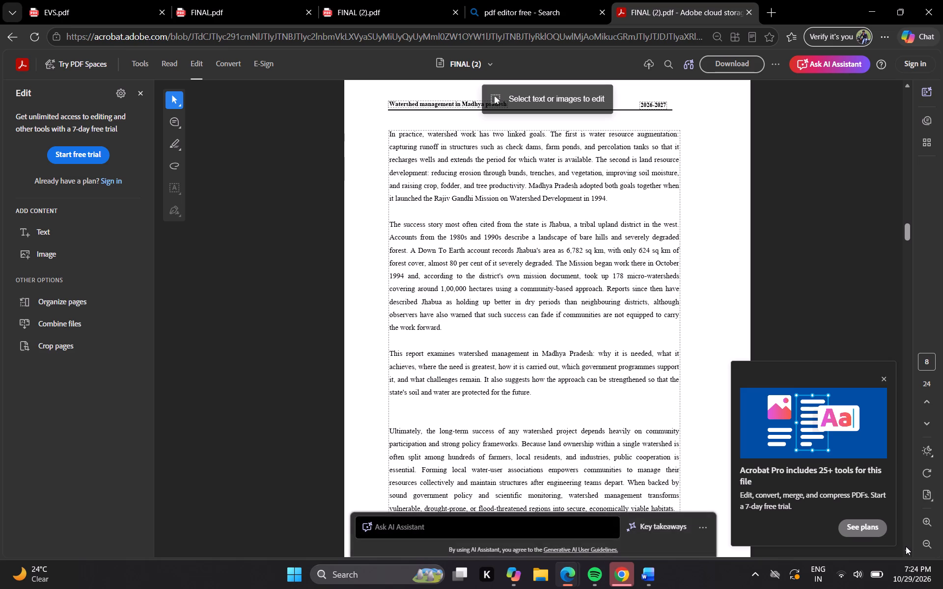
click(906, 546)
double_click(906, 546)
triple_click(906, 546)
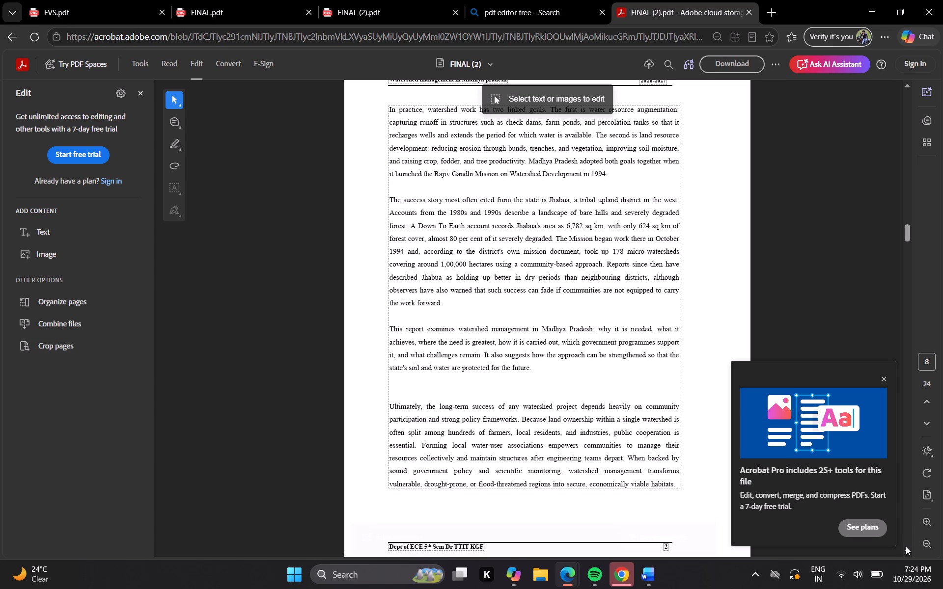
click(906, 546)
click(906, 542)
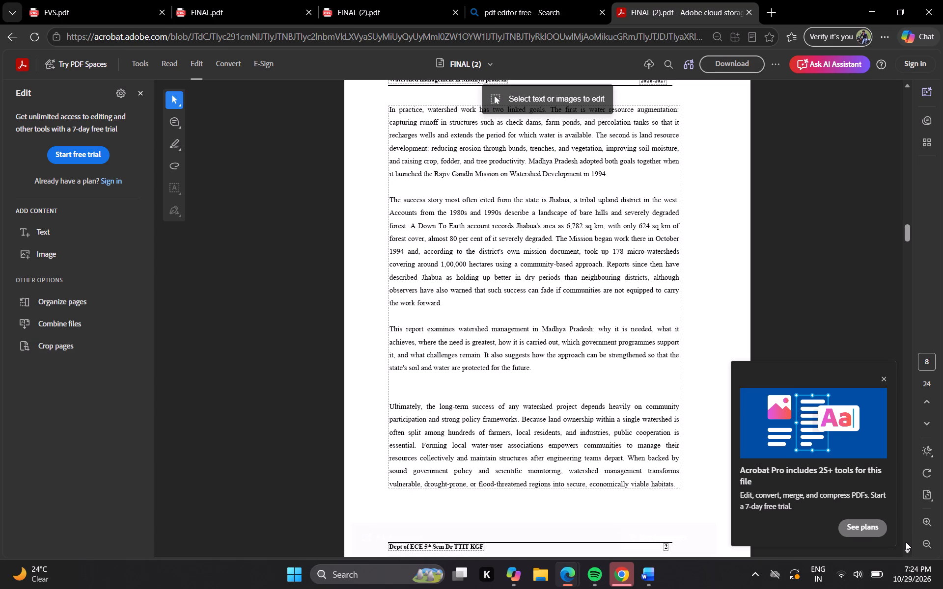
click(906, 534)
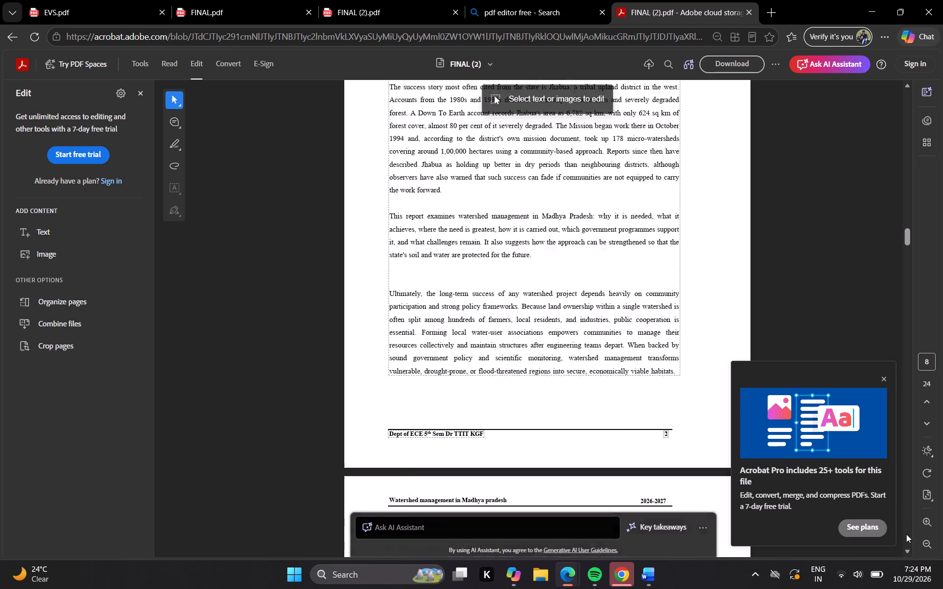
click(906, 534)
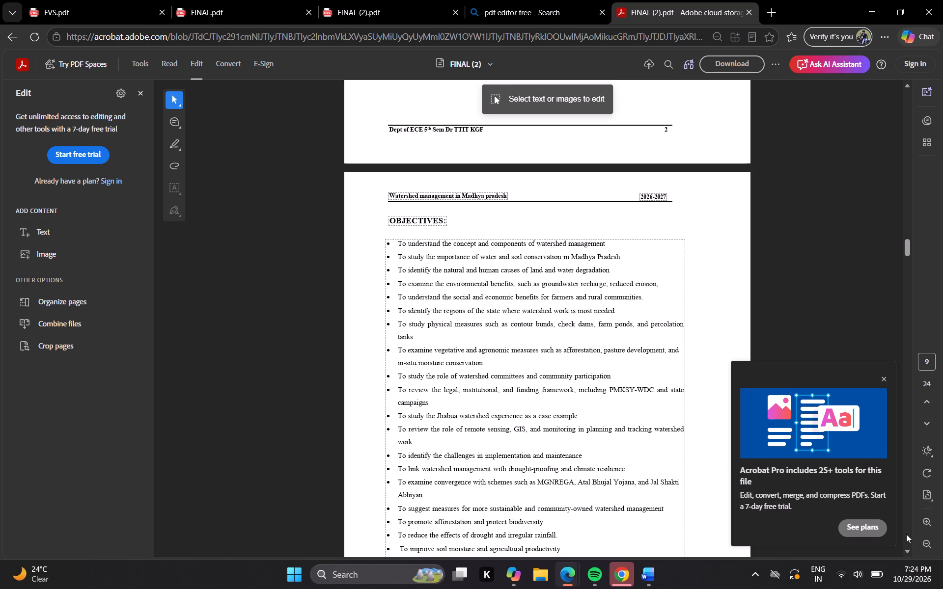
click(908, 532)
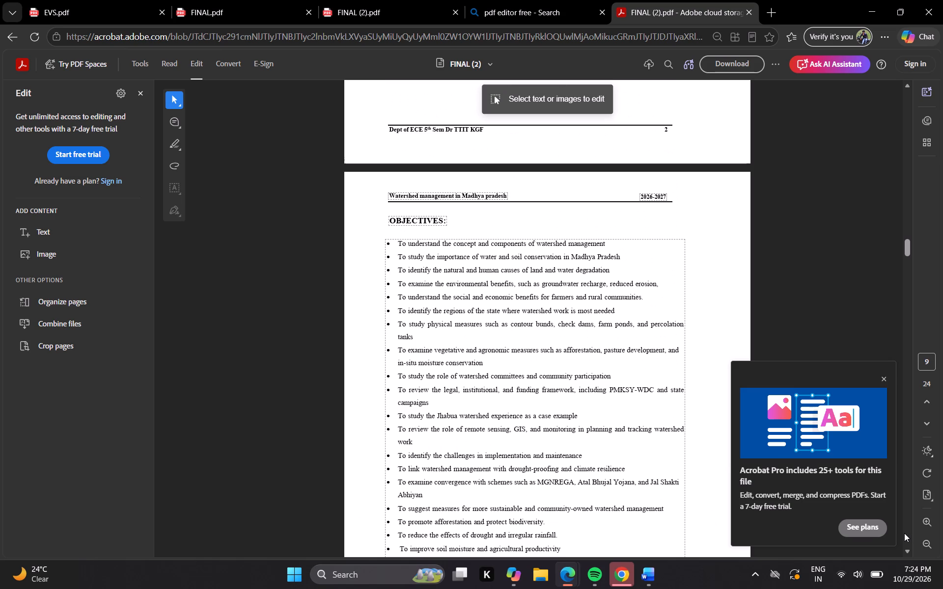
click(904, 533)
click(904, 533)
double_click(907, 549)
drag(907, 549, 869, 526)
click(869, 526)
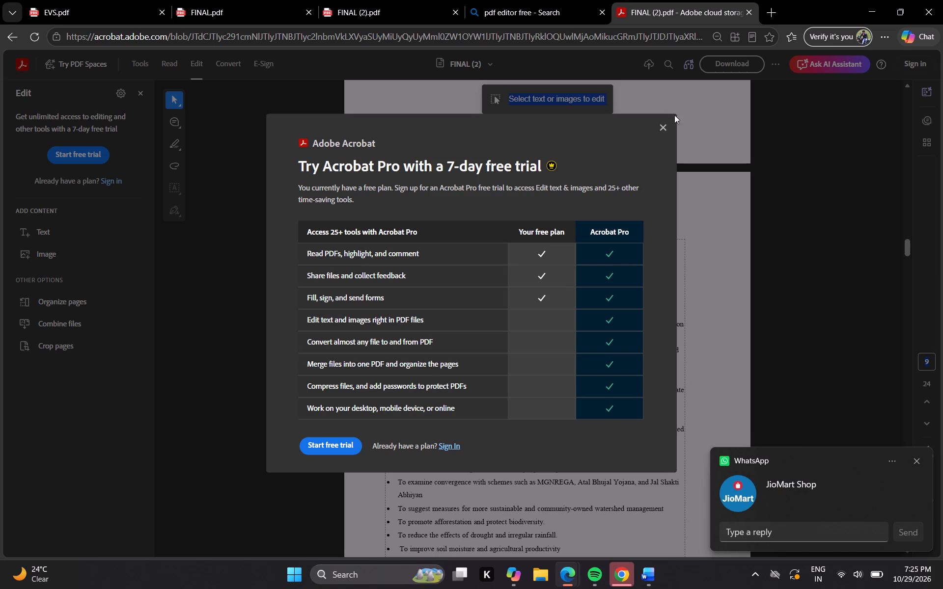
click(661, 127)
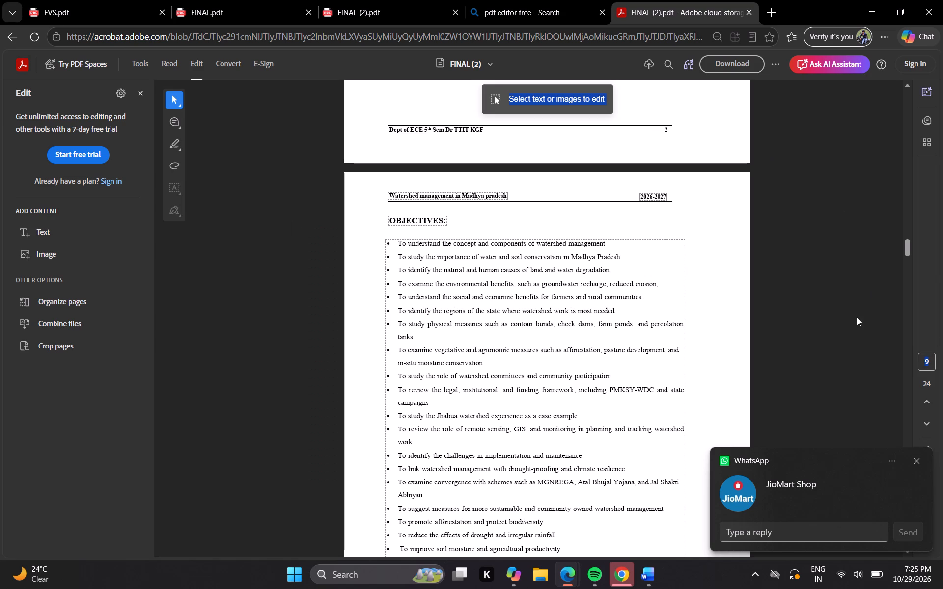
Dismiss the WhatsApp notification and examine the report's pages from the objectives through the causes for watershed management.
click(918, 459)
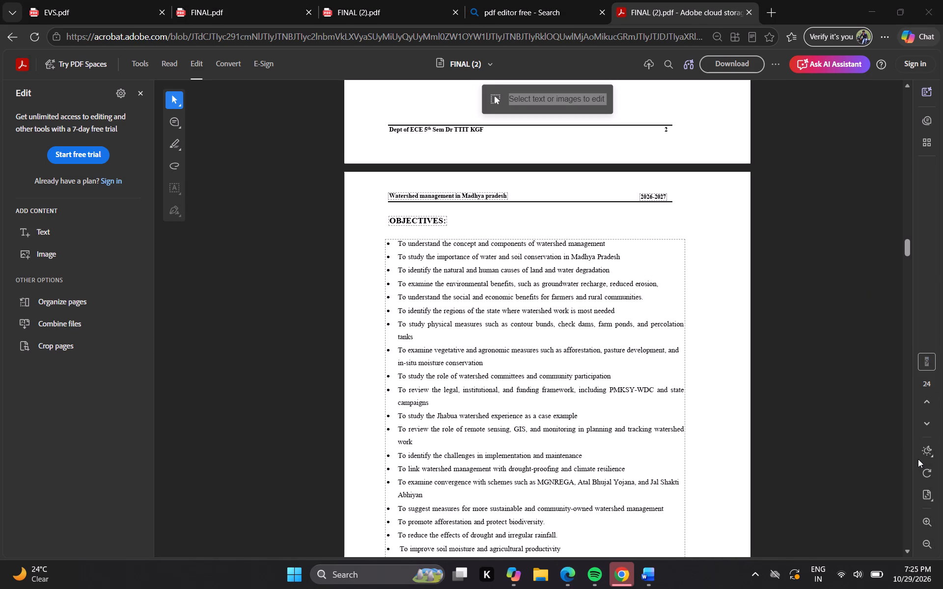
click(909, 536)
click(909, 536)
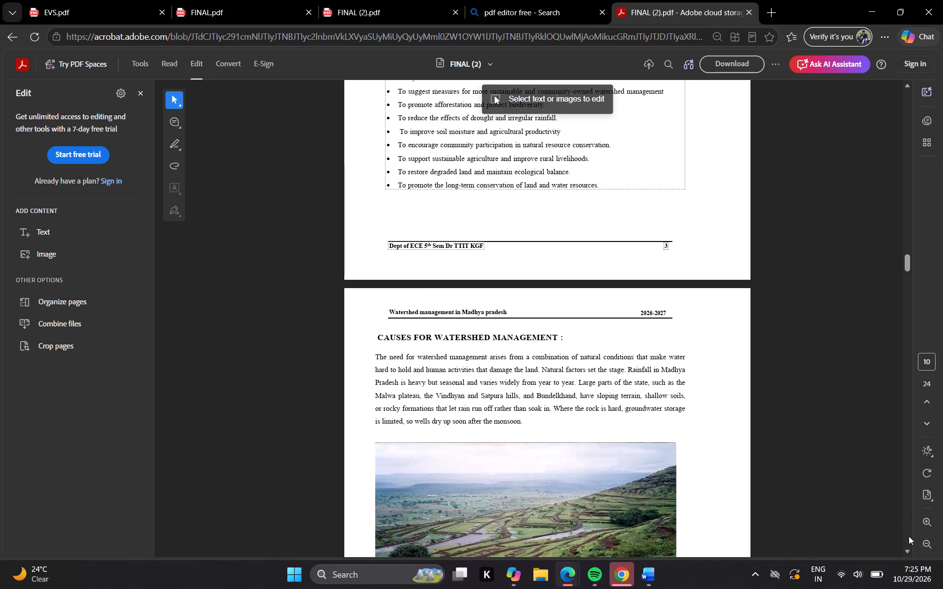
click(905, 539)
click(903, 529)
click(906, 484)
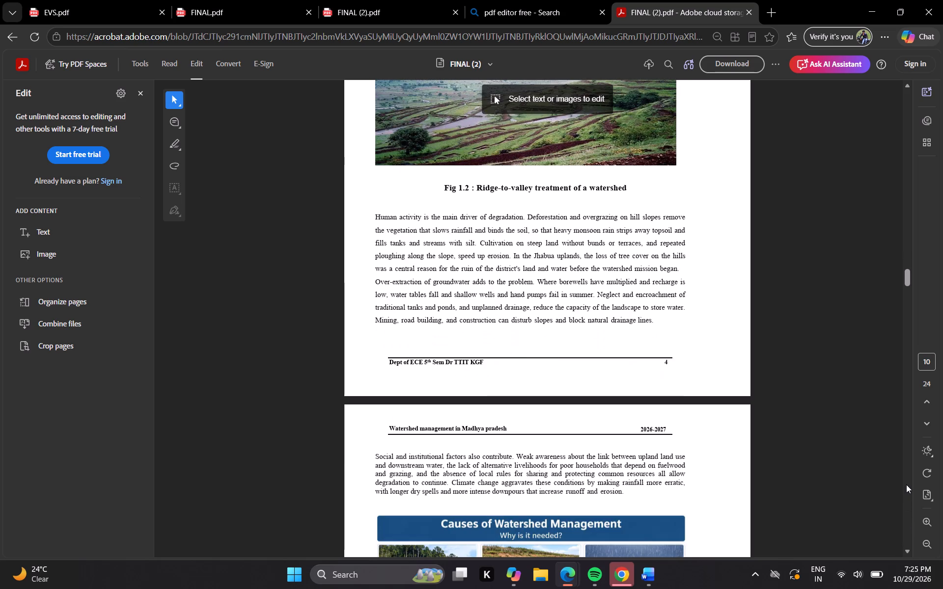
click(906, 484)
click(906, 484)
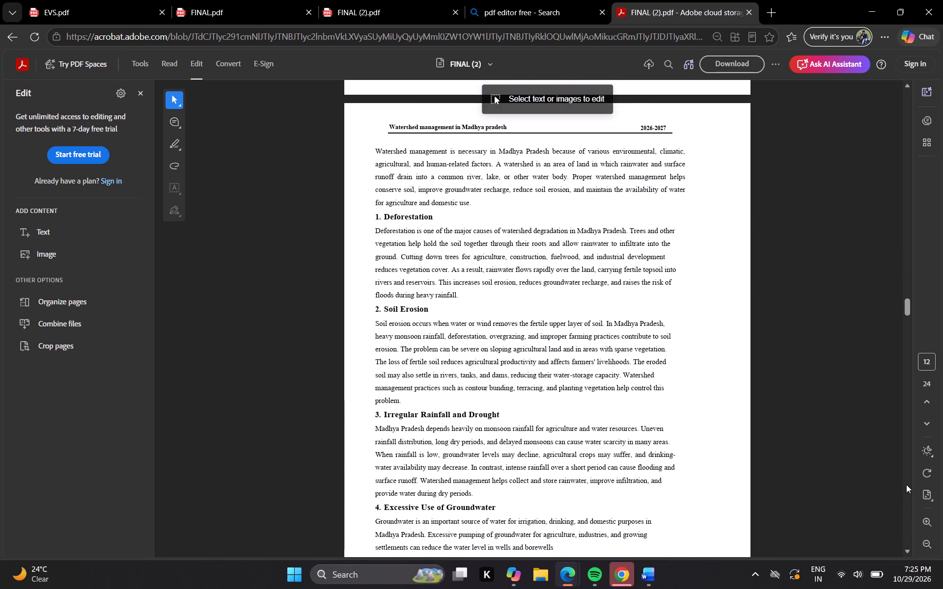
Check the following report pages and their footer page numbers, from the deforestation section to the Common Watershed Structures figure.
click(906, 484)
click(906, 484)
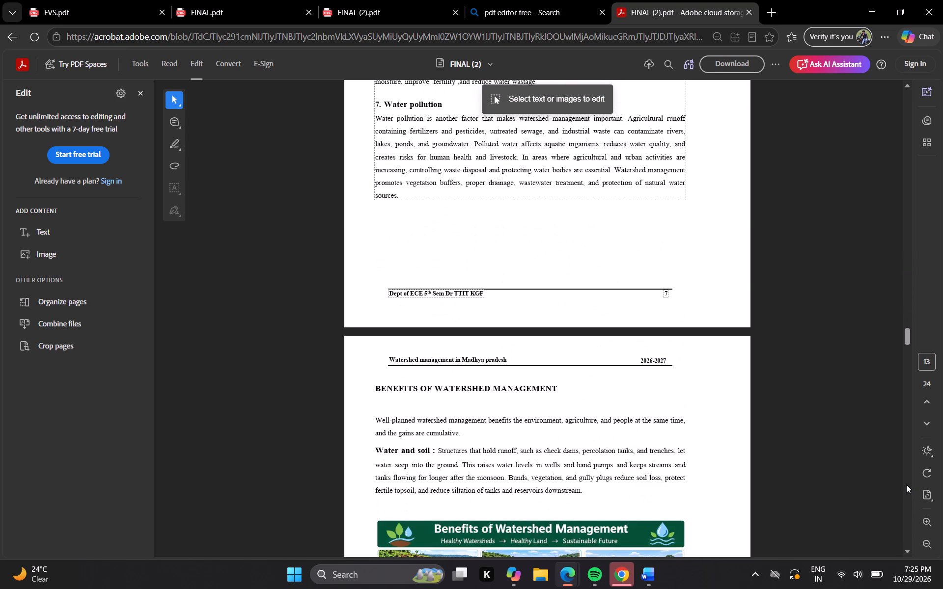
click(906, 484)
click(906, 484)
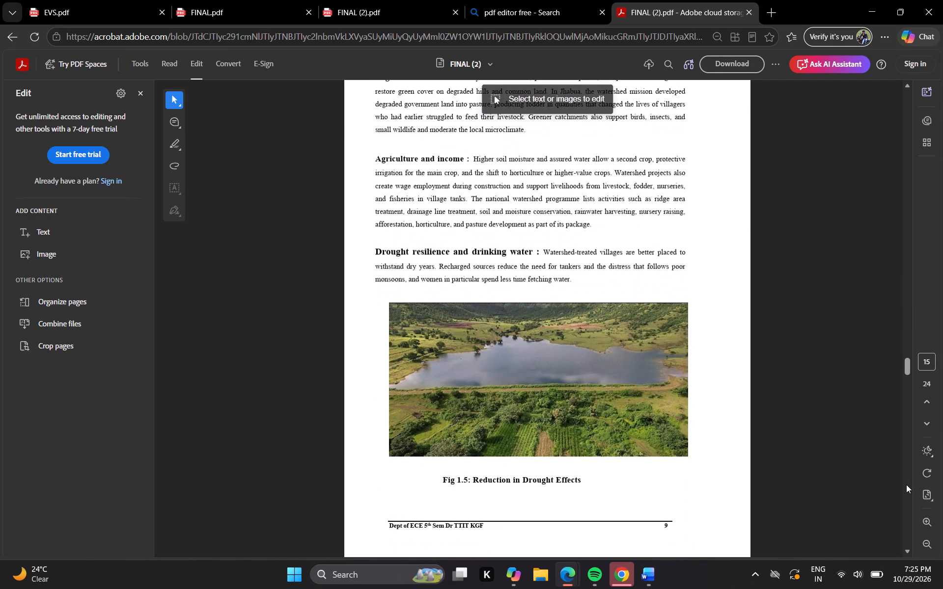
click(906, 484)
click(906, 484)
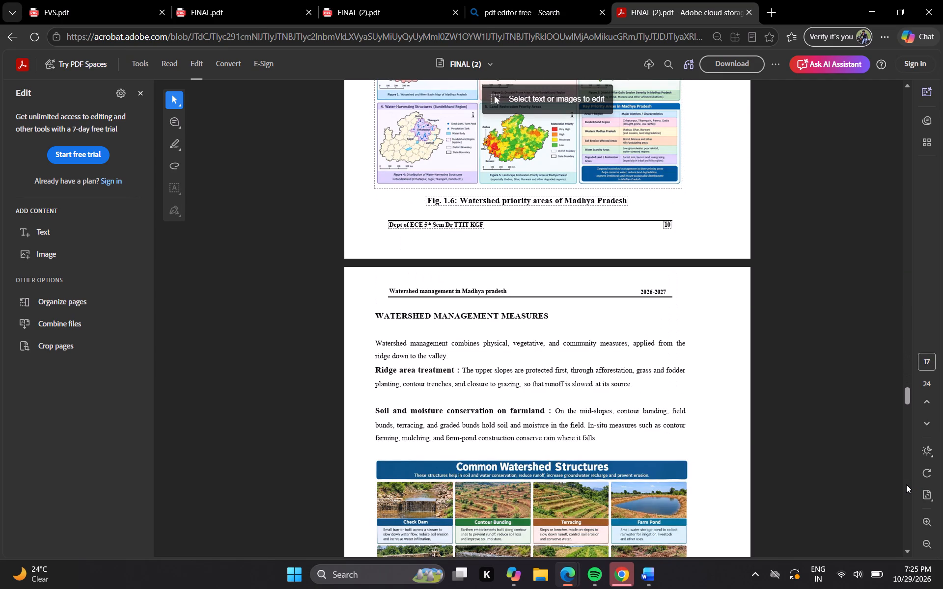
click(906, 484)
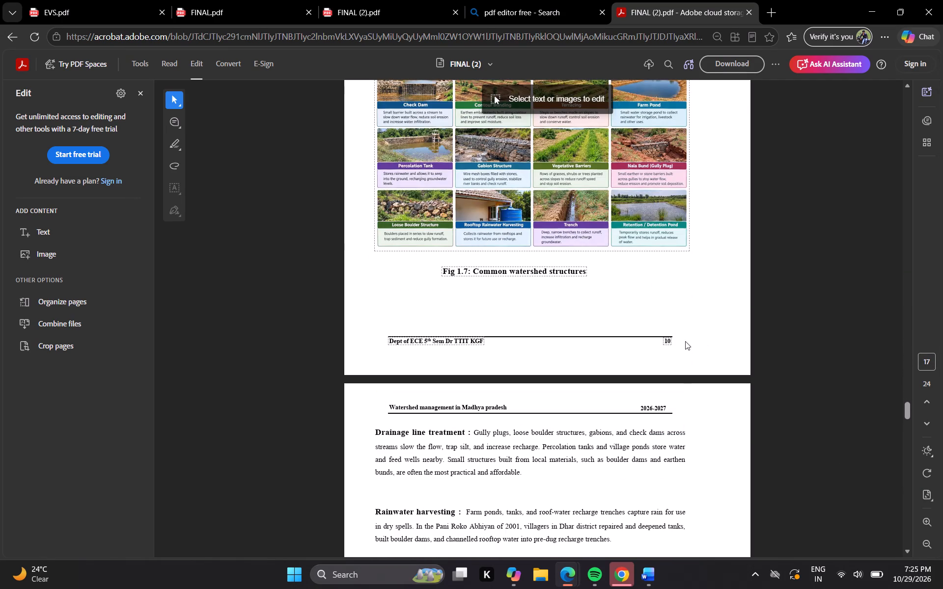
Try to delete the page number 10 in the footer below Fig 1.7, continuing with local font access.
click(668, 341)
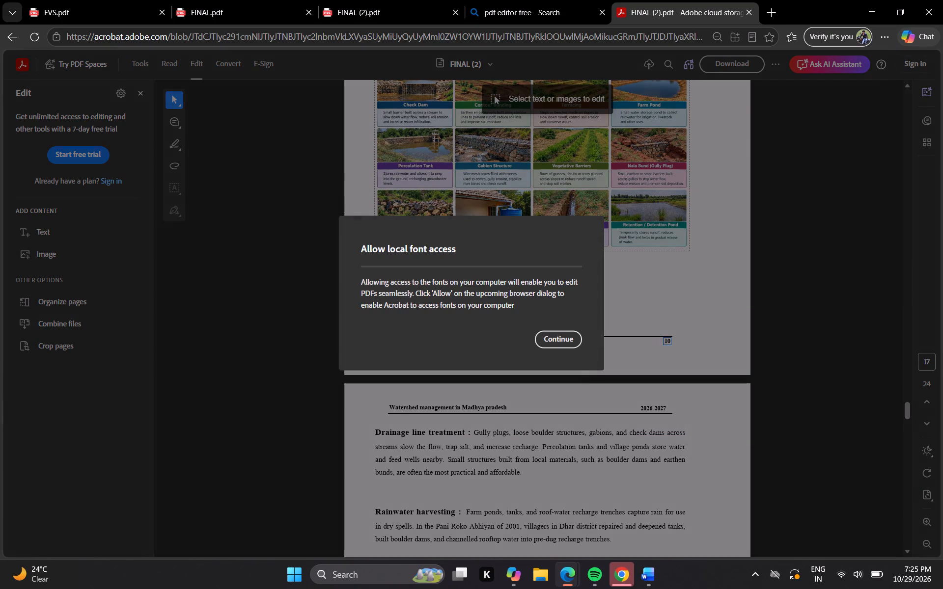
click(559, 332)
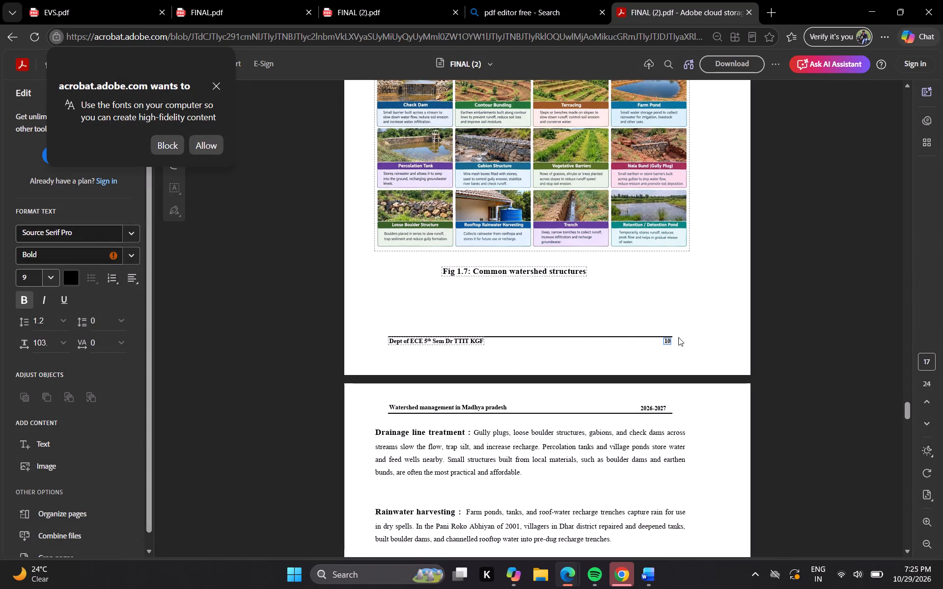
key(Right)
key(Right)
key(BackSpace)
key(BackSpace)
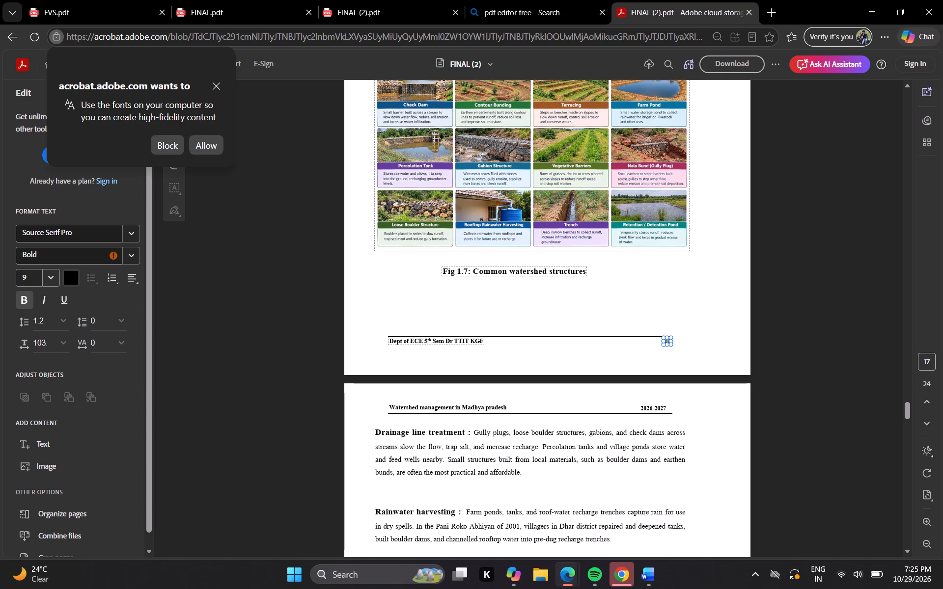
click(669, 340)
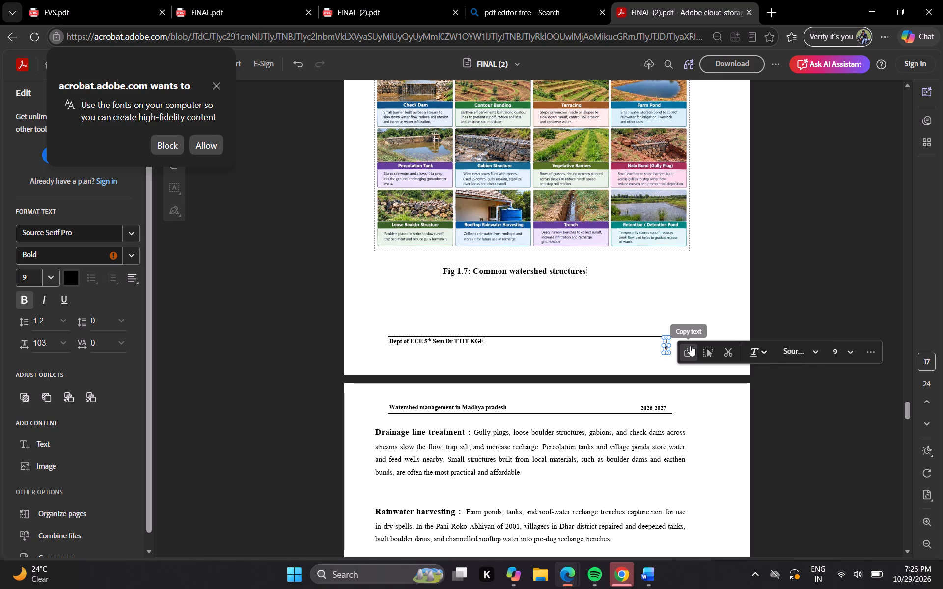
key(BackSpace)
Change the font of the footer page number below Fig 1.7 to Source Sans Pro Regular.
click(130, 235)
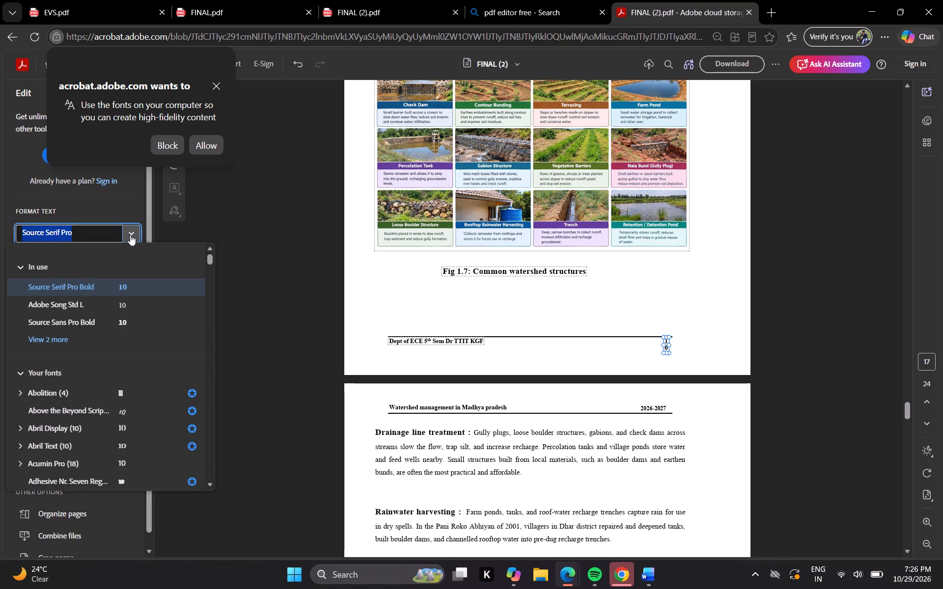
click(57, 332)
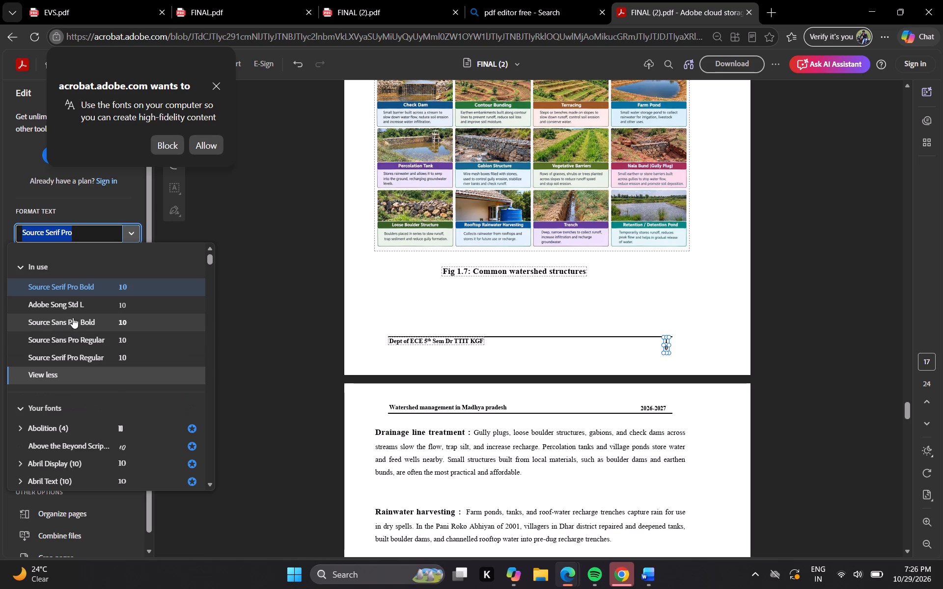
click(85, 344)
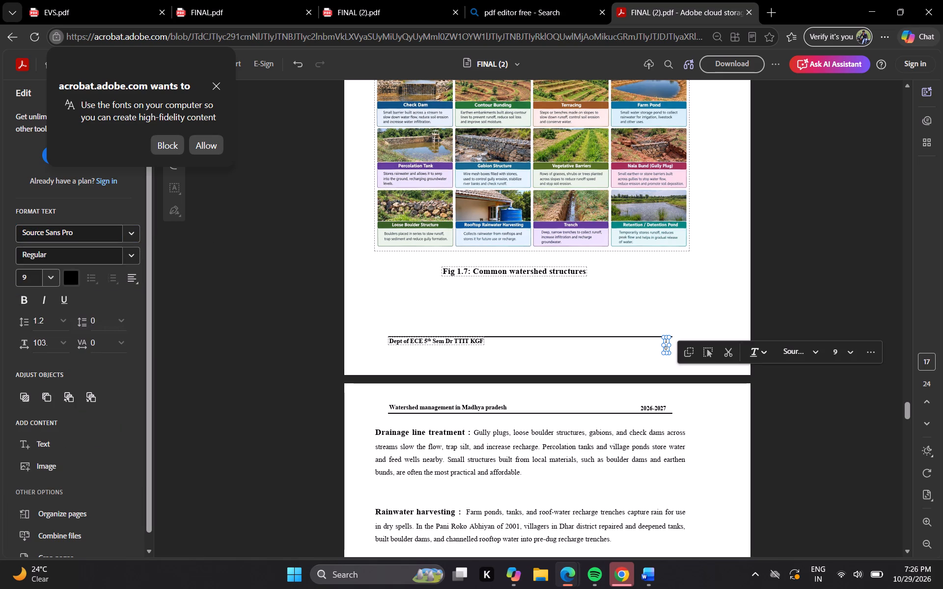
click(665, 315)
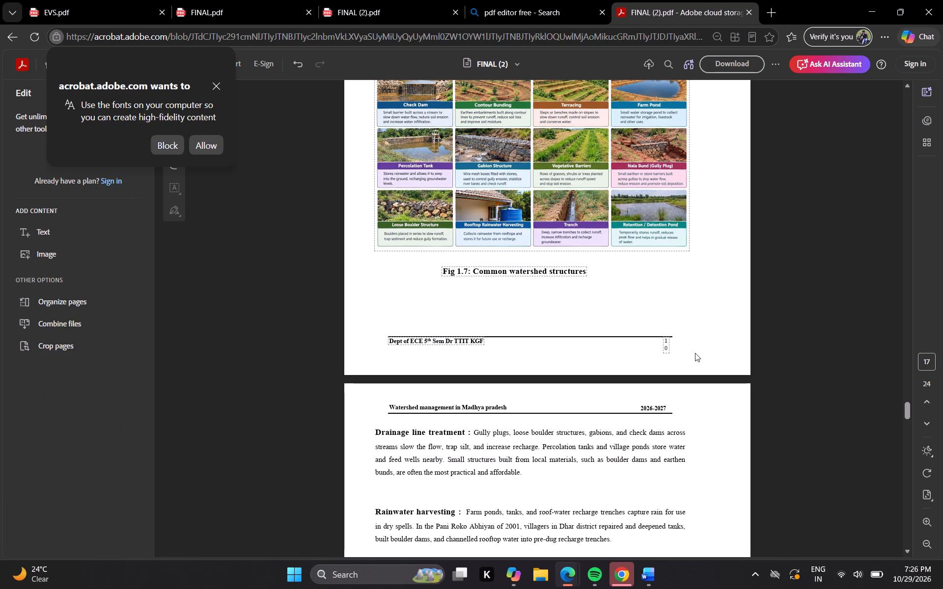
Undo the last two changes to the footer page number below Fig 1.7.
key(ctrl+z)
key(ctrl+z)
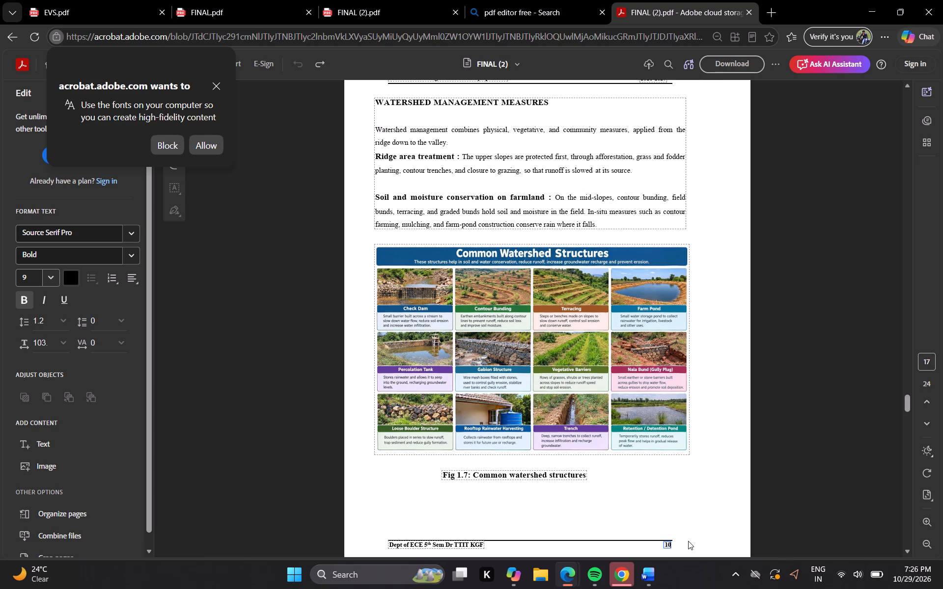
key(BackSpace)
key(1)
Clear the footer page number below Fig 1.7 and re-enter it as 11 at font size 10.
key(BackSpace)
key(BackSpace)
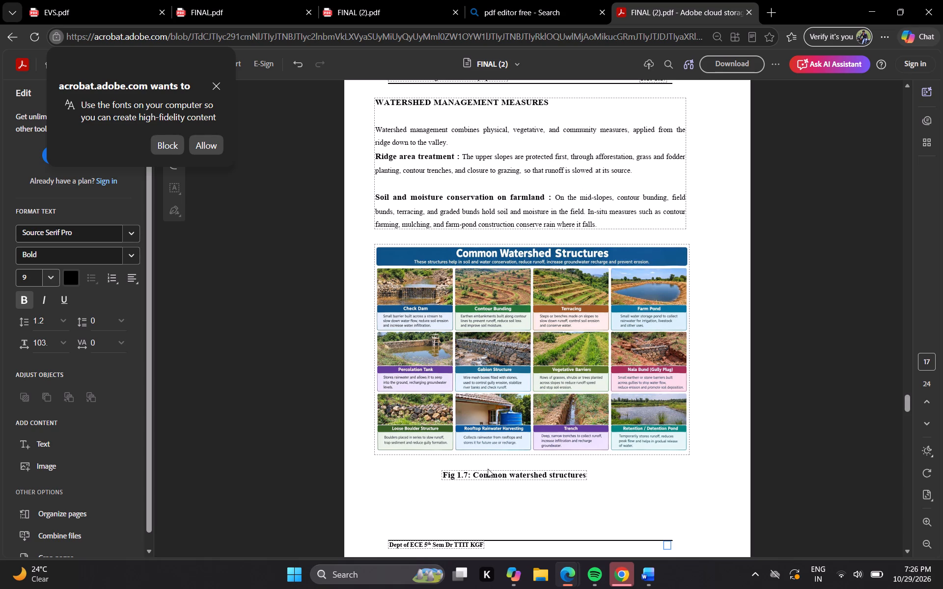
click(34, 275)
key(BackSpace)
text(10)
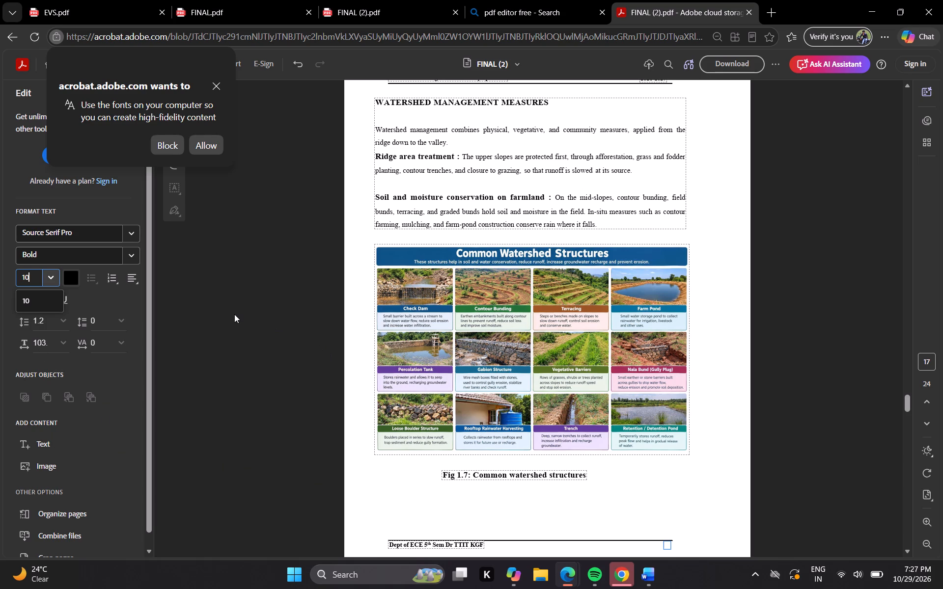
key(Return)
key(1)
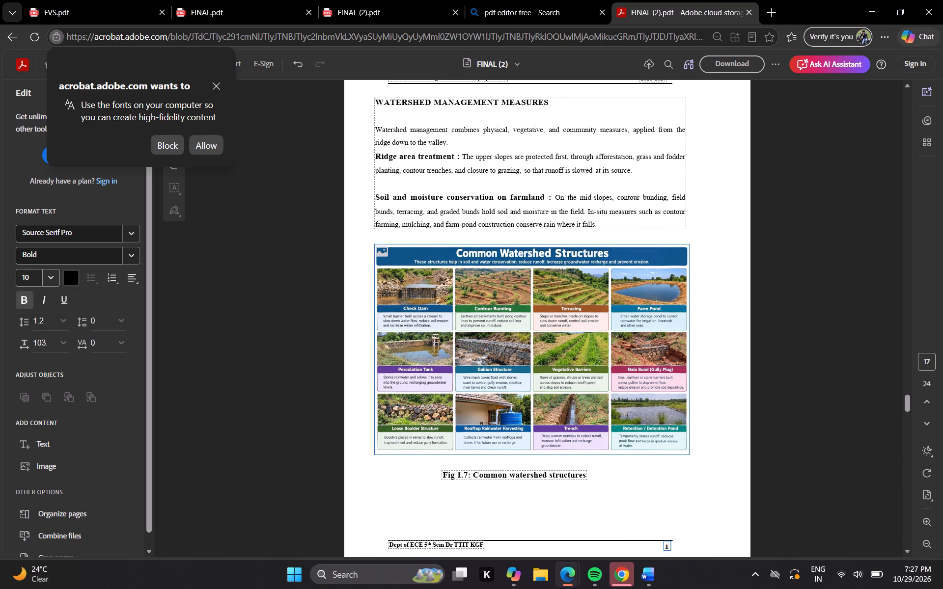
key(0)
key(BackSpace)
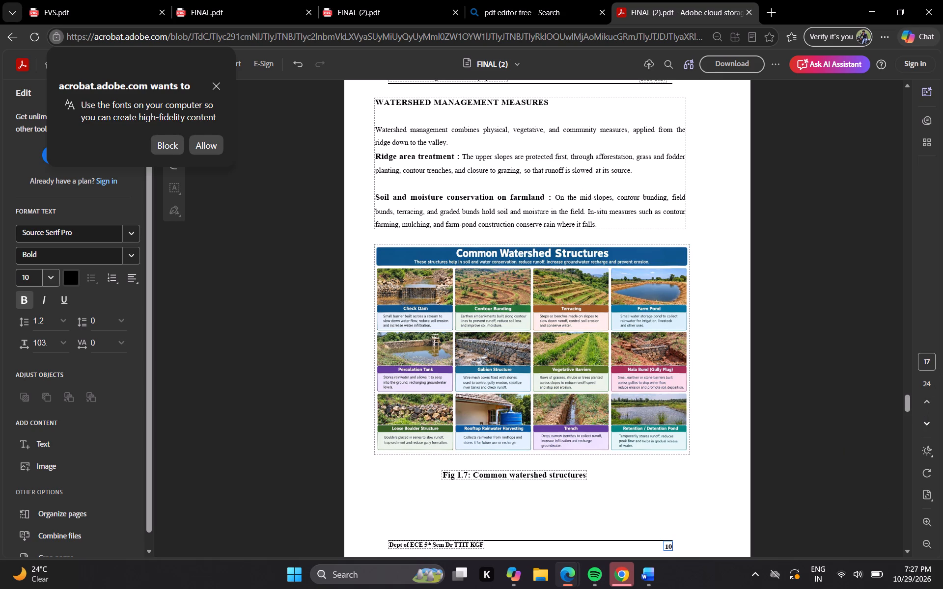
key(1)
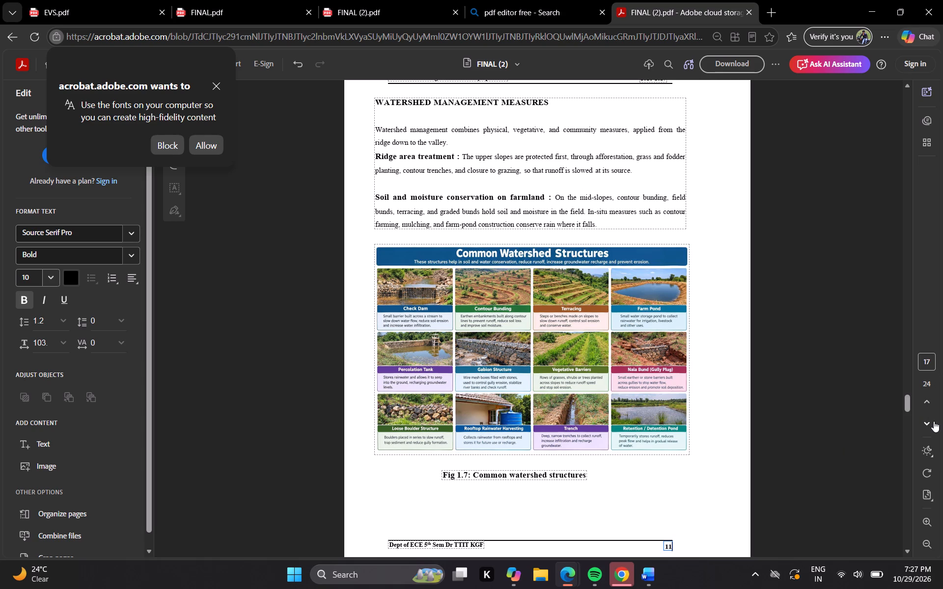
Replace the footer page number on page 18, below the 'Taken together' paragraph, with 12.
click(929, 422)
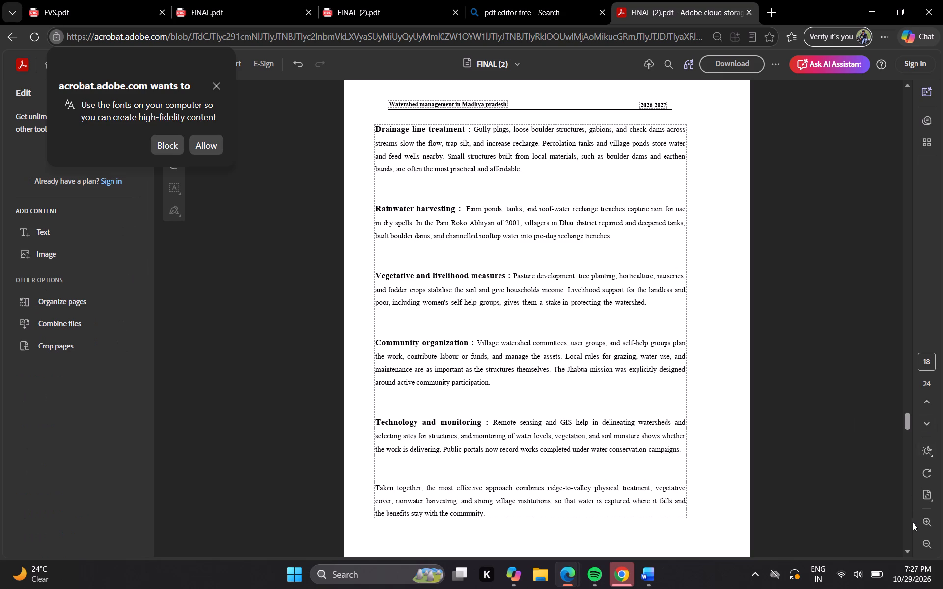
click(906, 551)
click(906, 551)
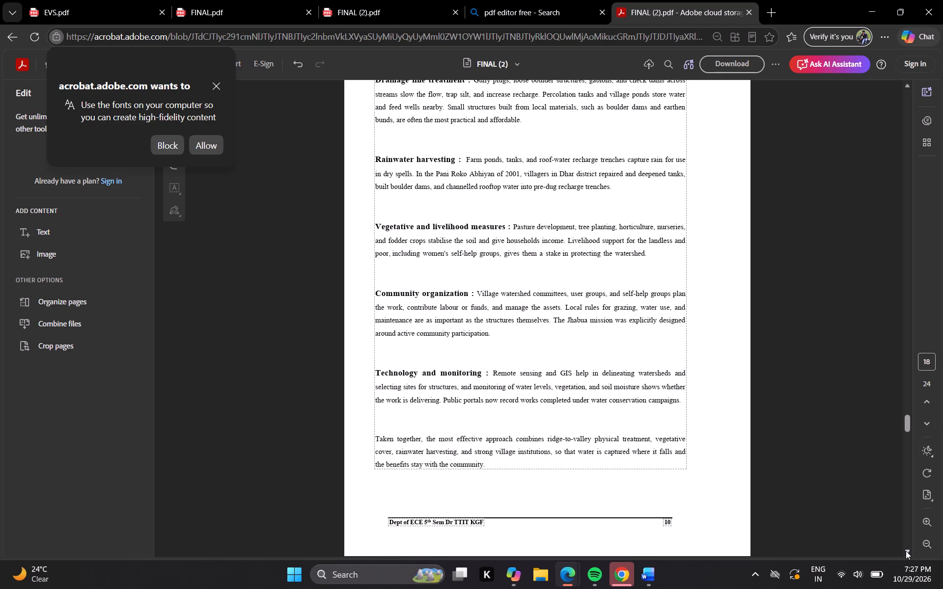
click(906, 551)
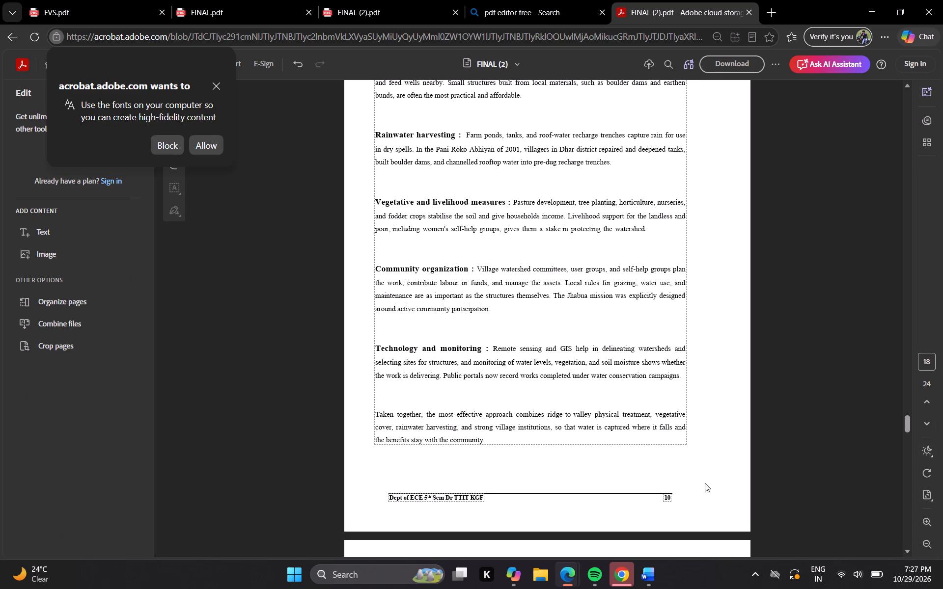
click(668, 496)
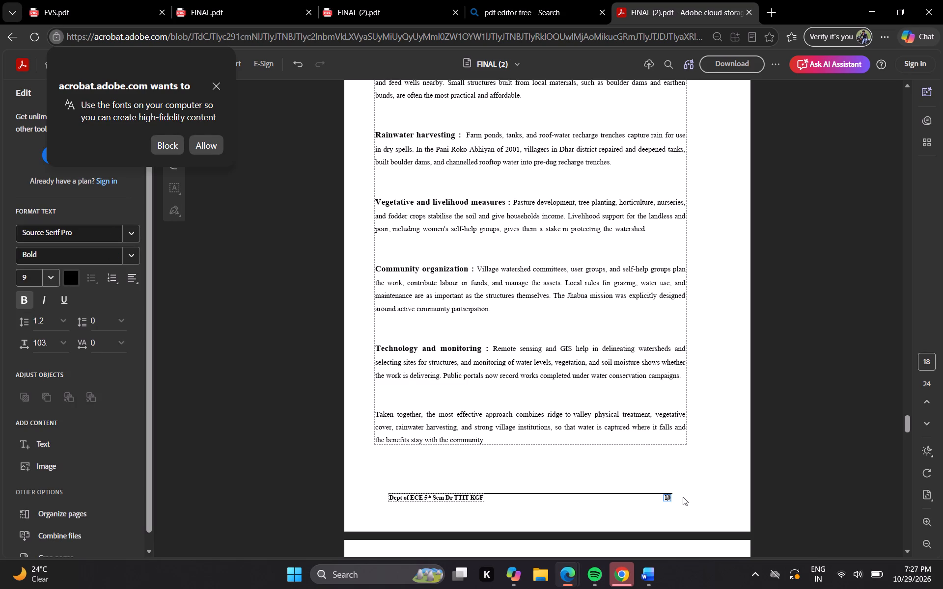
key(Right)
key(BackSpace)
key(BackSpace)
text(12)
Clear the footer page number on page 18 and set its text box to the Regular style at size 10.
key(BackSpace)
key(BackSpace)
click(132, 250)
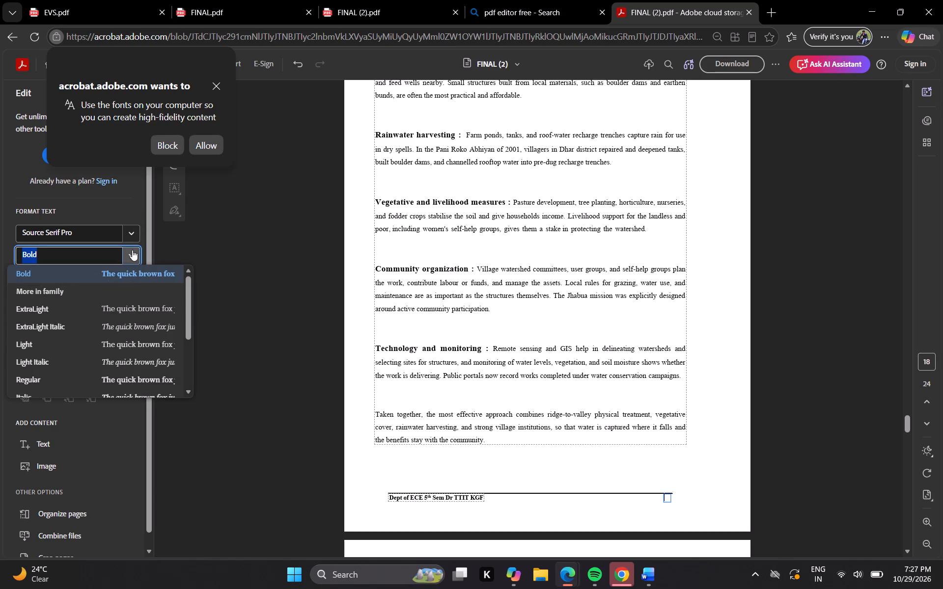
click(77, 257)
click(77, 257)
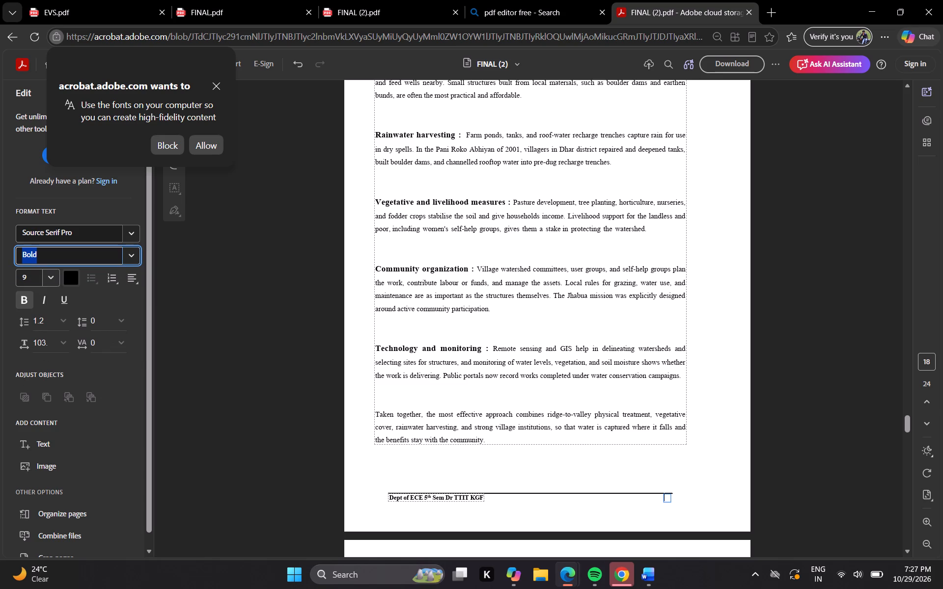
click(132, 258)
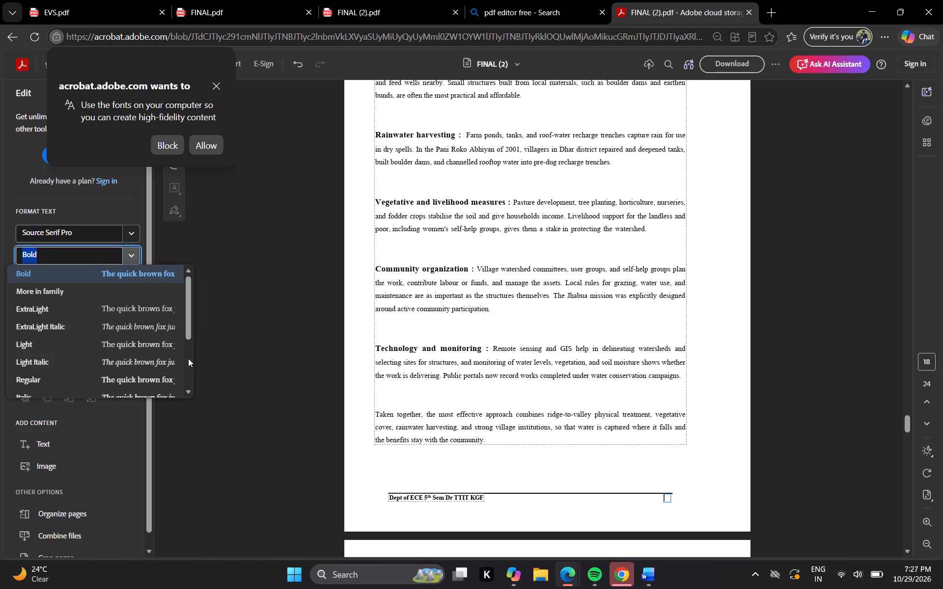
click(188, 358)
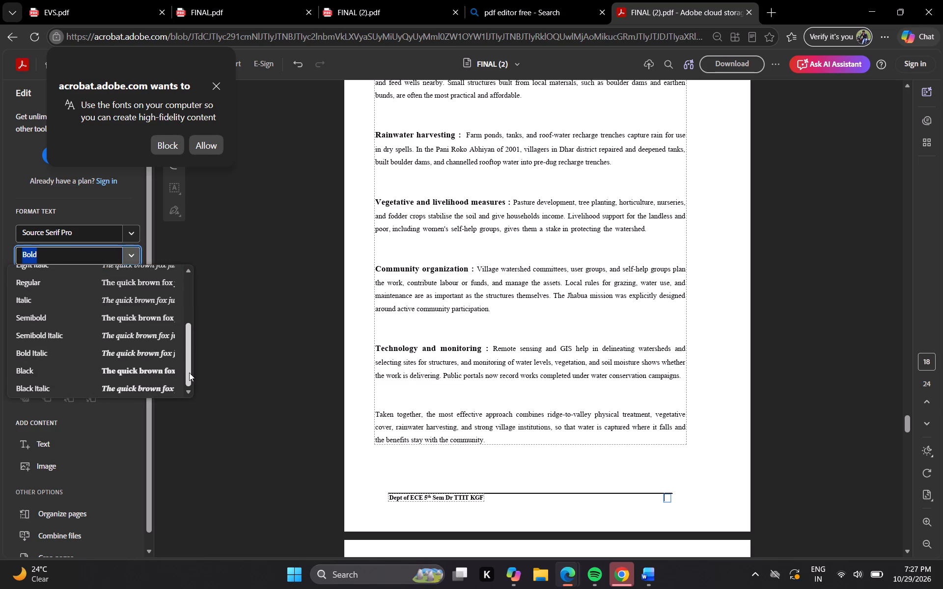
click(186, 295)
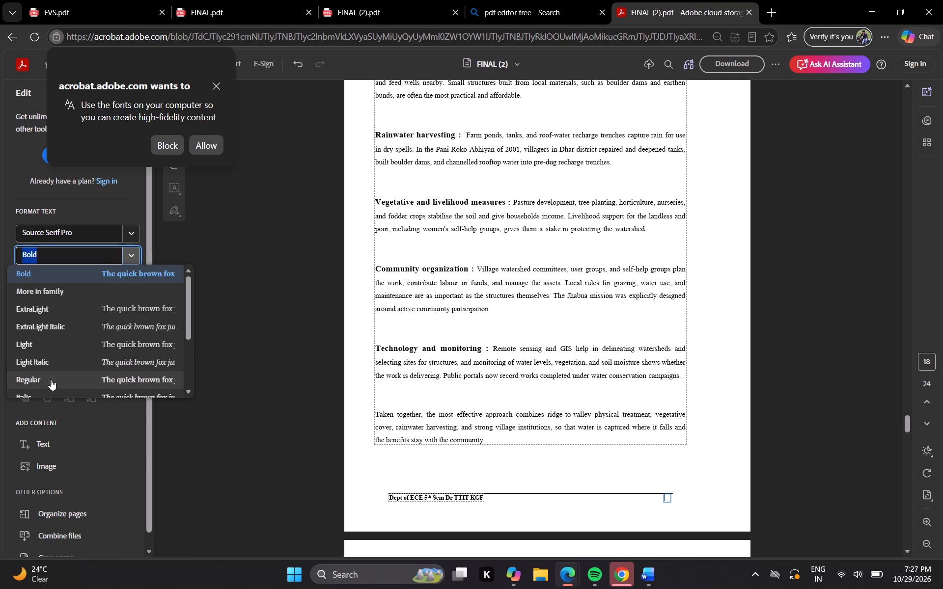
click(51, 379)
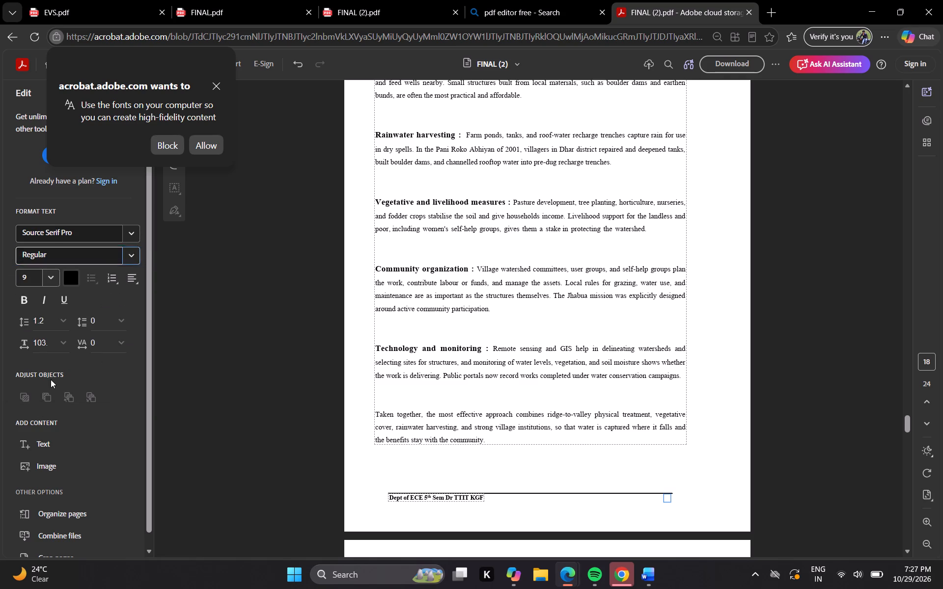
click(29, 275)
key(BackSpace)
text(10)
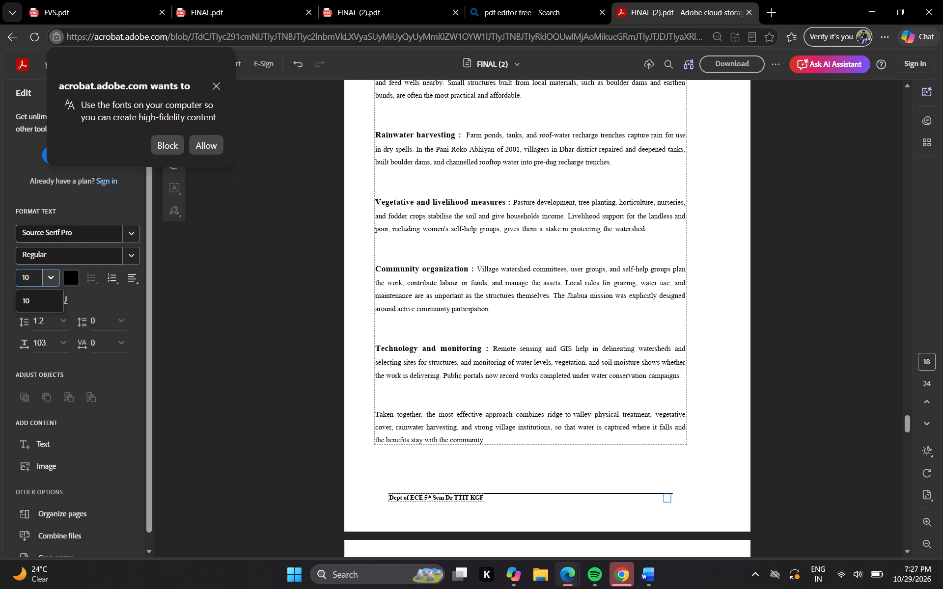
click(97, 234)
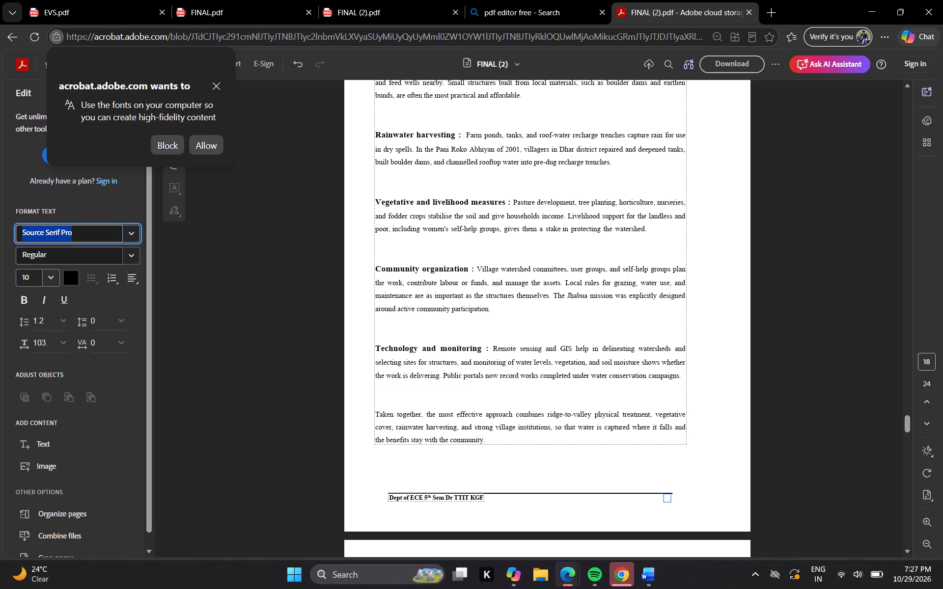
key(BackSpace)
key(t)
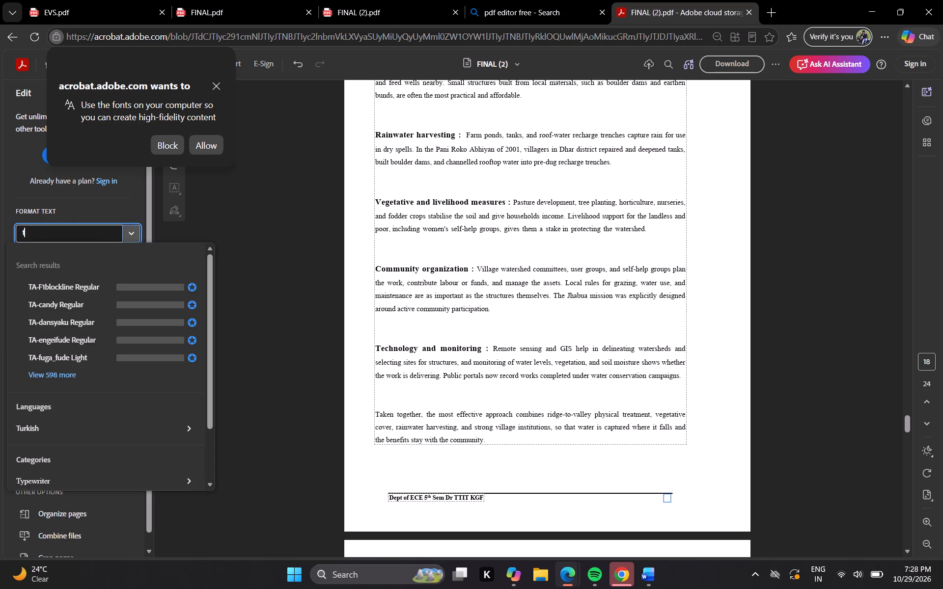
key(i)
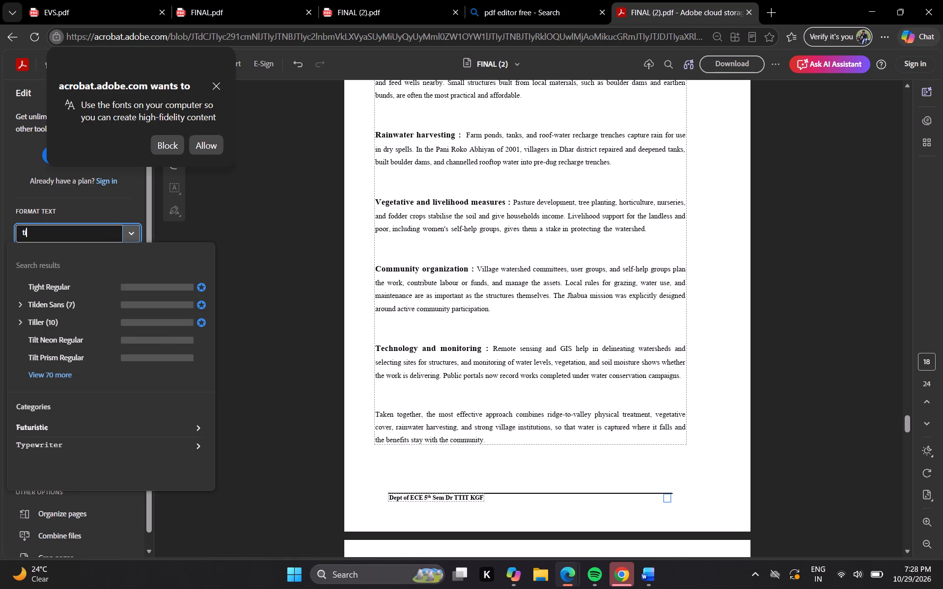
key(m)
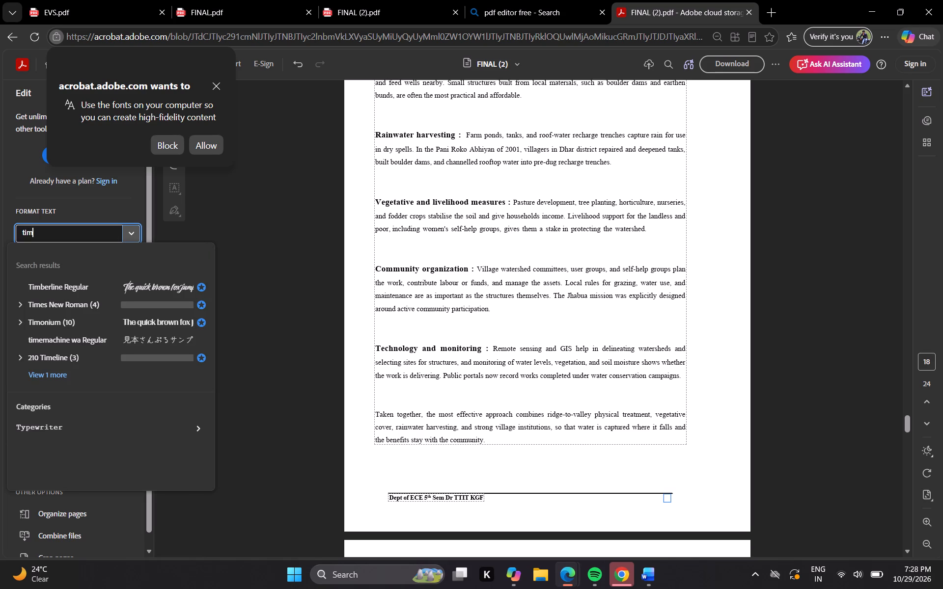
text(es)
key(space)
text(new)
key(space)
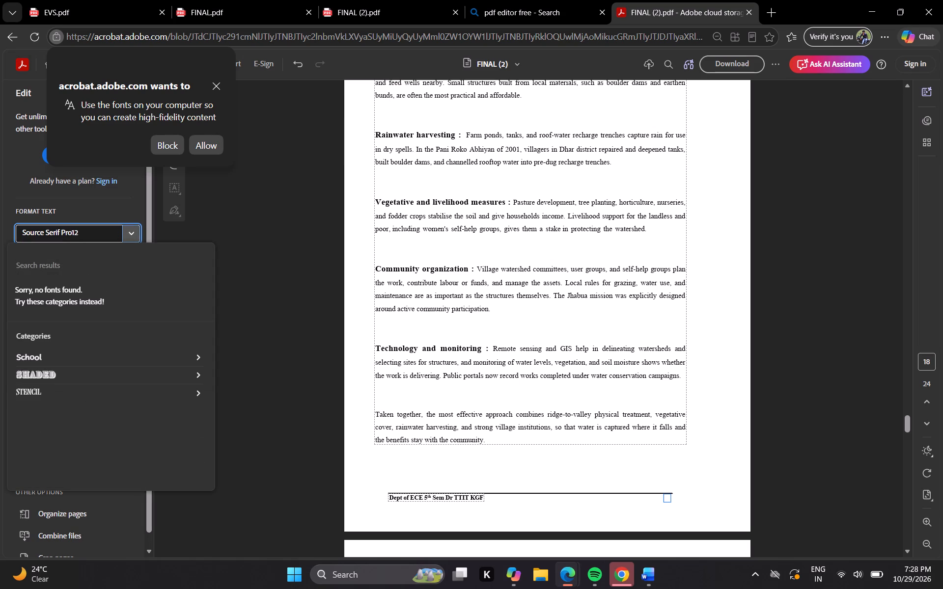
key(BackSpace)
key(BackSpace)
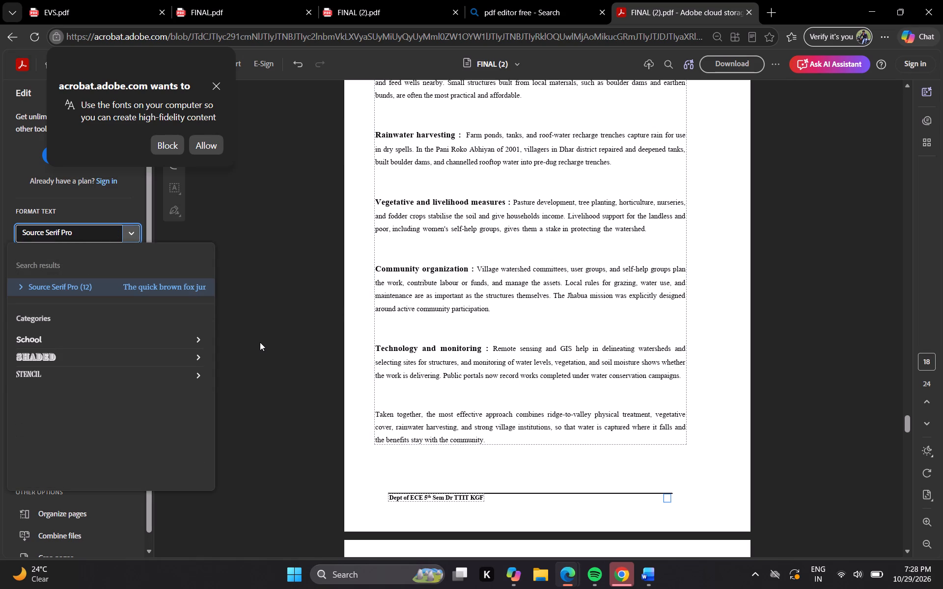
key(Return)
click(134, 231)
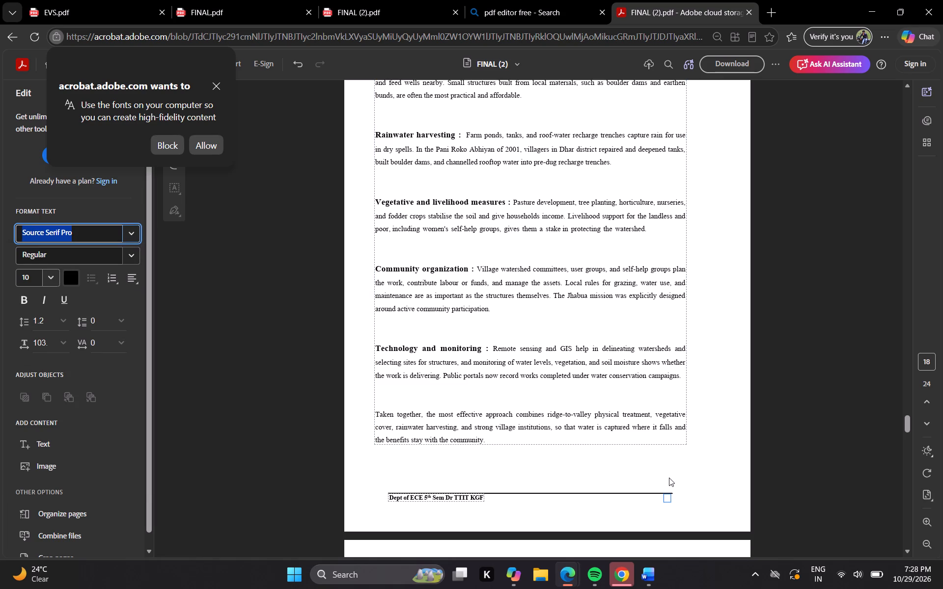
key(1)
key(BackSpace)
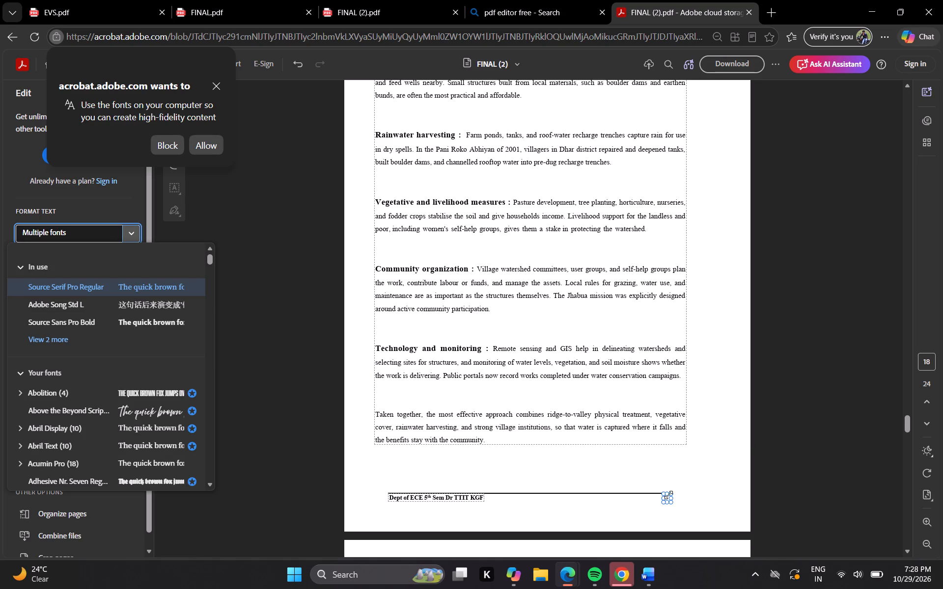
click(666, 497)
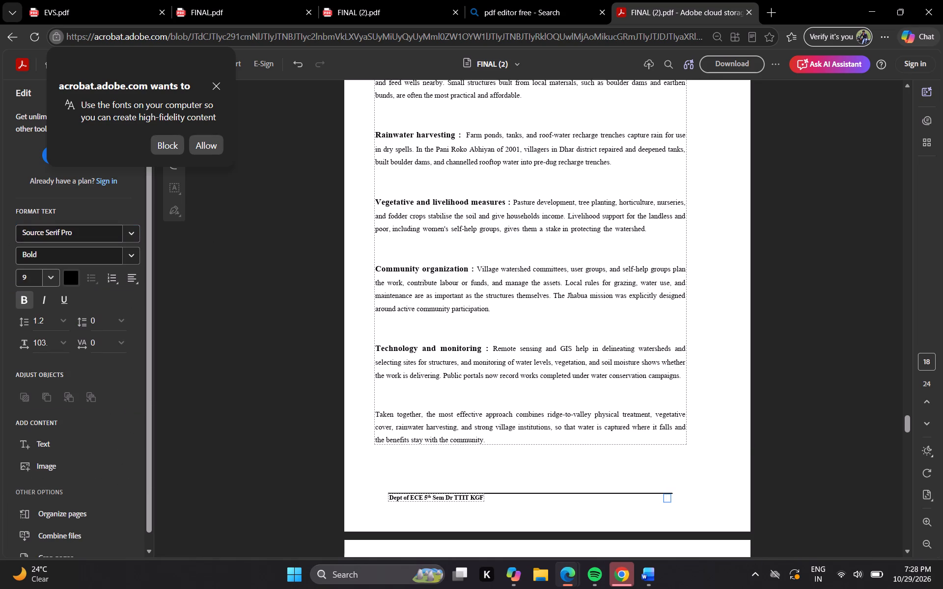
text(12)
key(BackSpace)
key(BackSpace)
Look at the PDFSimpli free PDF editor page from the web search results, and return to the results.
click(550, 14)
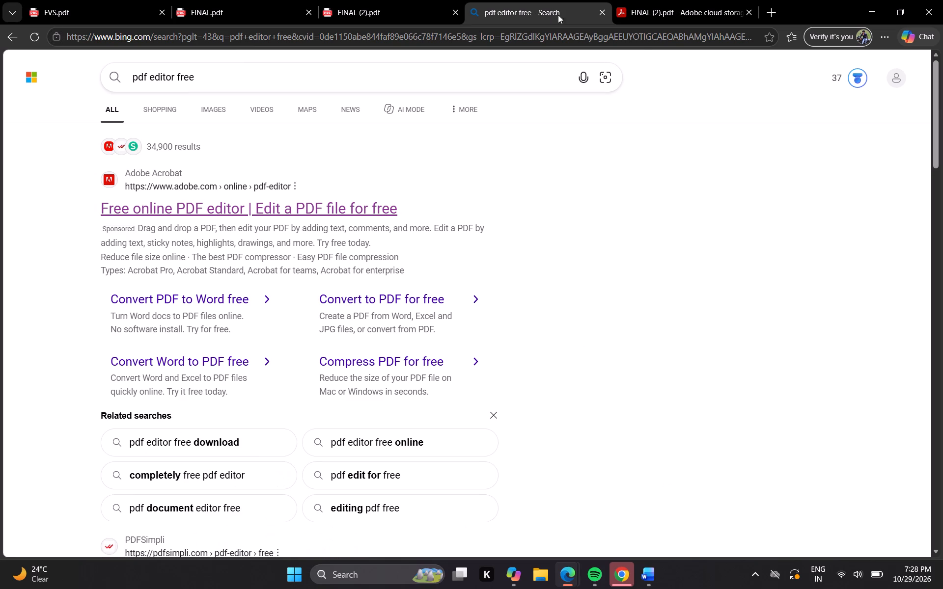
triple_click(935, 550)
double_click(935, 550)
triple_click(935, 550)
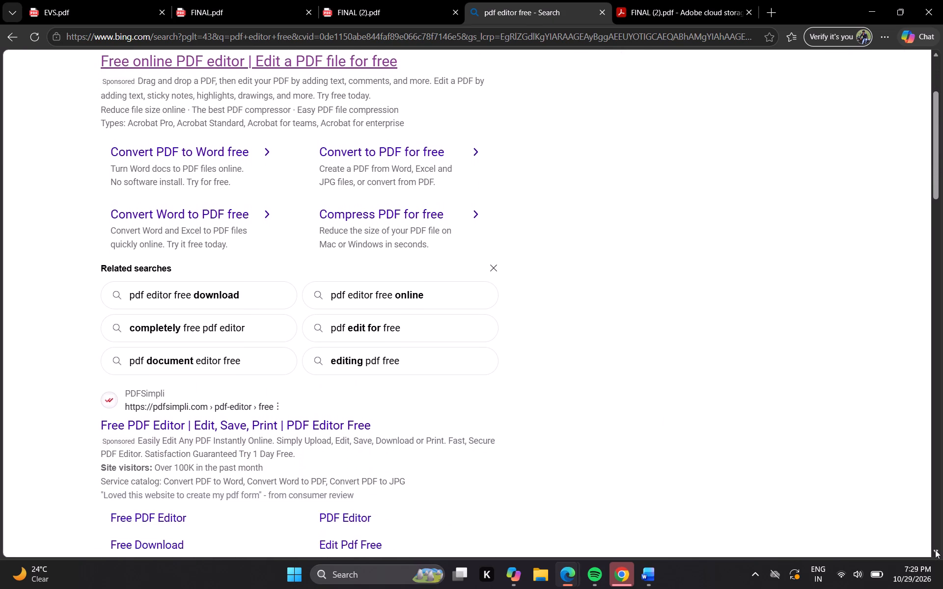
double_click(935, 550)
click(935, 550)
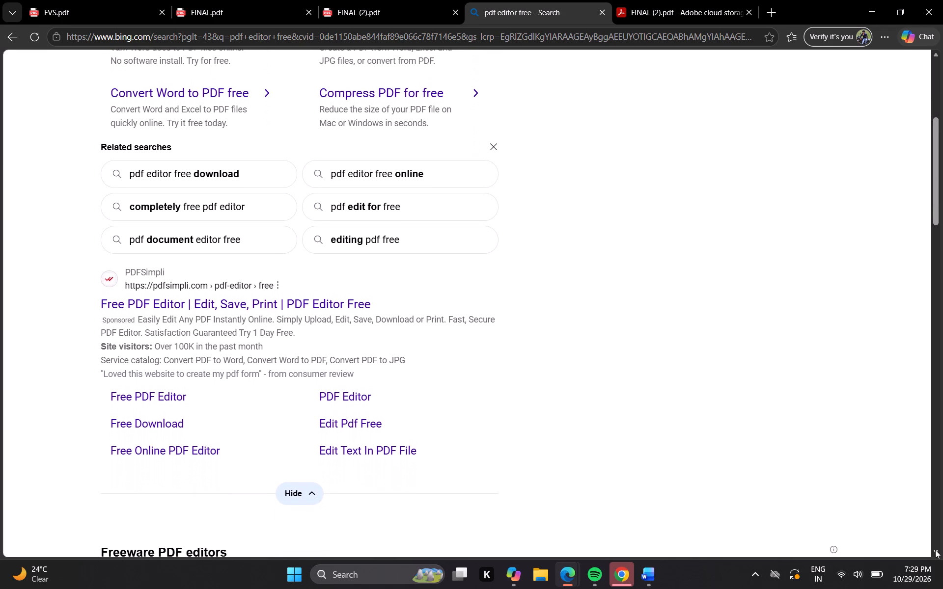
click(248, 308)
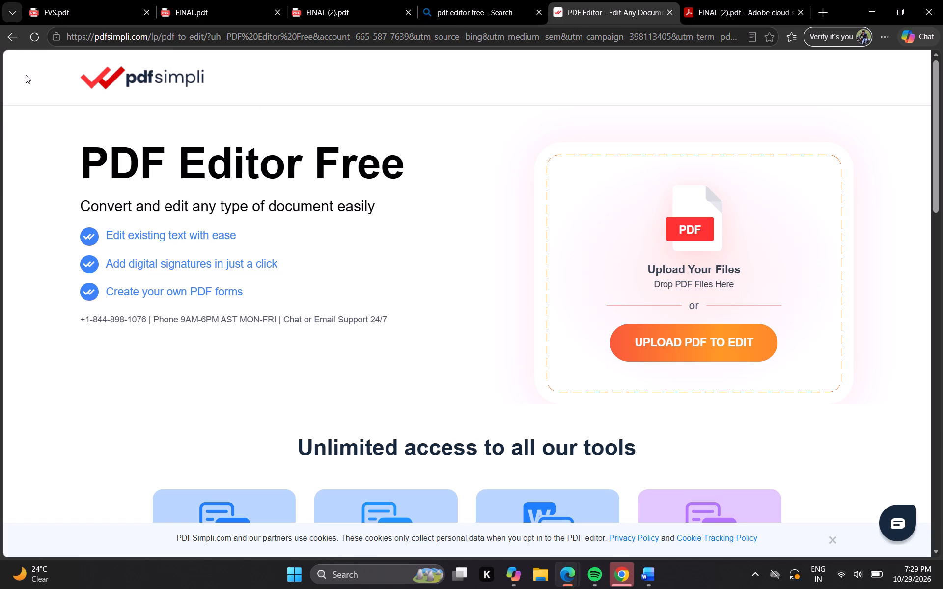
click(10, 40)
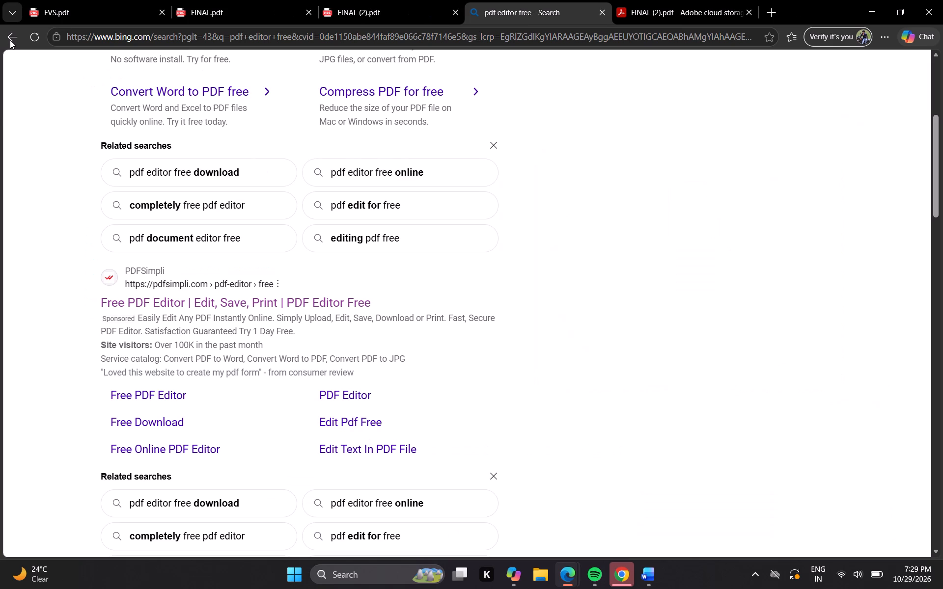
Look through the remaining 'pdf editor free' search results for an alternative editor.
click(937, 545)
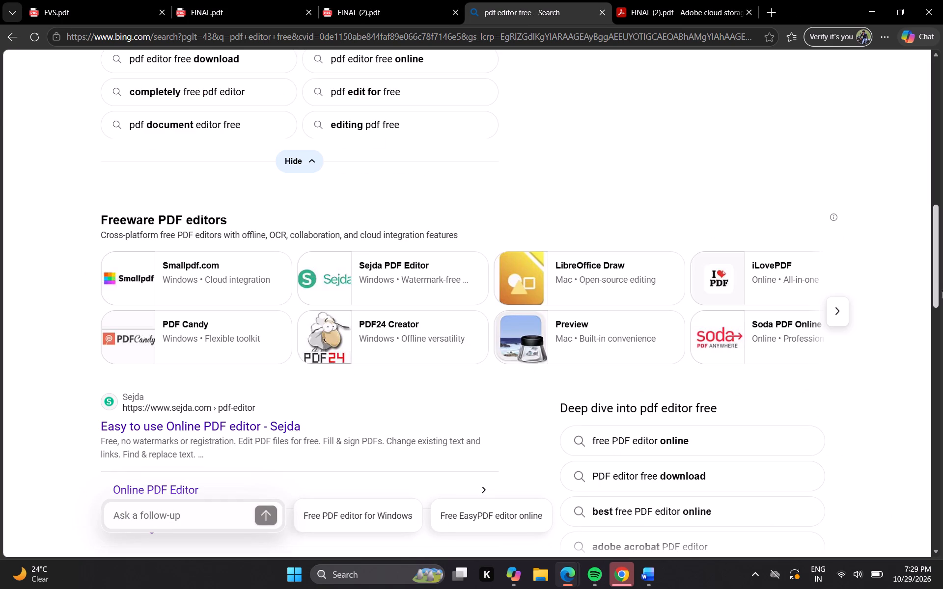
click(937, 54)
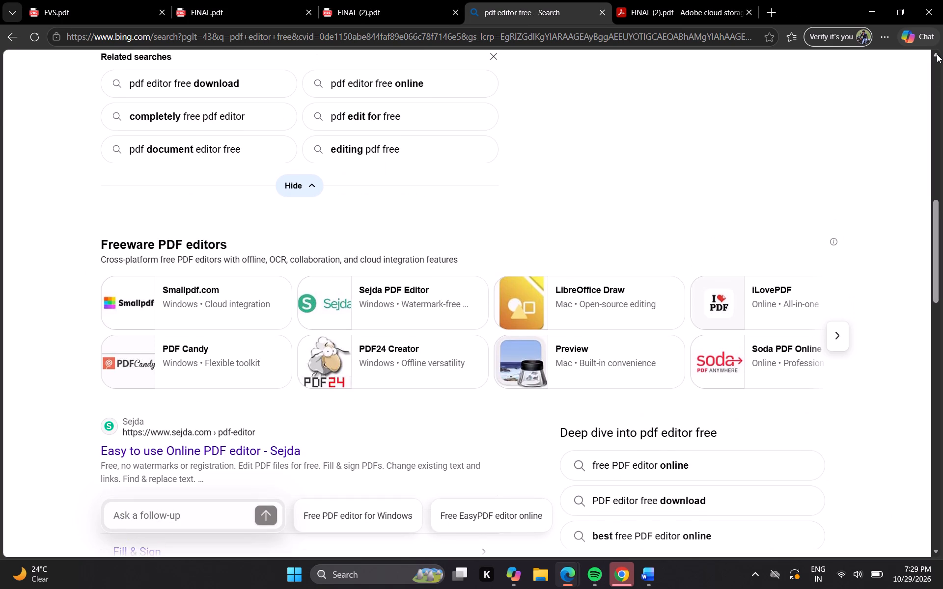
triple_click(937, 54)
triple_click(937, 54)
triple_click(937, 54)
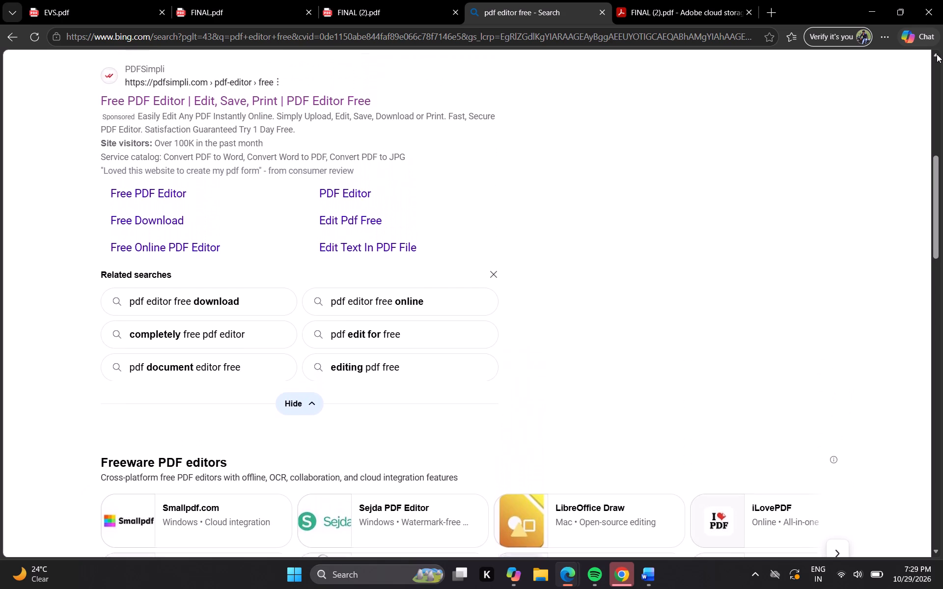
double_click(937, 54)
click(937, 54)
triple_click(937, 54)
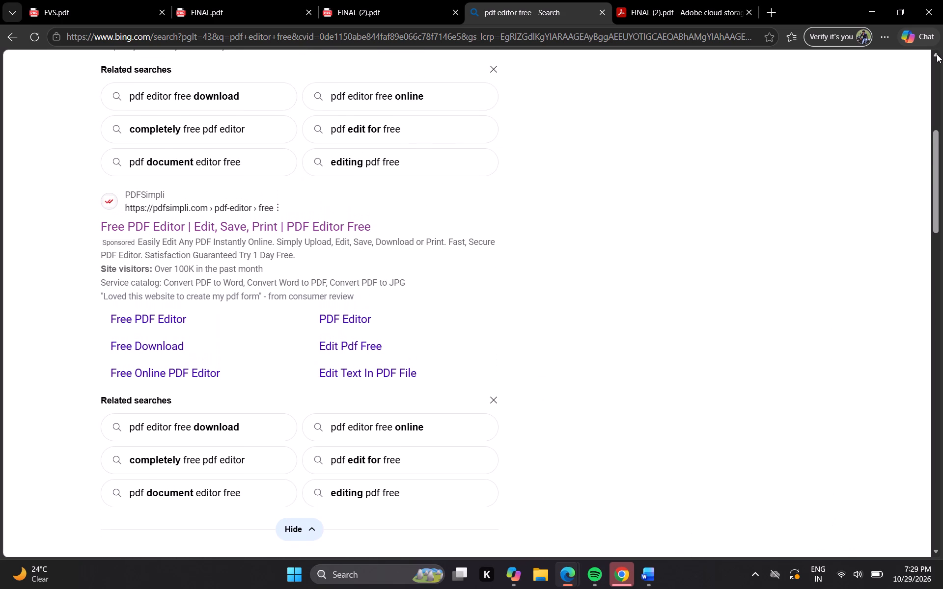
triple_click(937, 54)
click(937, 54)
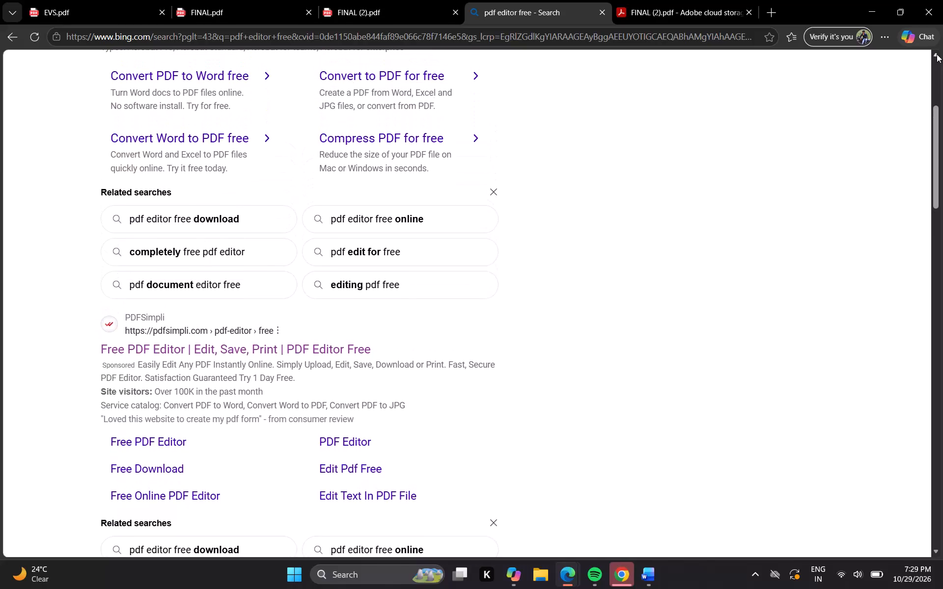
click(937, 54)
click(937, 54)
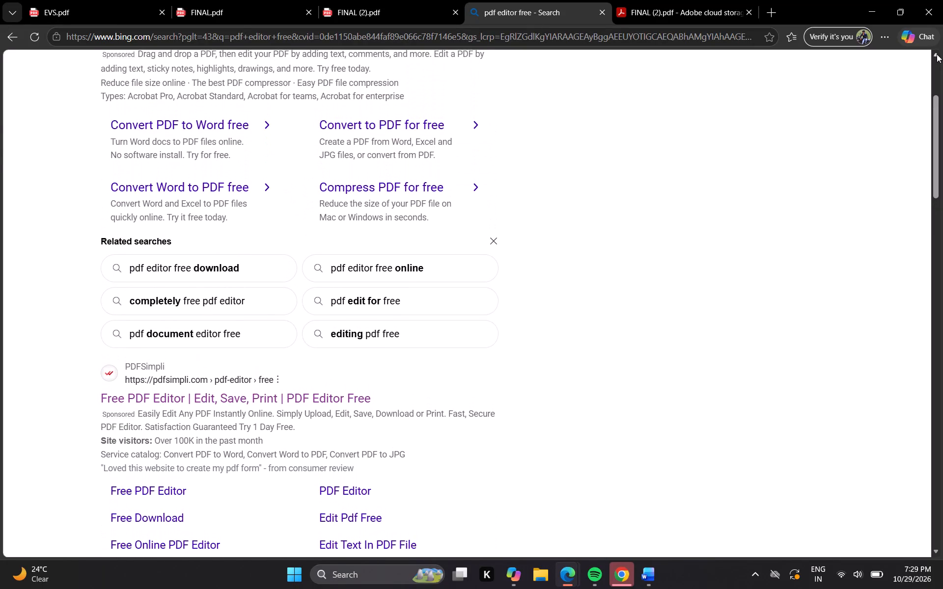
triple_click(937, 54)
triple_click(937, 54)
triple_click(937, 54)
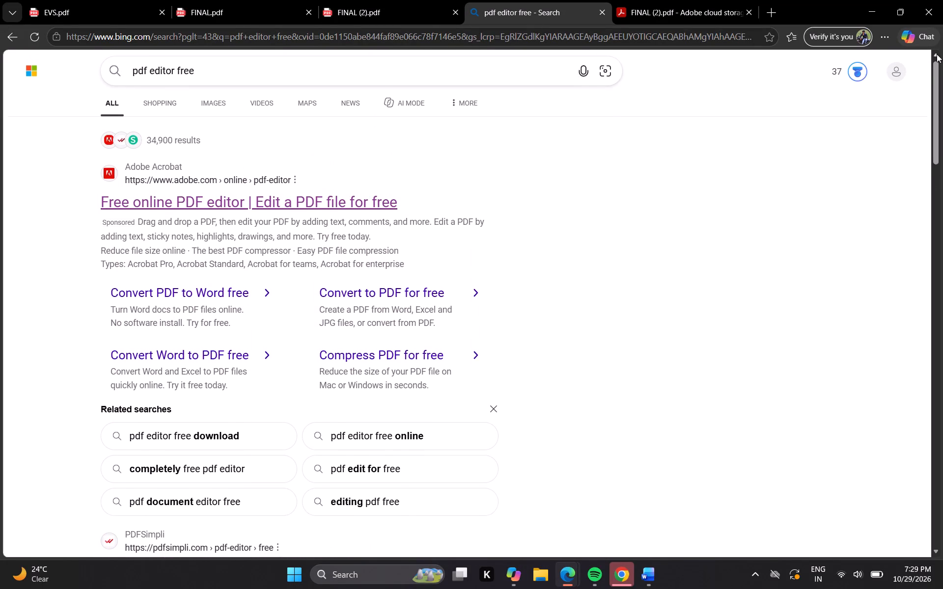
click(937, 54)
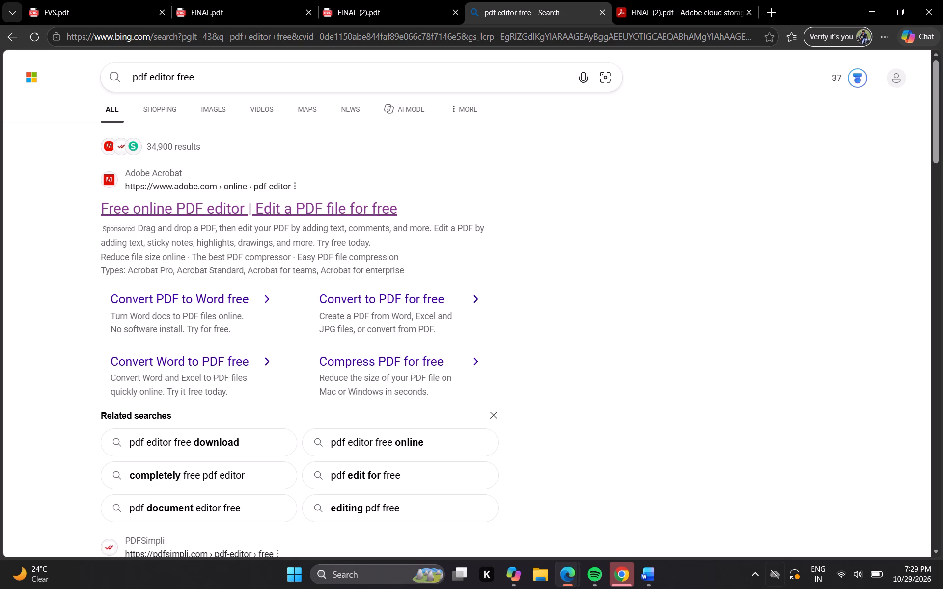
Switch to the FINAL (2) document in Word and examine the pages from Challenges and Suggestions onward, including their footers.
click(647, 583)
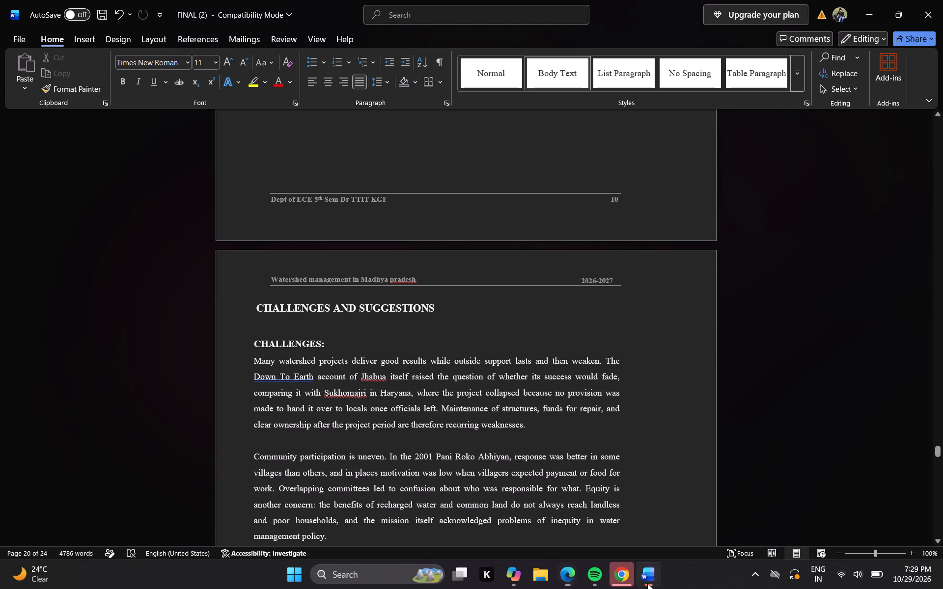
click(934, 477)
click(934, 477)
click(934, 477)
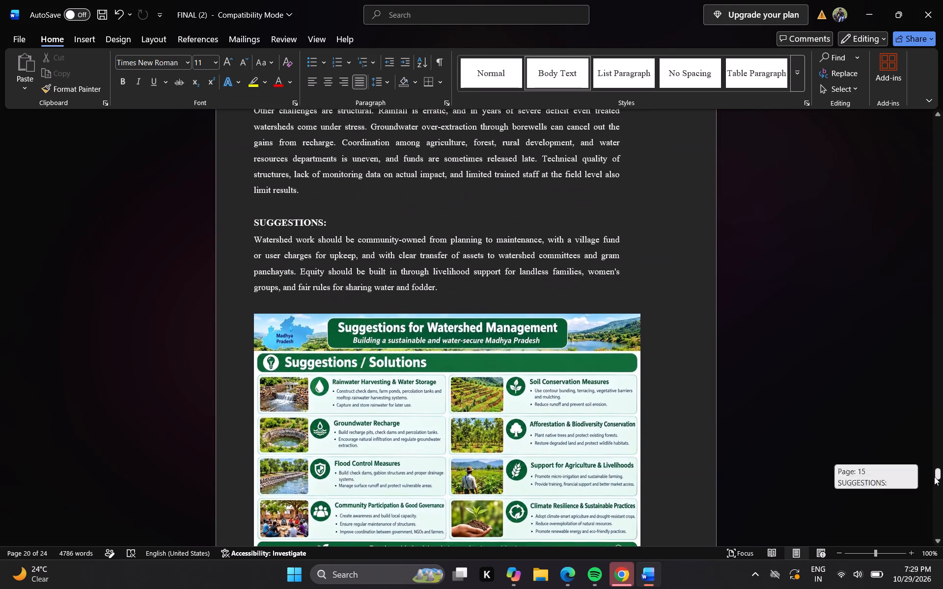
click(936, 492)
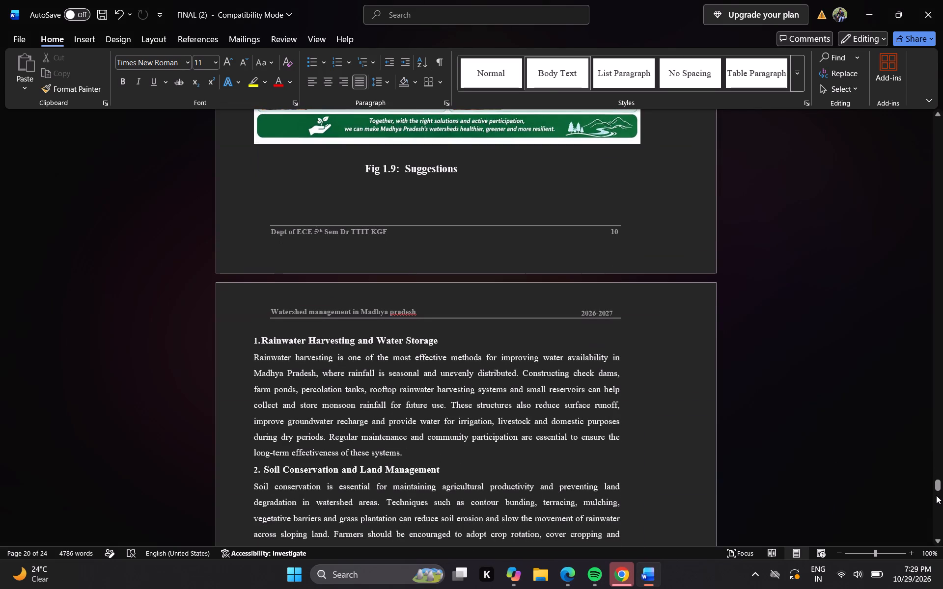
Examine the pages from the Suggestions section through the Conclusion in the FINAL (2) document, including their footers.
click(937, 503)
click(940, 510)
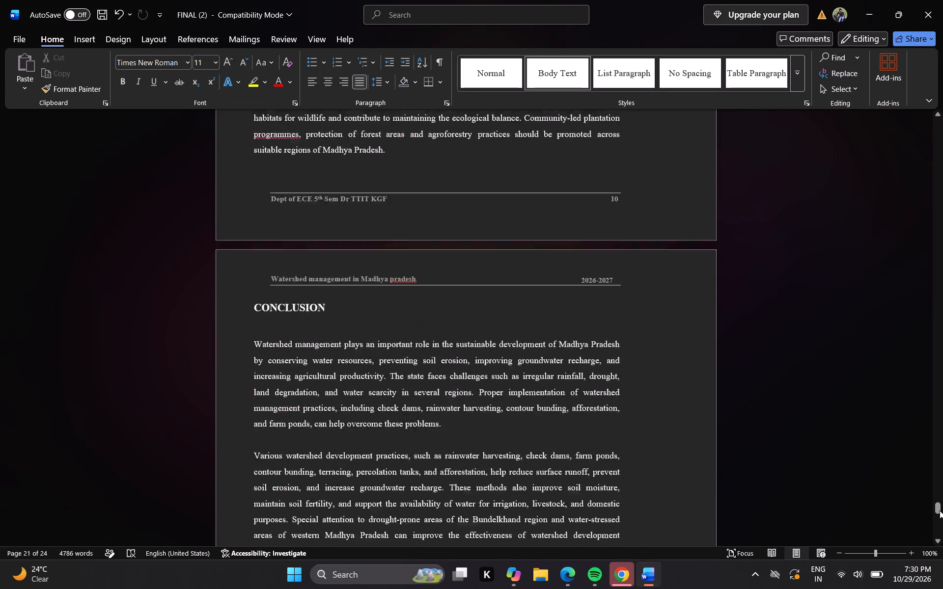
click(940, 510)
triple_click(940, 510)
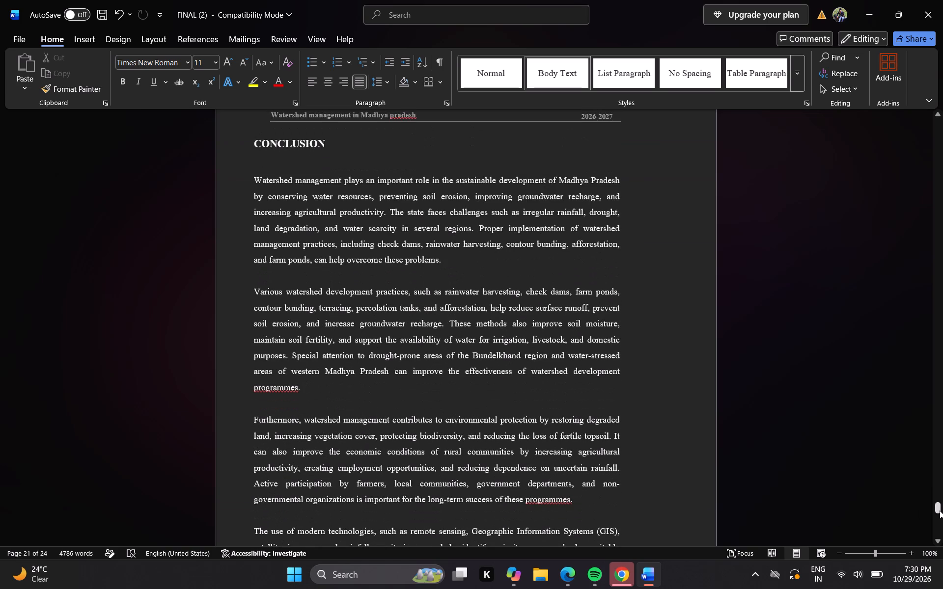
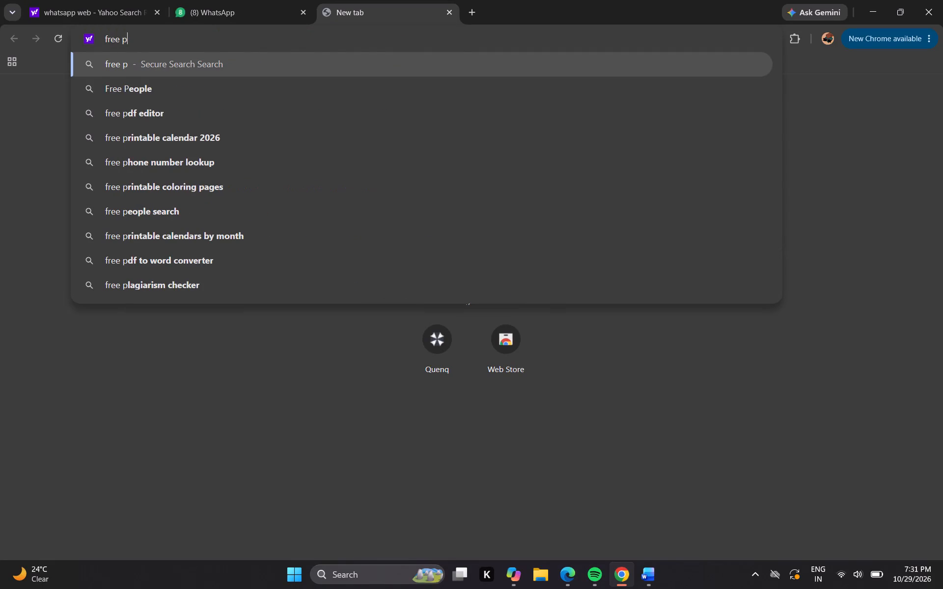
Search the web for 'free pdf editor'.
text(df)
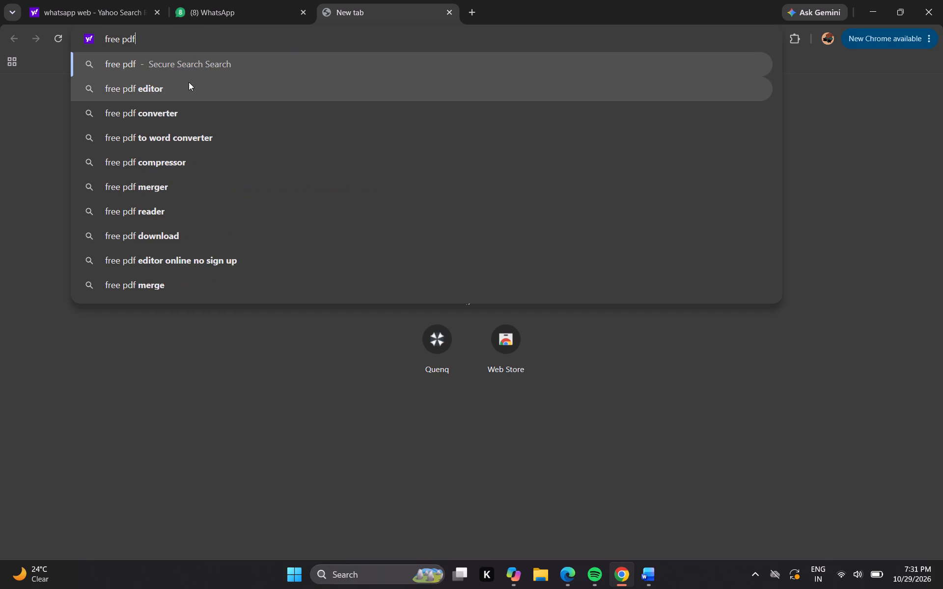
click(182, 83)
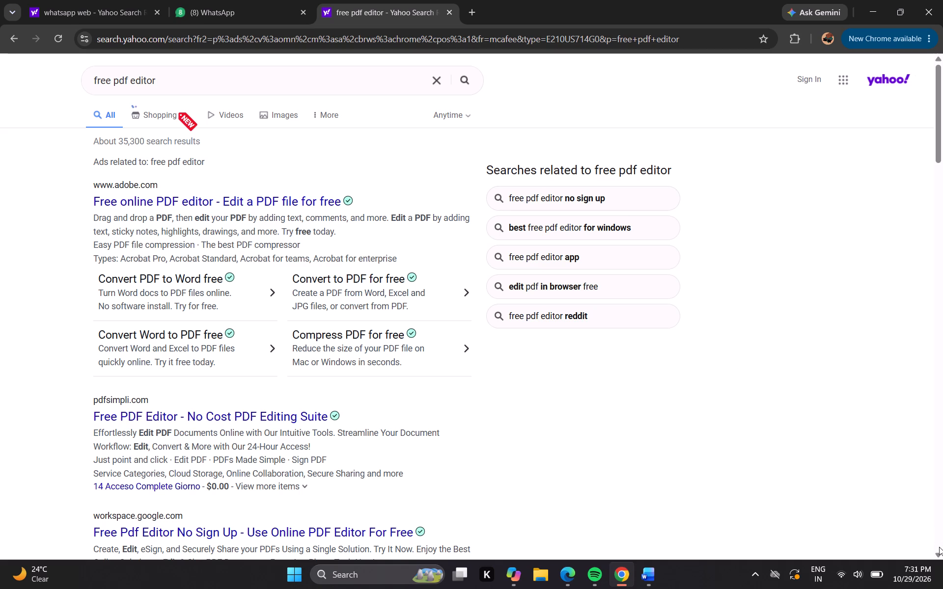
Switch the Wi-Fi connection to the open iQOO Z7s 5G network with automatic connection enabled, and return to the search results.
click(841, 574)
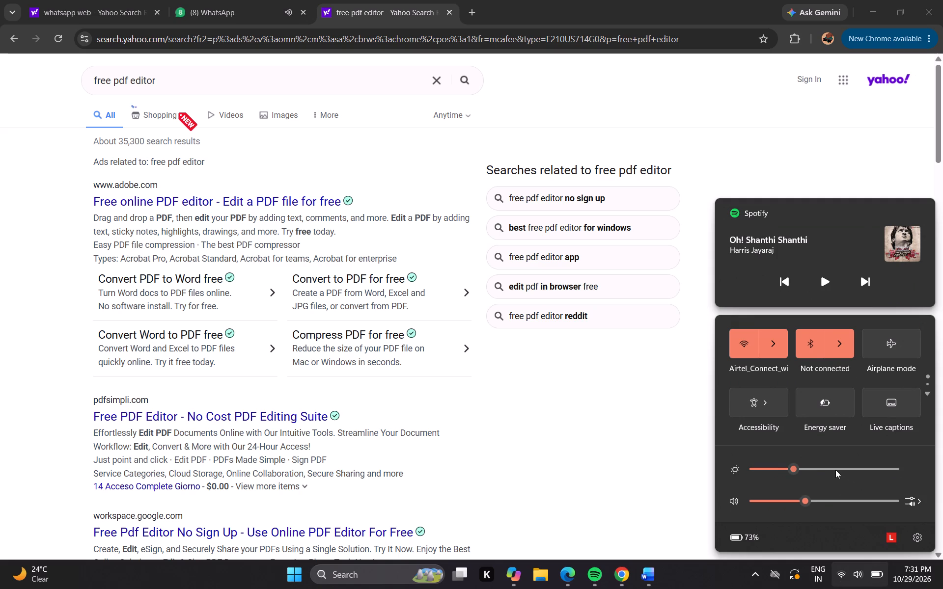
click(775, 349)
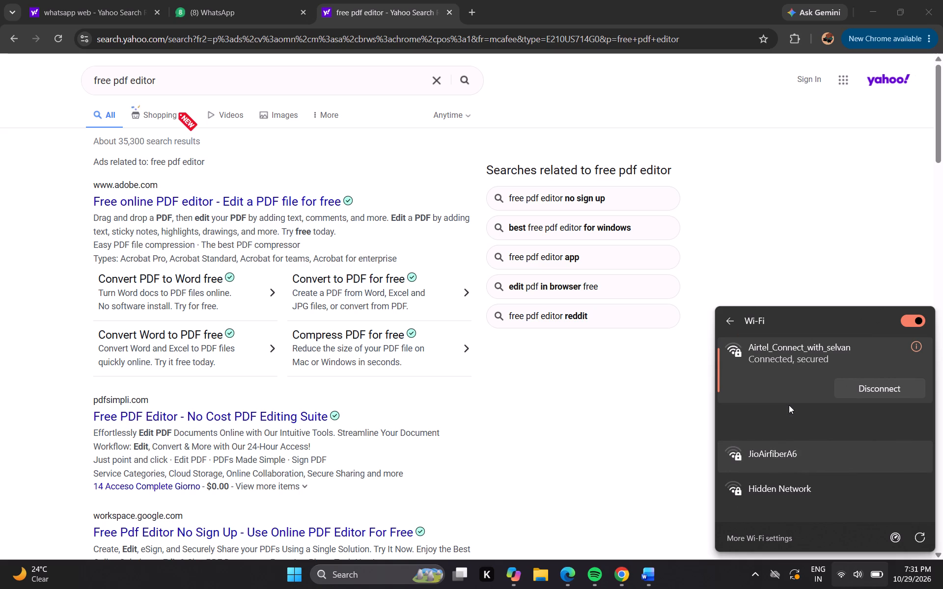
click(785, 420)
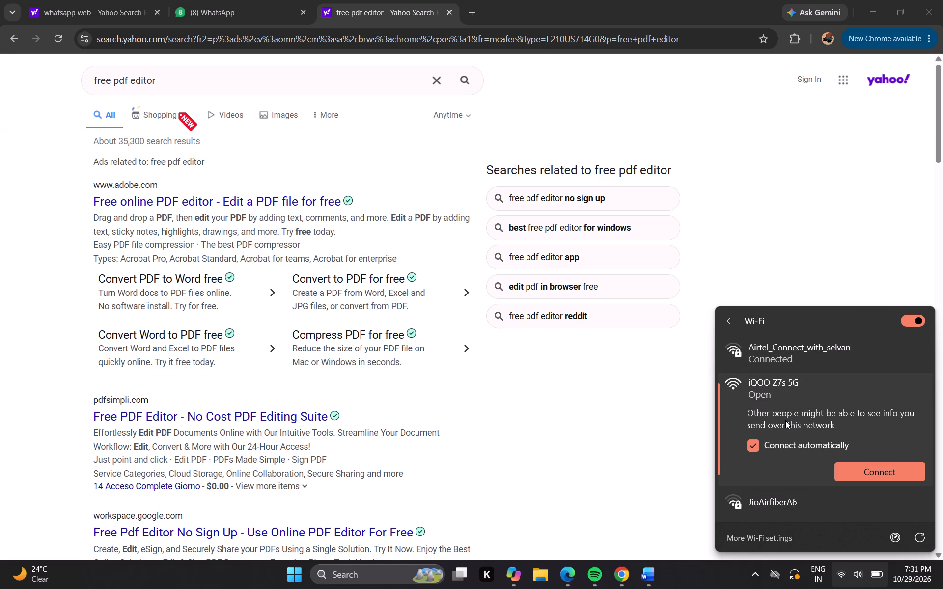
click(860, 475)
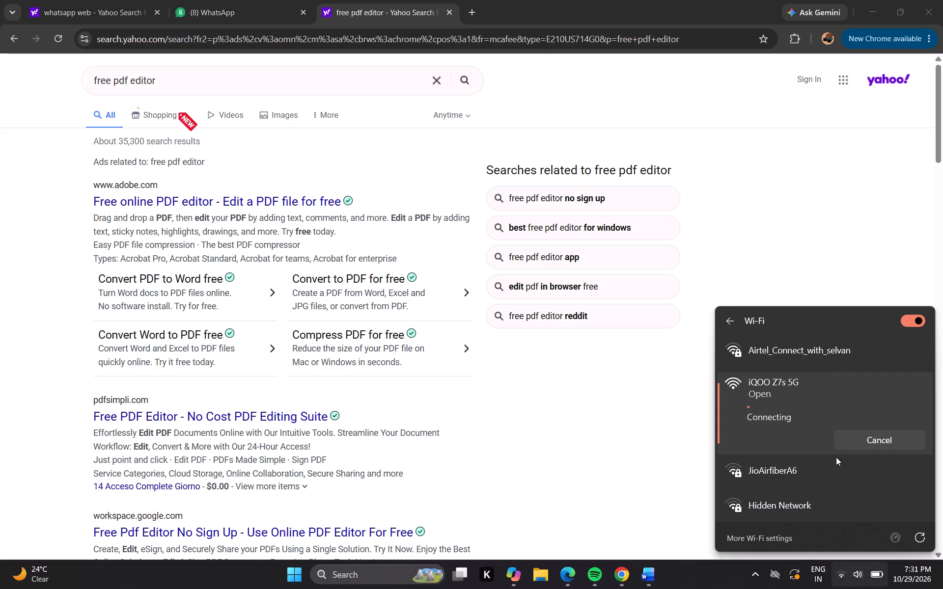
click(732, 319)
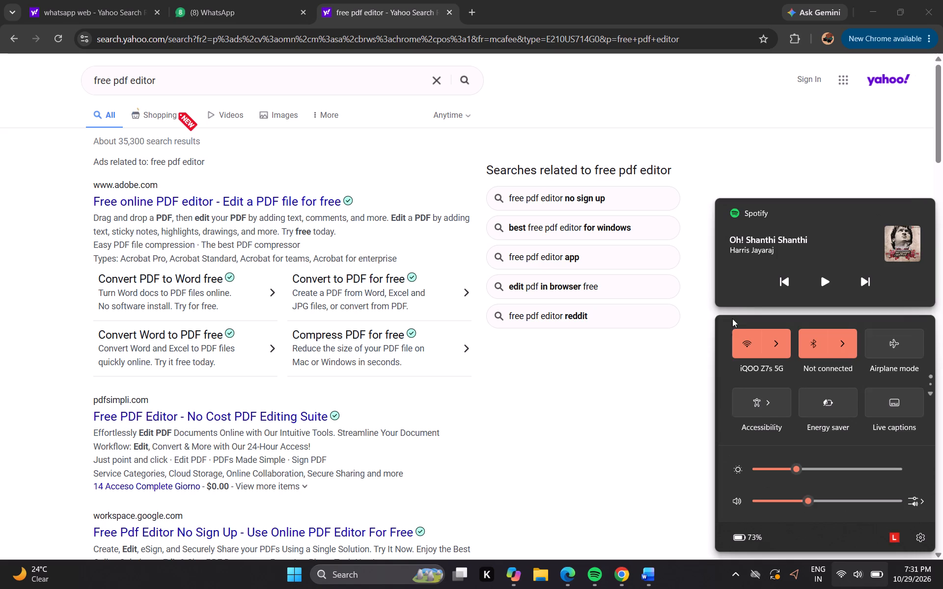
click(686, 469)
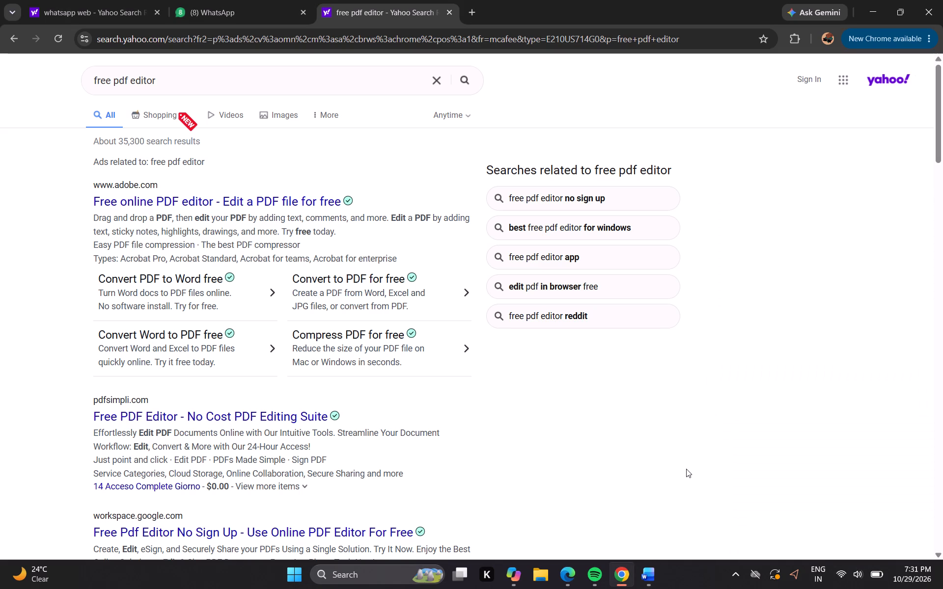
Look through the 'free pdf editor' search results for a suitable online PDF editor.
click(936, 544)
click(936, 544)
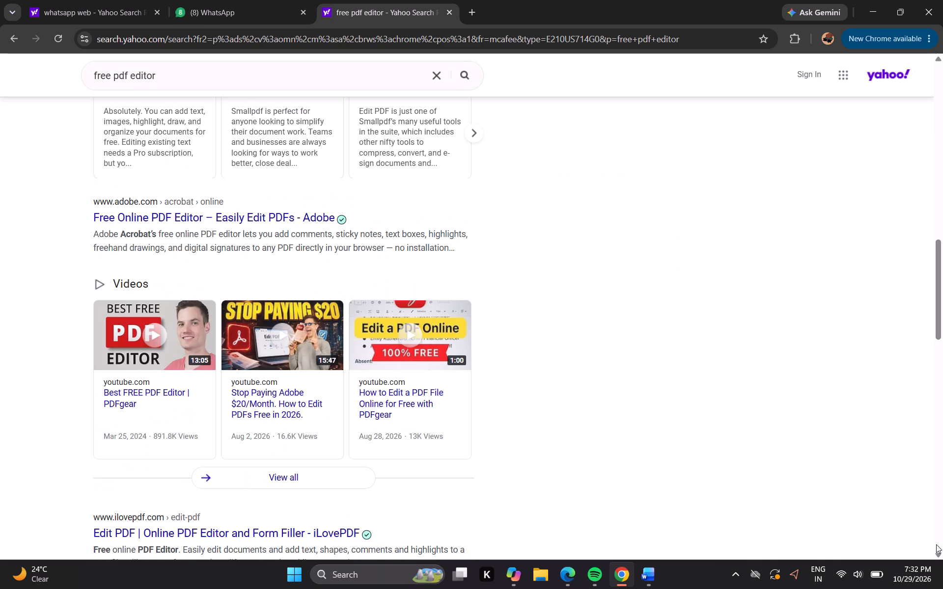
click(942, 58)
triple_click(942, 58)
triple_click(942, 58)
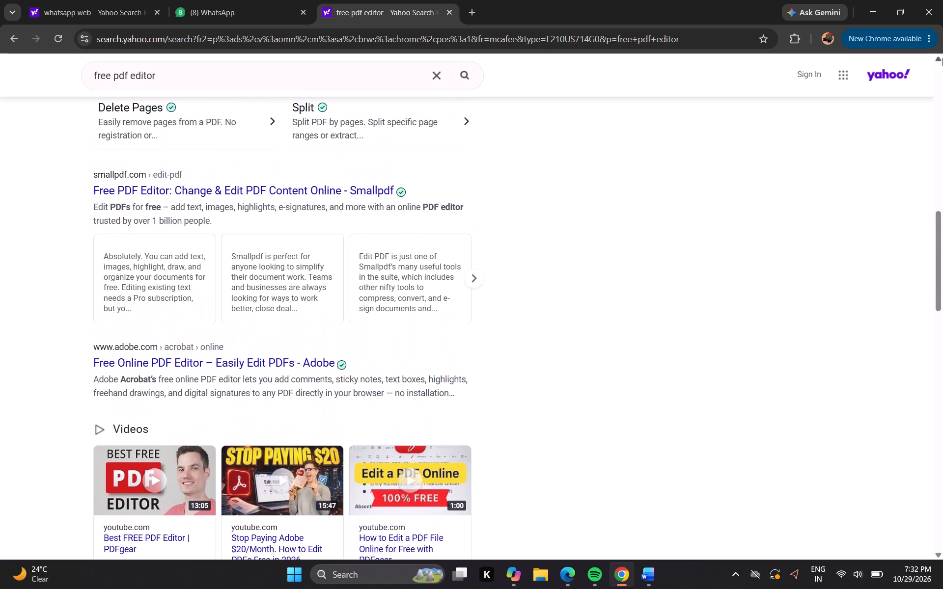
Switch back to Chrome and look through the 'free pdf editor' search results for an alternative online editor.
triple_click(942, 58)
double_click(942, 58)
drag(942, 58, 938, 62)
click(938, 62)
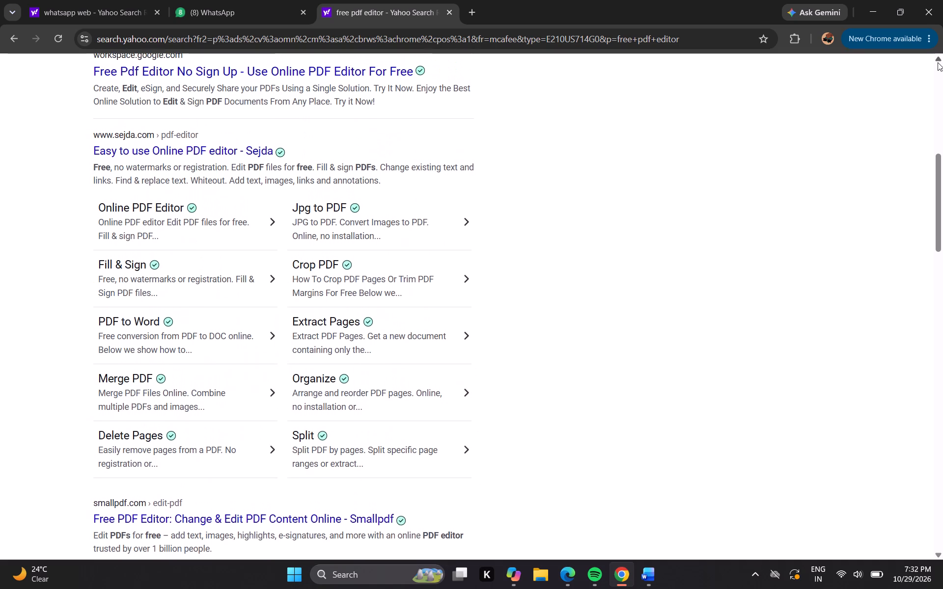
triple_click(938, 62)
triple_click(938, 62)
triple_click(938, 62)
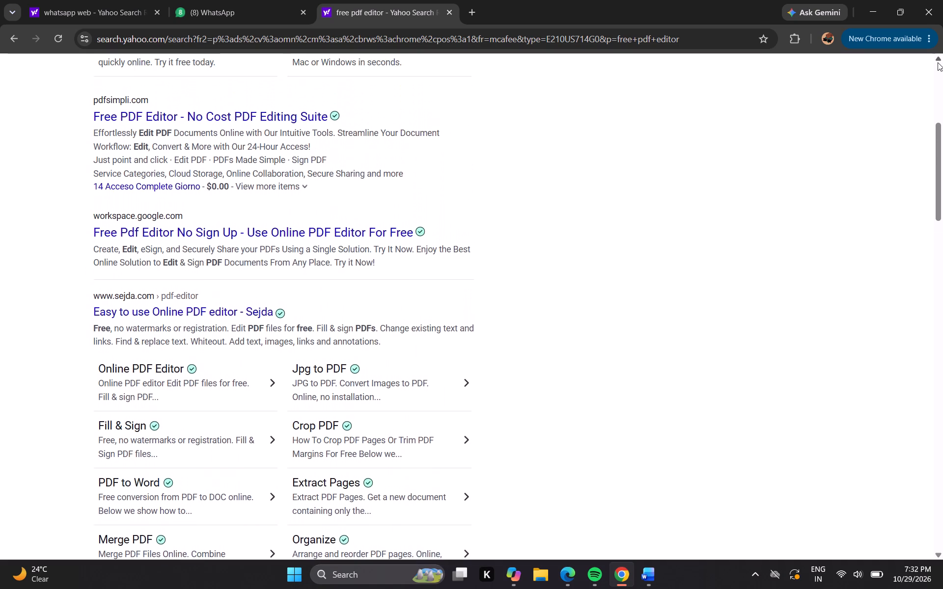
double_click(938, 62)
triple_click(938, 62)
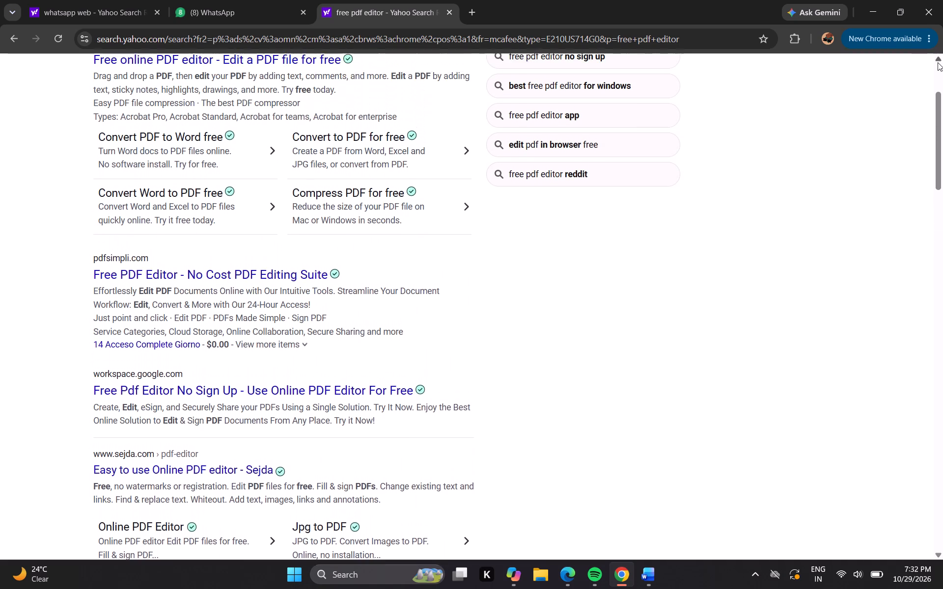
click(938, 62)
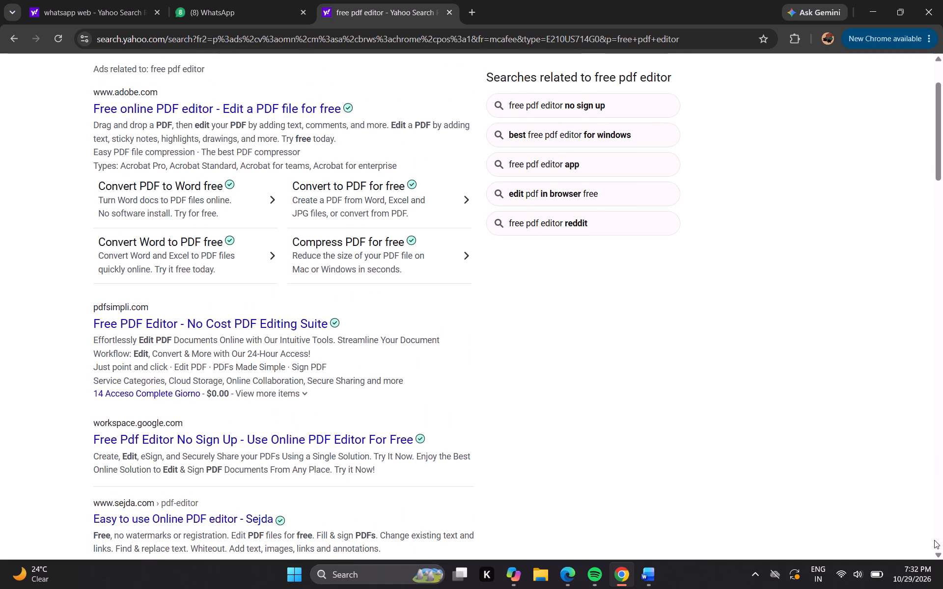
triple_click(937, 553)
drag(937, 553, 942, 540)
click(937, 541)
click(937, 541)
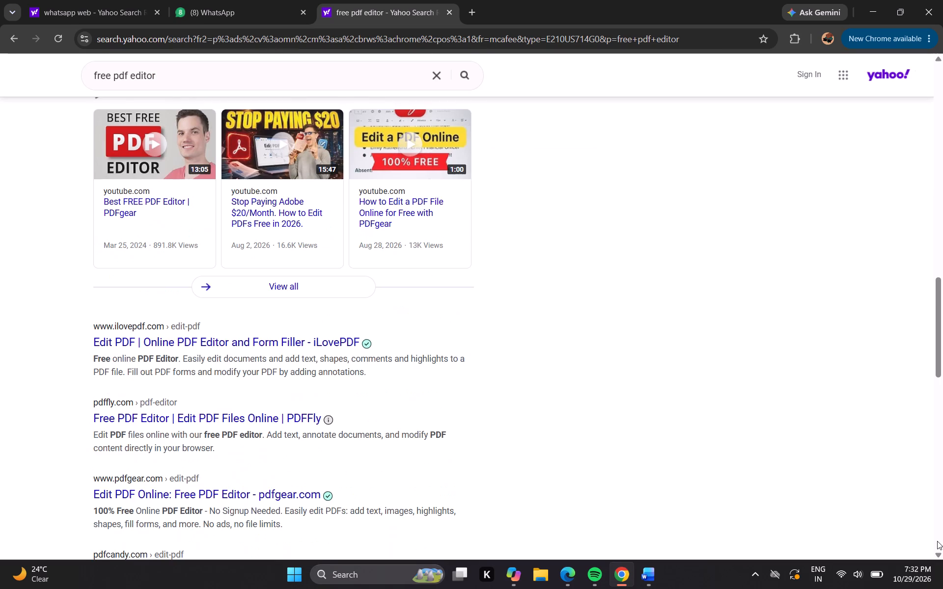
click(937, 541)
double_click(937, 541)
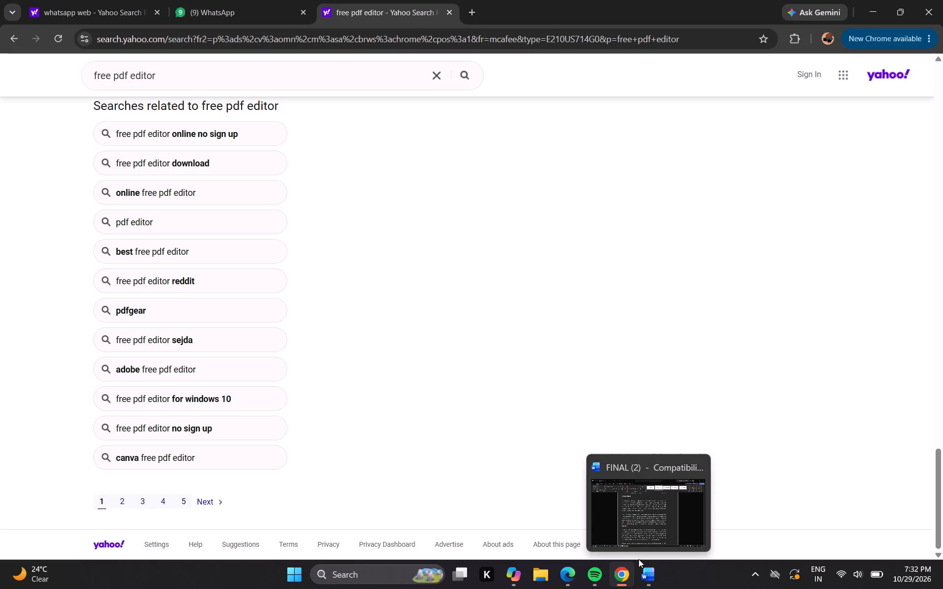
Check the Conclusion page of FINAL (2) in Word, and return to the first 'free pdf editor' search results in Chrome.
click(638, 559)
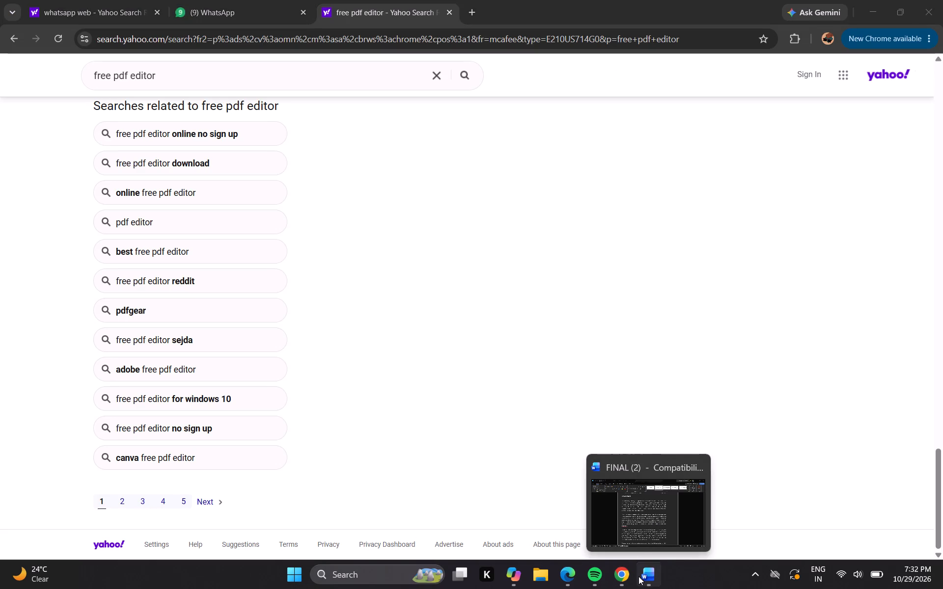
click(638, 576)
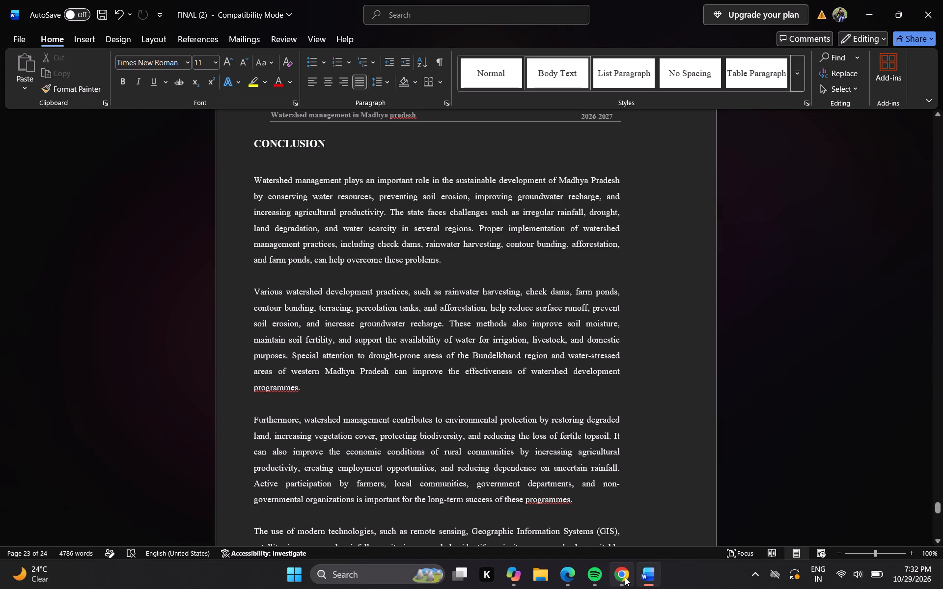
click(625, 577)
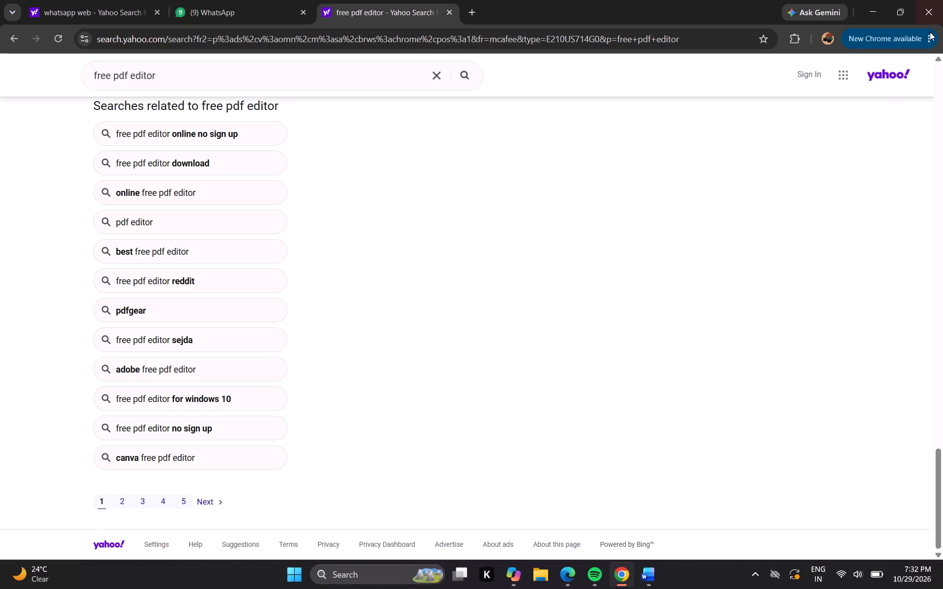
click(938, 77)
double_click(938, 77)
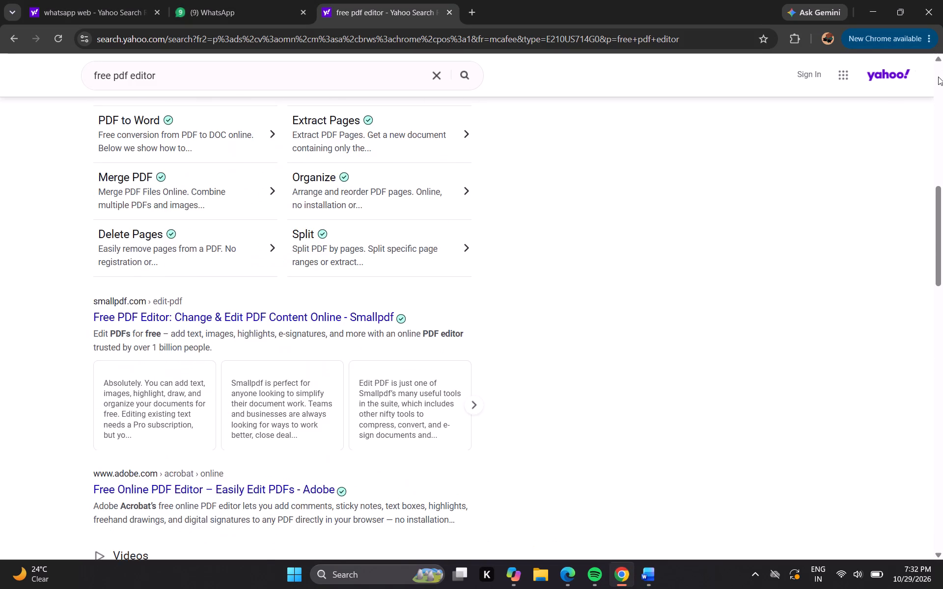
click(938, 77)
triple_click(938, 77)
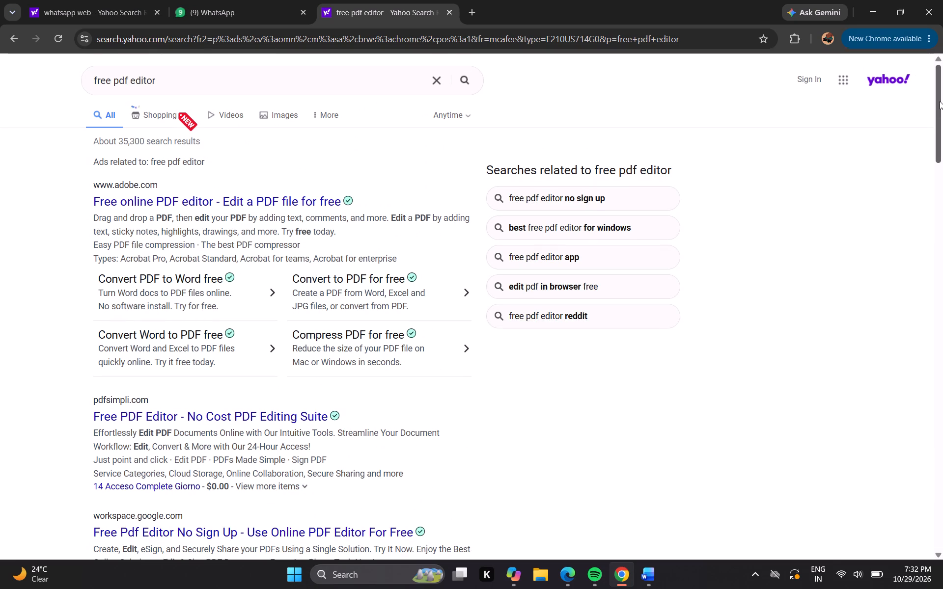
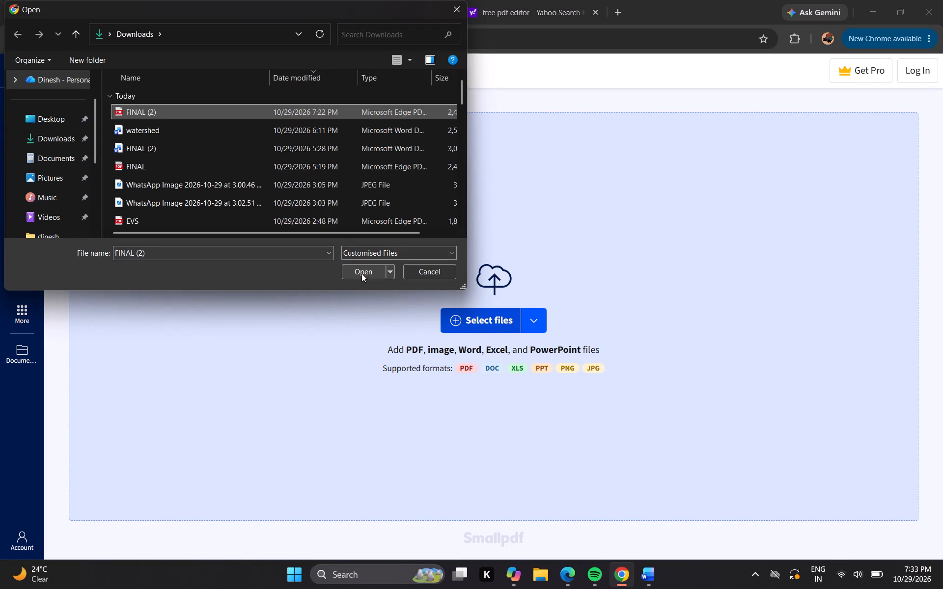
Load the FINAL (2) PDF from the Downloads folder into the Smallpdf online editor.
click(362, 271)
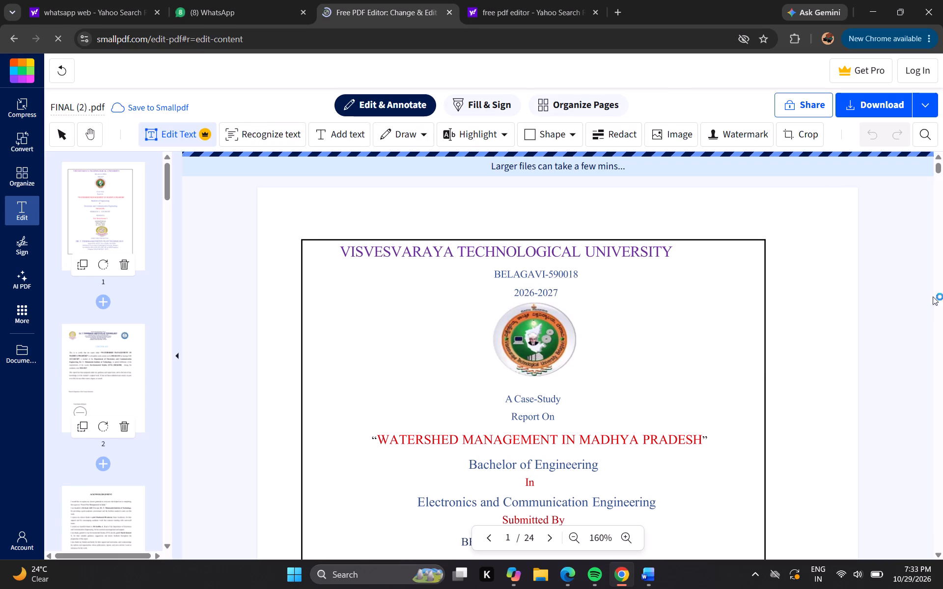
Look through the FINAL (2) PDF from the cover to page 17, checking the footer page numbers.
click(940, 282)
click(940, 282)
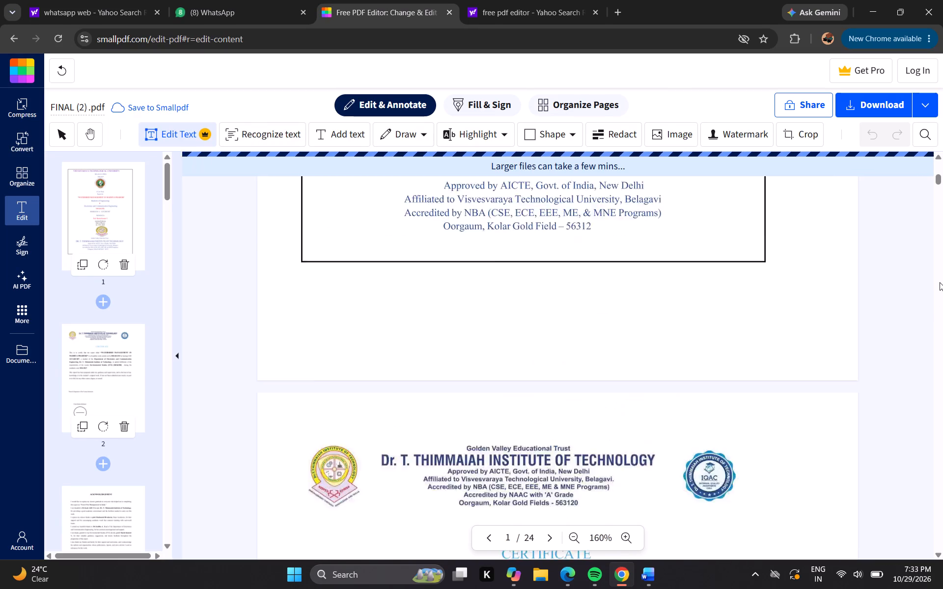
click(940, 282)
triple_click(940, 282)
double_click(940, 282)
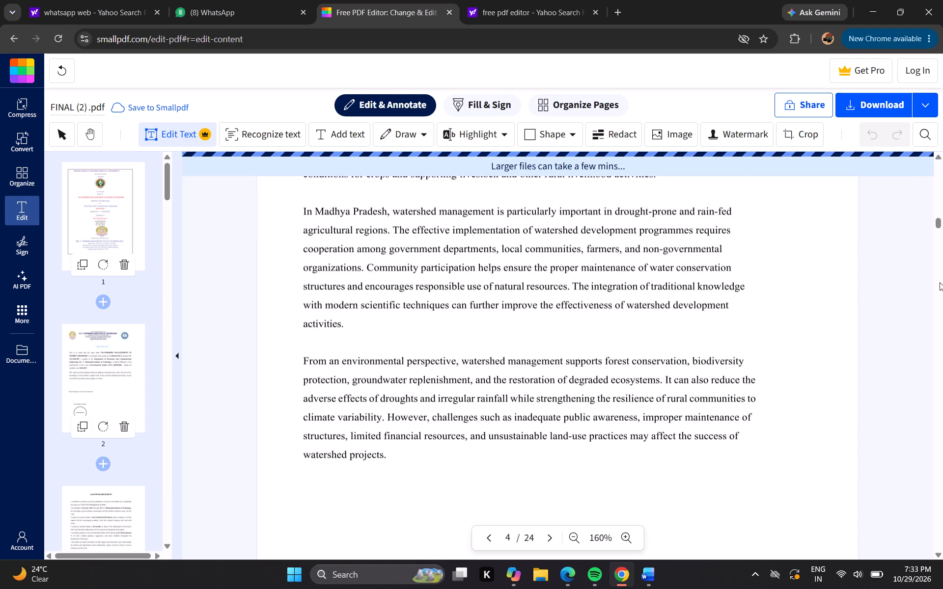
click(940, 282)
click(940, 282)
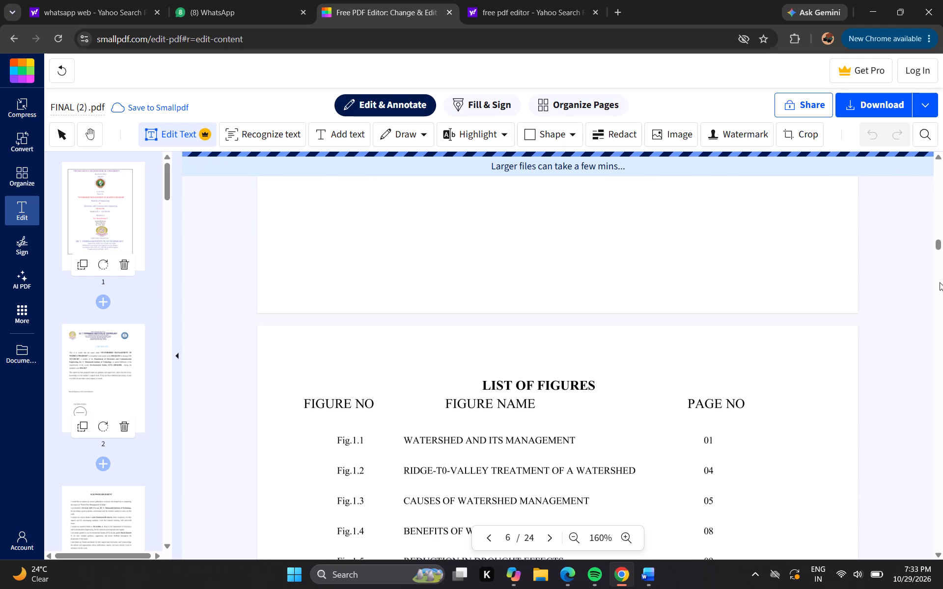
click(940, 282)
click(940, 282)
click(940, 282)
click(940, 282)
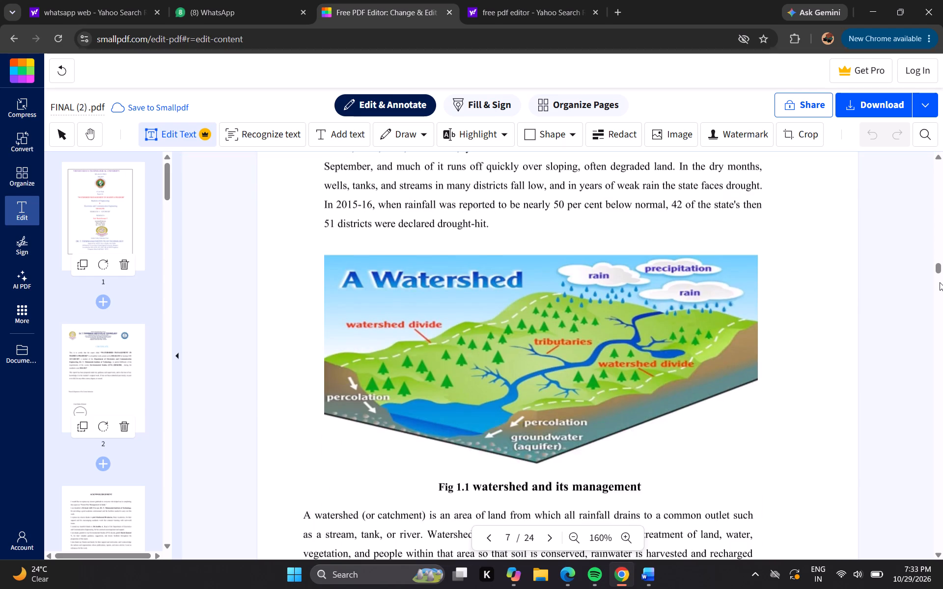
click(940, 282)
click(940, 282)
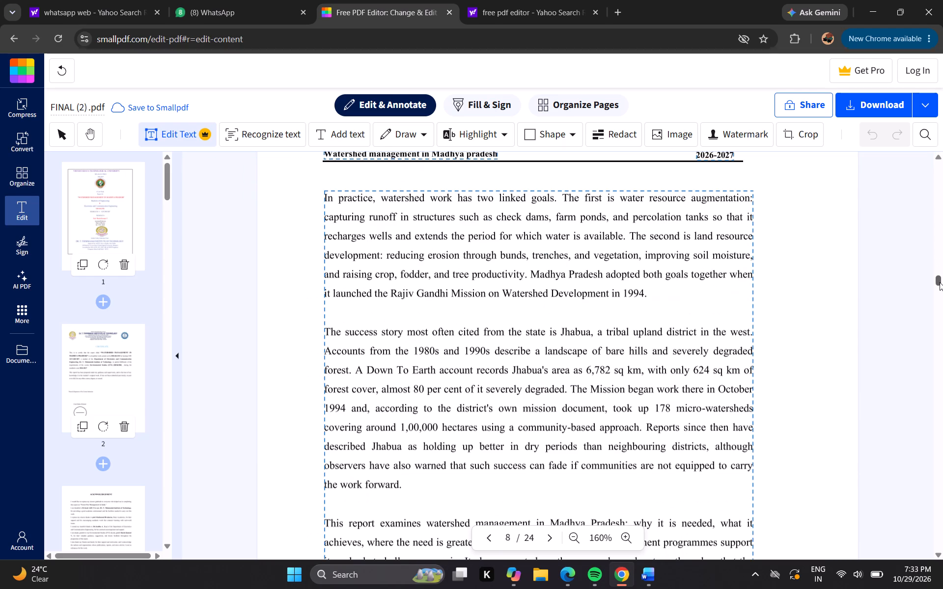
click(940, 308)
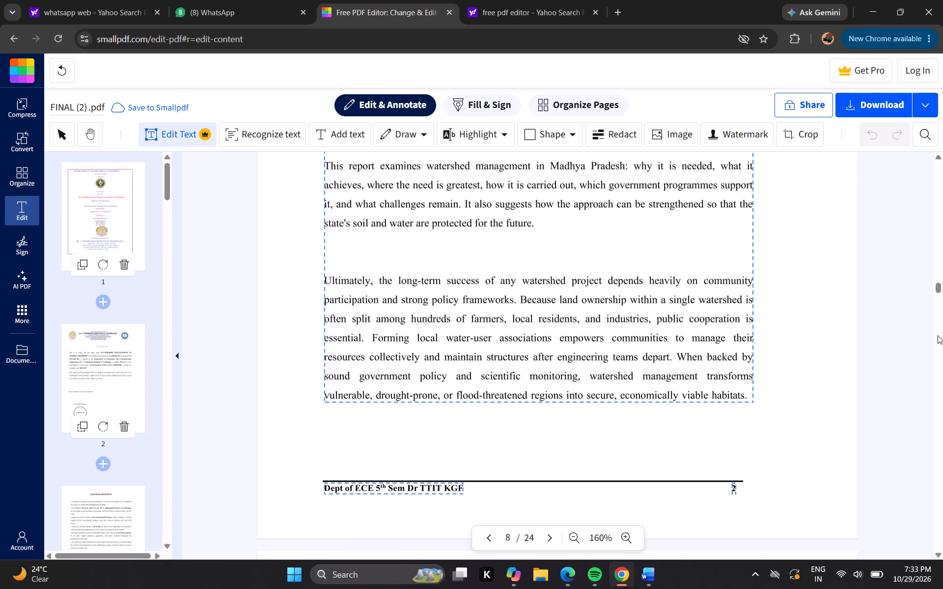
click(937, 335)
click(937, 335)
click(937, 335)
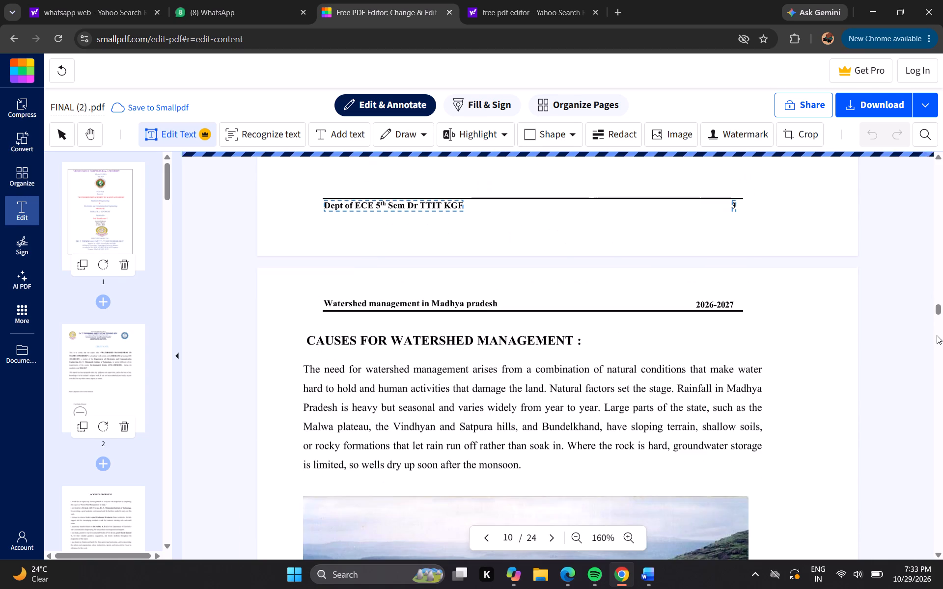
click(937, 344)
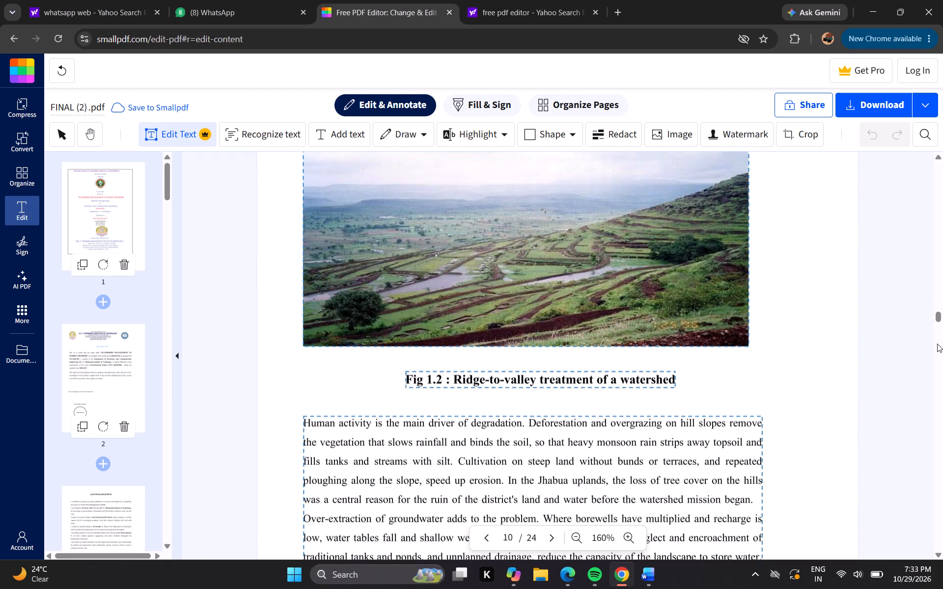
click(937, 344)
click(937, 344)
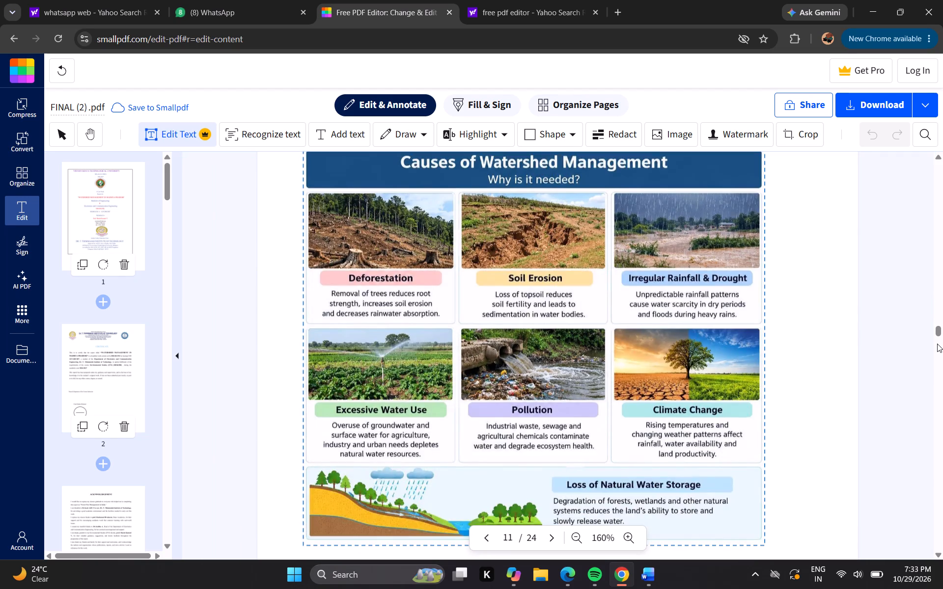
click(937, 344)
click(937, 344)
click(937, 344)
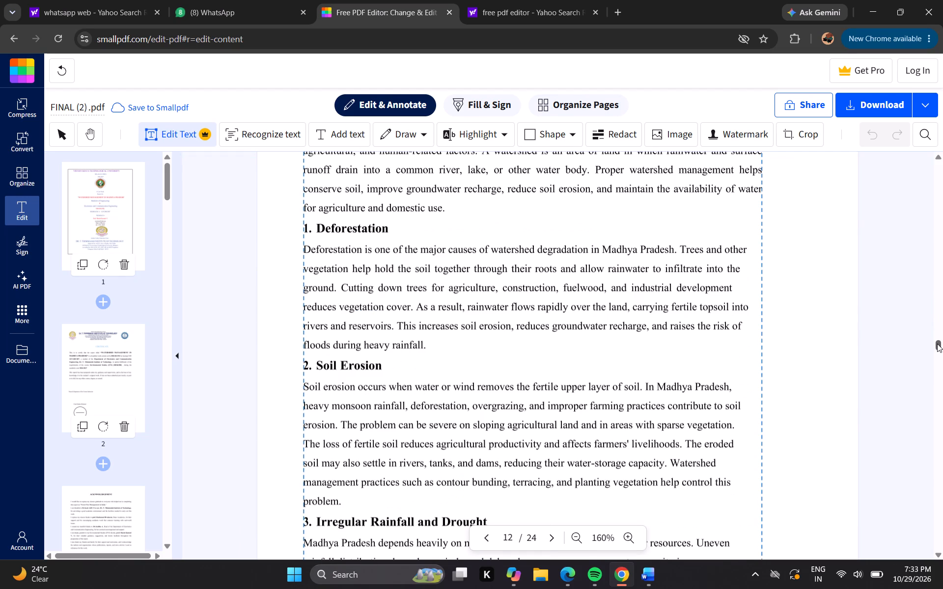
click(937, 358)
click(937, 358)
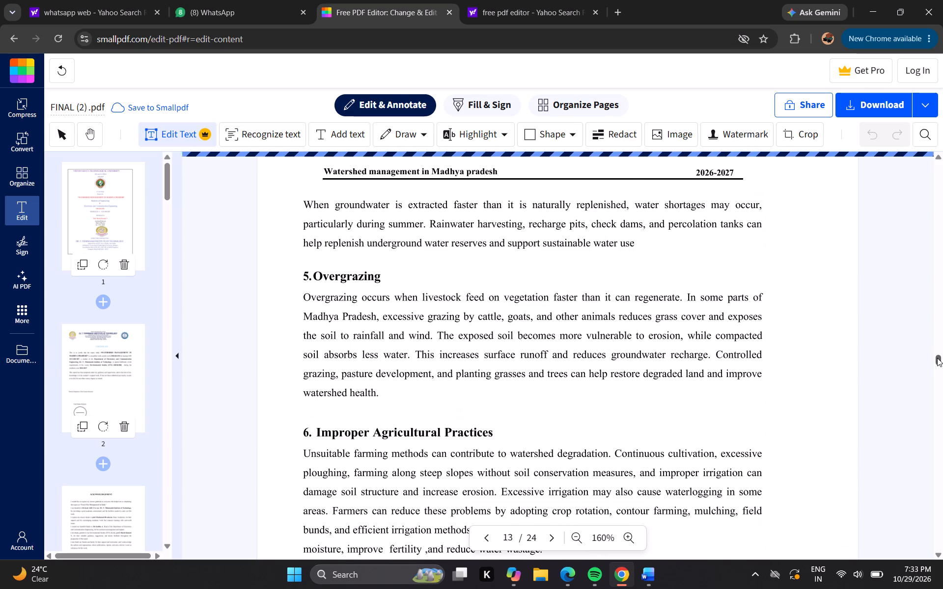
click(937, 358)
click(937, 373)
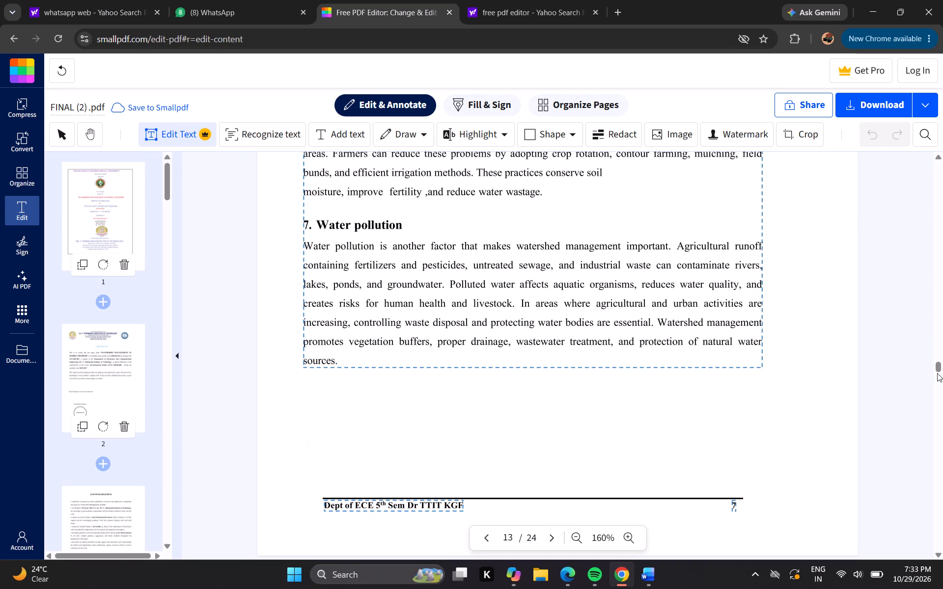
click(939, 382)
click(940, 392)
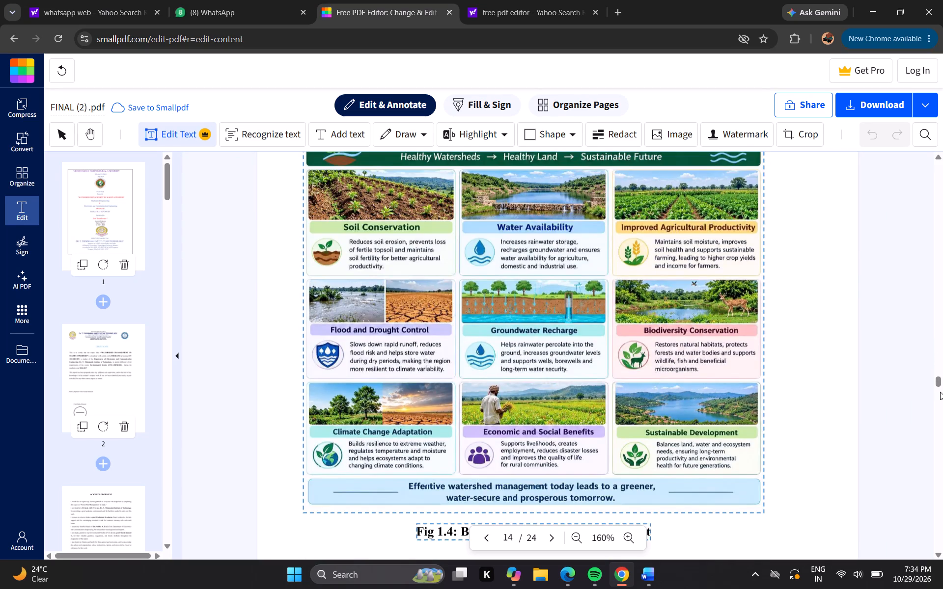
click(940, 401)
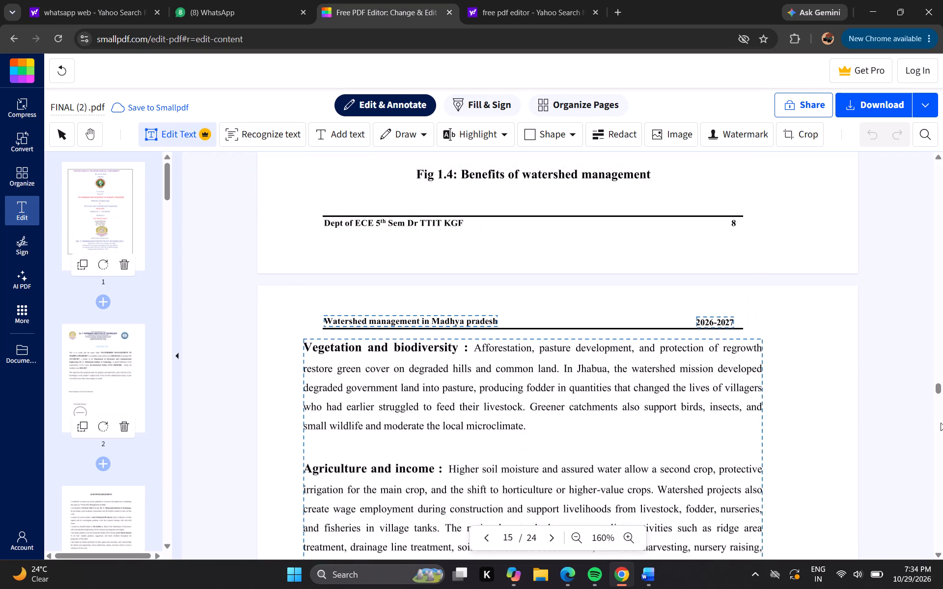
click(937, 426)
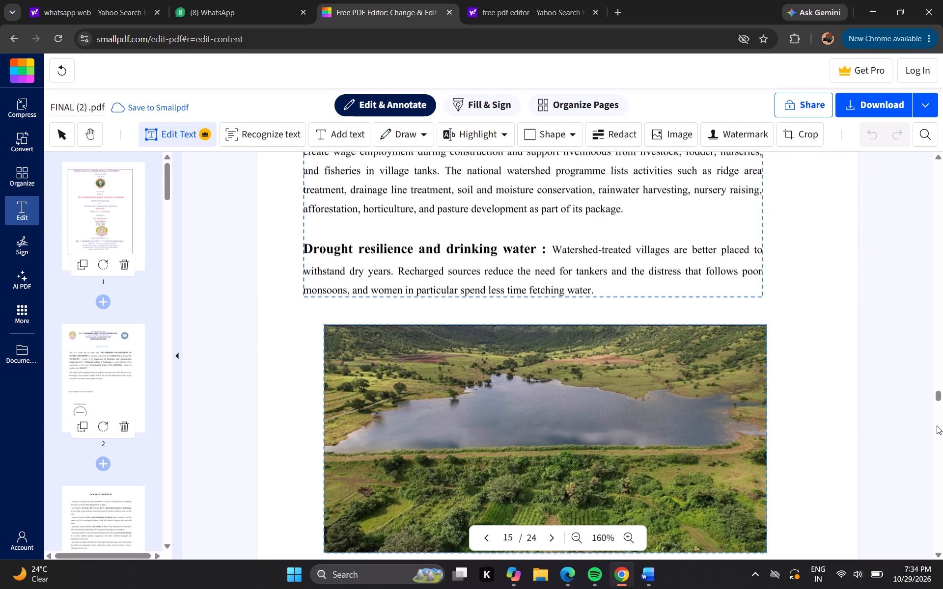
click(937, 426)
click(937, 426)
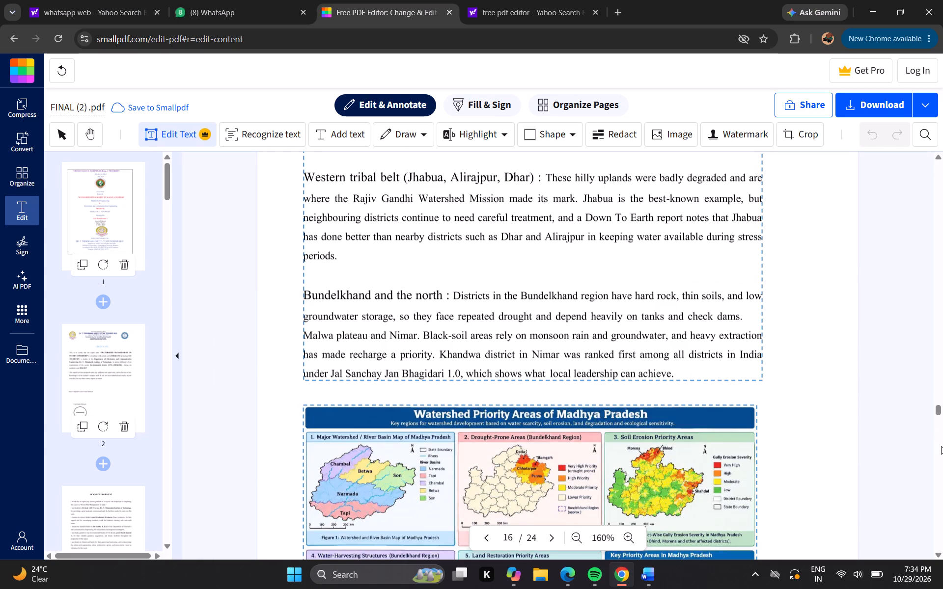
click(941, 446)
click(941, 446)
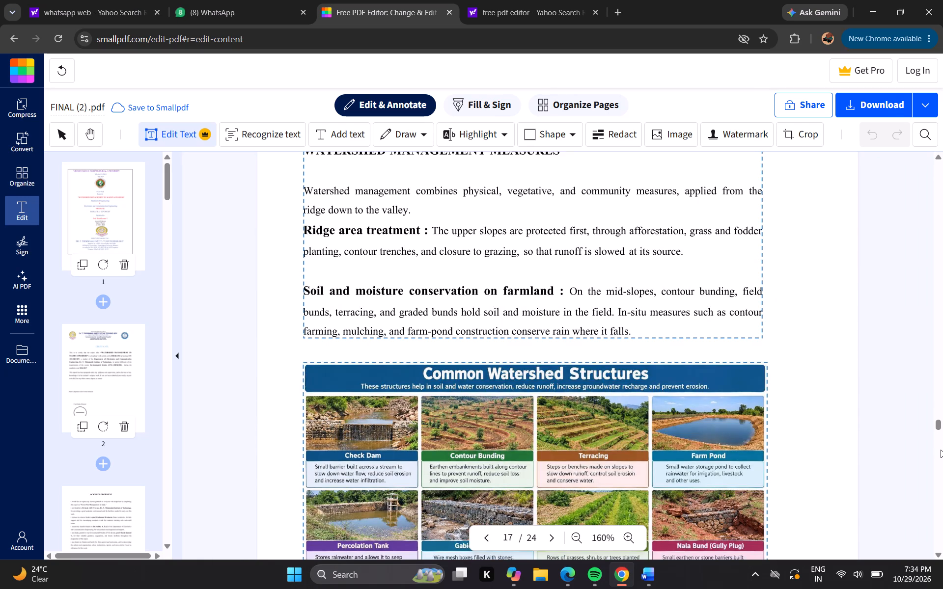
click(940, 451)
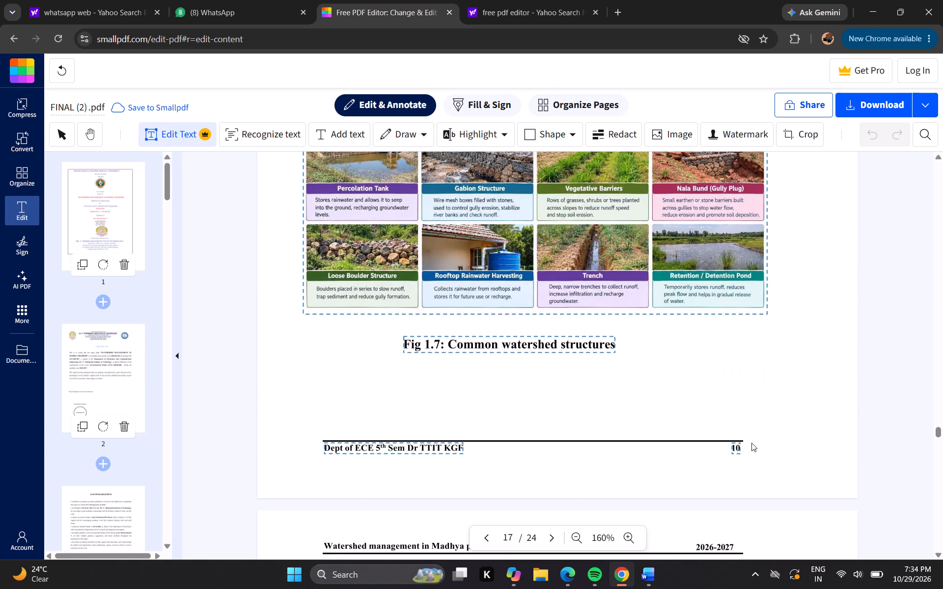
Replace the footer page number on PDF page 17, below Fig 1.7, with 11 and dismiss the WhatsApp notification.
click(739, 443)
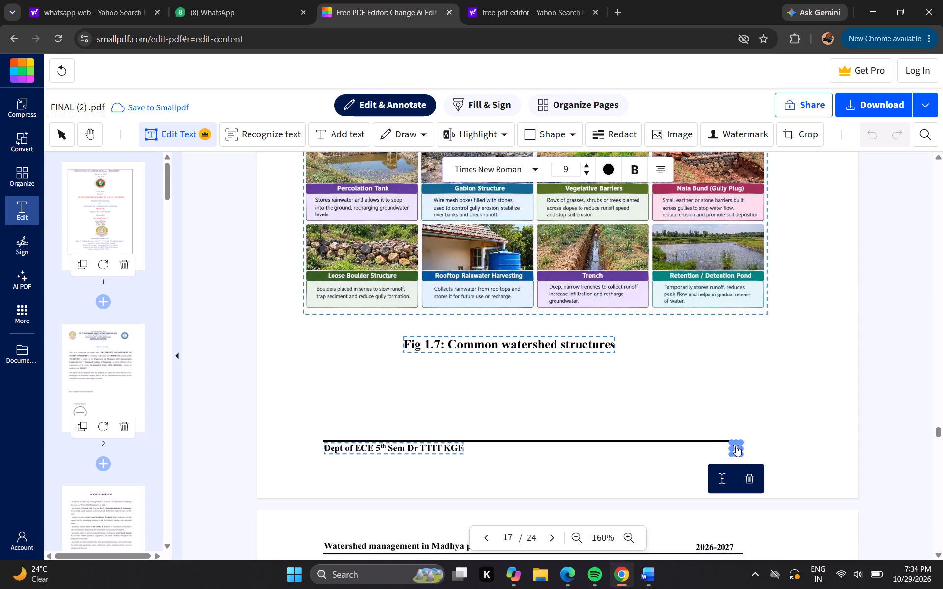
click(735, 445)
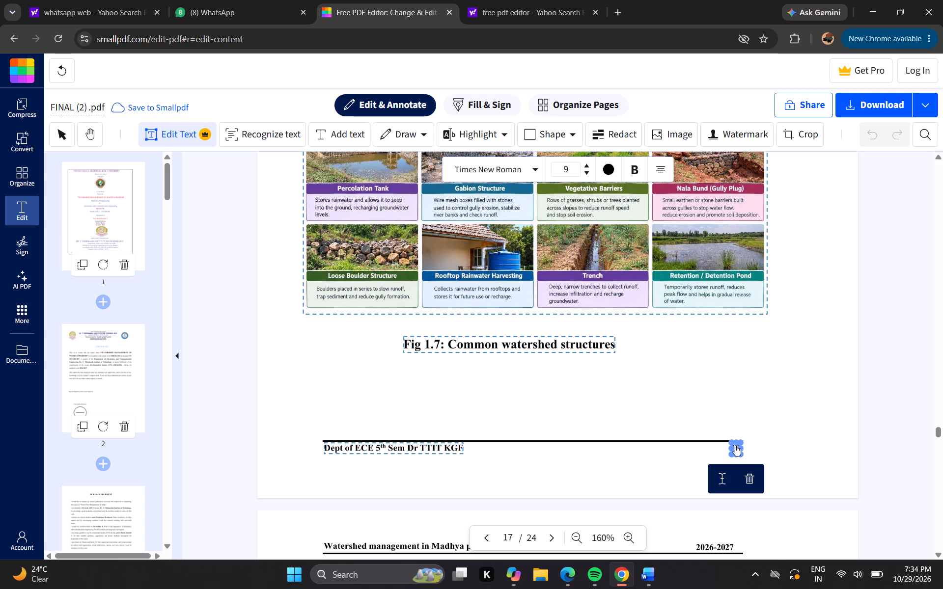
click(735, 445)
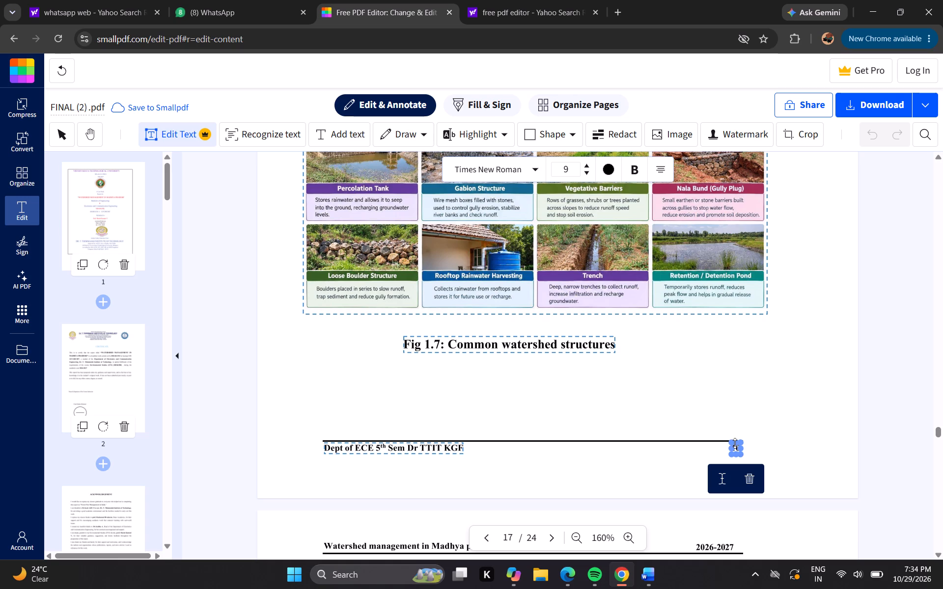
click(735, 445)
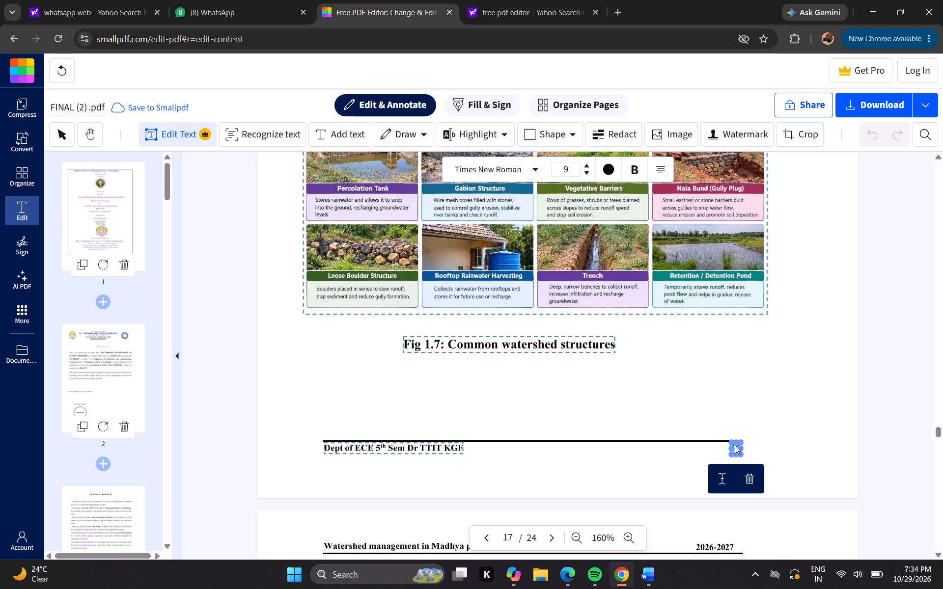
click(735, 444)
click(737, 445)
click(722, 468)
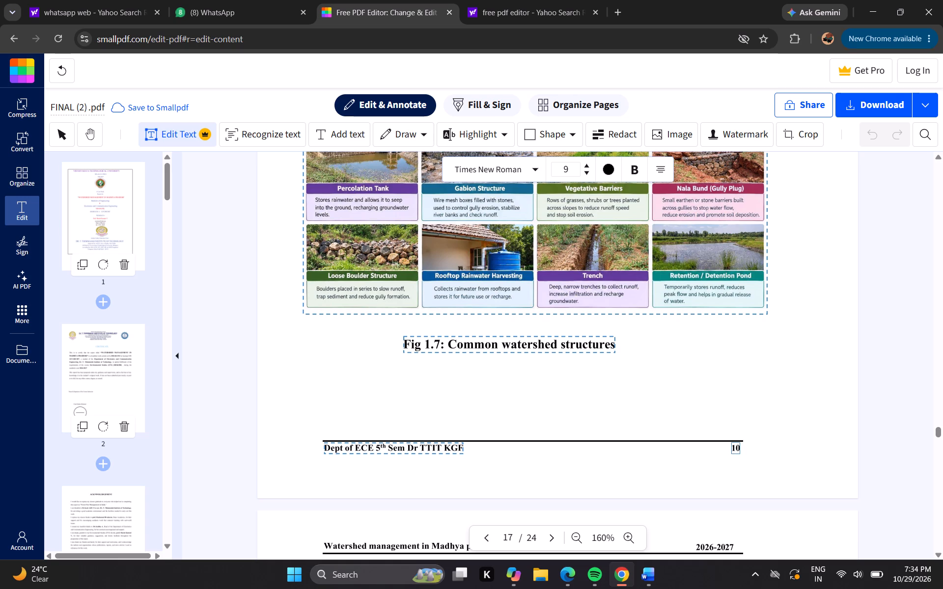
click(737, 448)
key(Right)
key(BackSpace)
key(1)
key(BackSpace)
key(BackSpace)
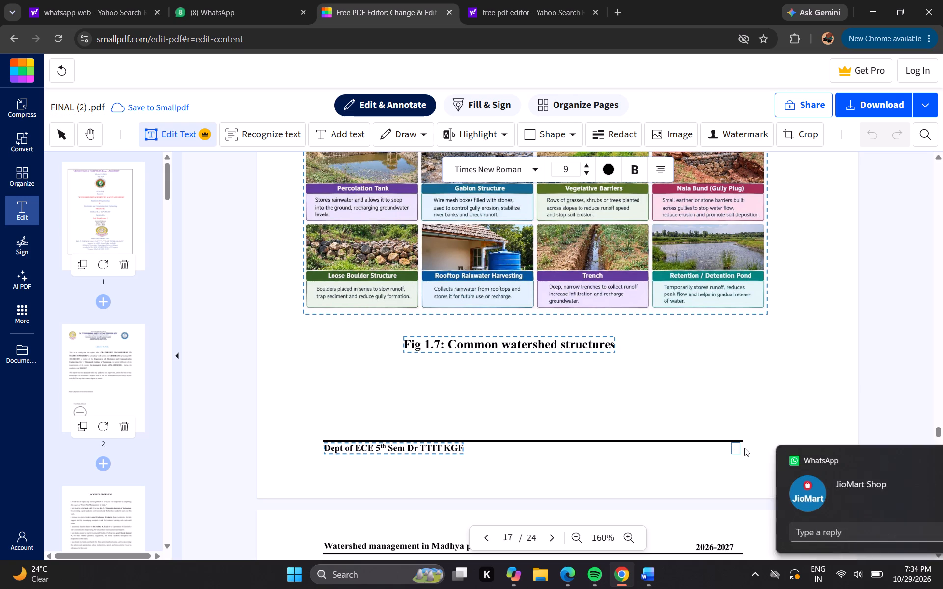
text(11)
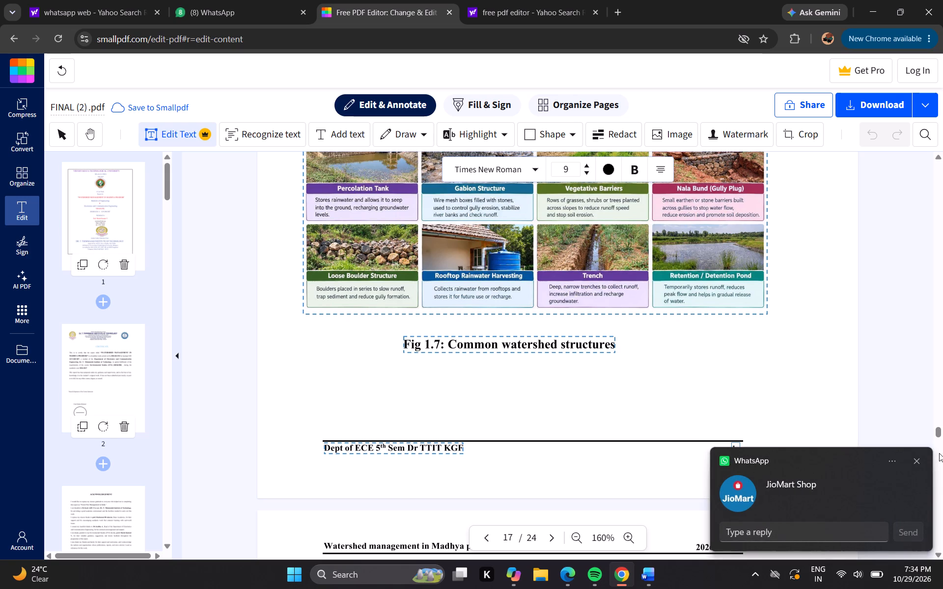
click(915, 459)
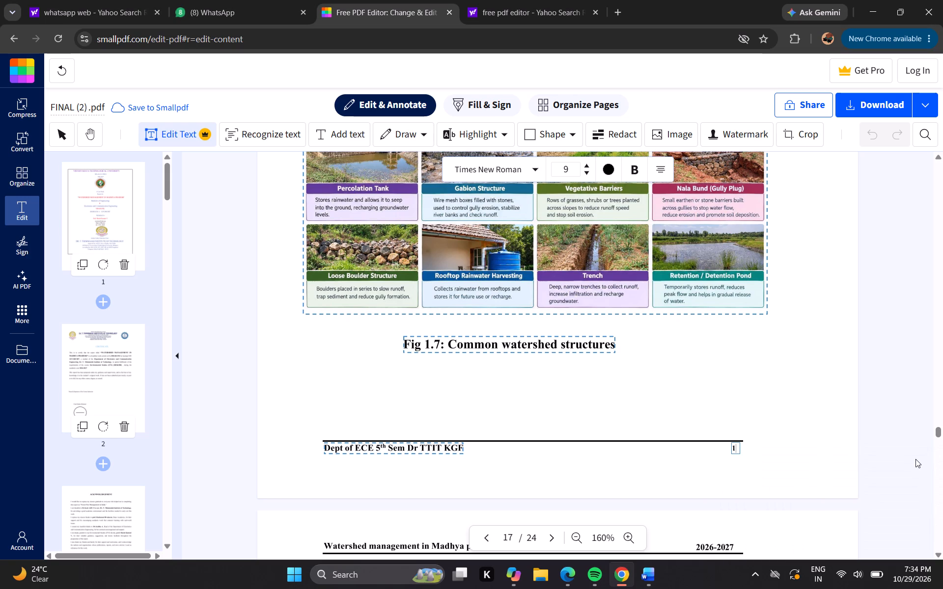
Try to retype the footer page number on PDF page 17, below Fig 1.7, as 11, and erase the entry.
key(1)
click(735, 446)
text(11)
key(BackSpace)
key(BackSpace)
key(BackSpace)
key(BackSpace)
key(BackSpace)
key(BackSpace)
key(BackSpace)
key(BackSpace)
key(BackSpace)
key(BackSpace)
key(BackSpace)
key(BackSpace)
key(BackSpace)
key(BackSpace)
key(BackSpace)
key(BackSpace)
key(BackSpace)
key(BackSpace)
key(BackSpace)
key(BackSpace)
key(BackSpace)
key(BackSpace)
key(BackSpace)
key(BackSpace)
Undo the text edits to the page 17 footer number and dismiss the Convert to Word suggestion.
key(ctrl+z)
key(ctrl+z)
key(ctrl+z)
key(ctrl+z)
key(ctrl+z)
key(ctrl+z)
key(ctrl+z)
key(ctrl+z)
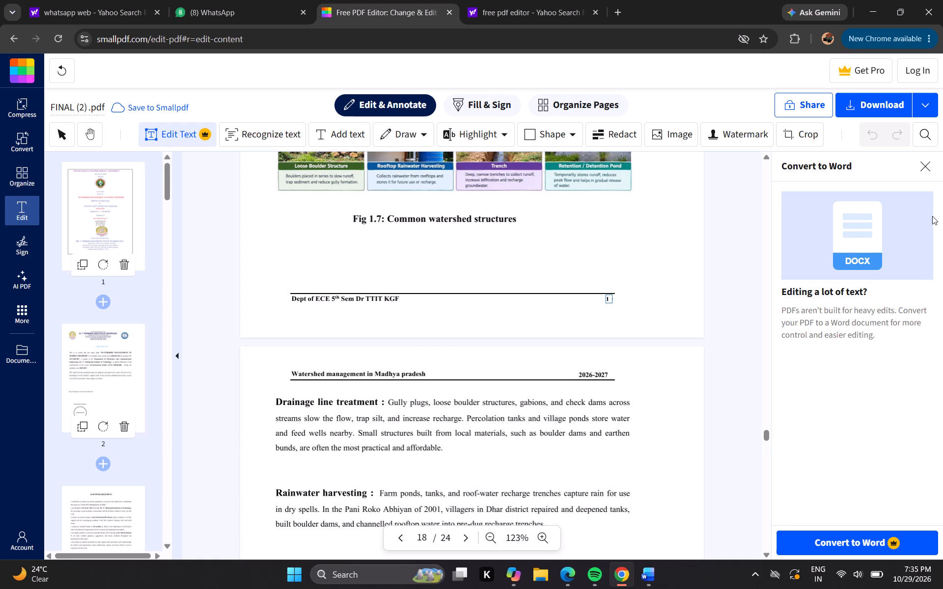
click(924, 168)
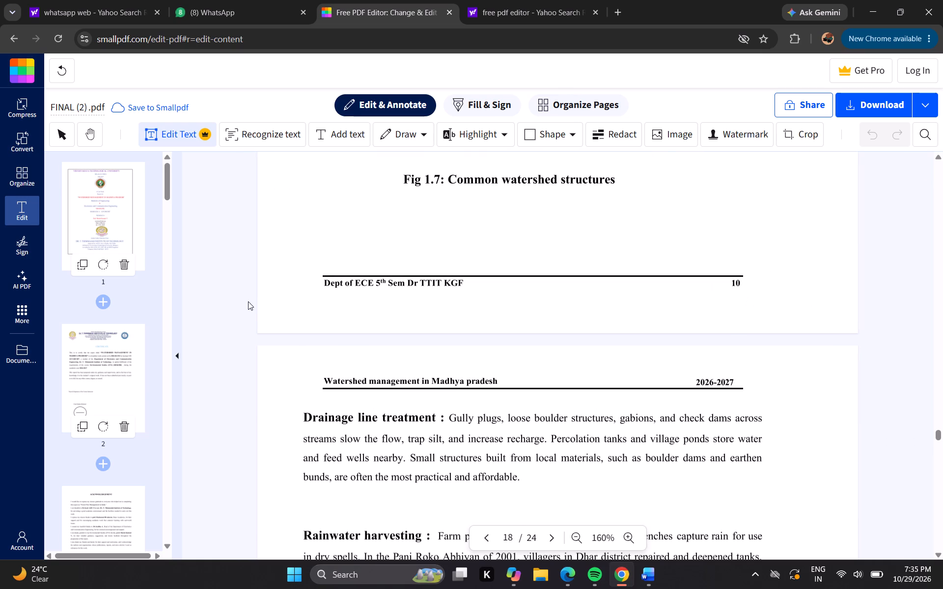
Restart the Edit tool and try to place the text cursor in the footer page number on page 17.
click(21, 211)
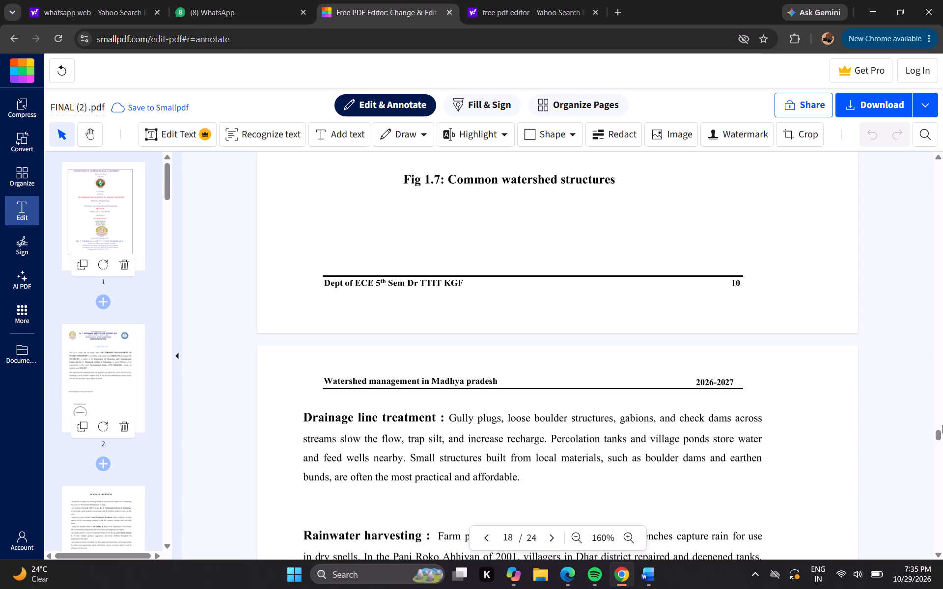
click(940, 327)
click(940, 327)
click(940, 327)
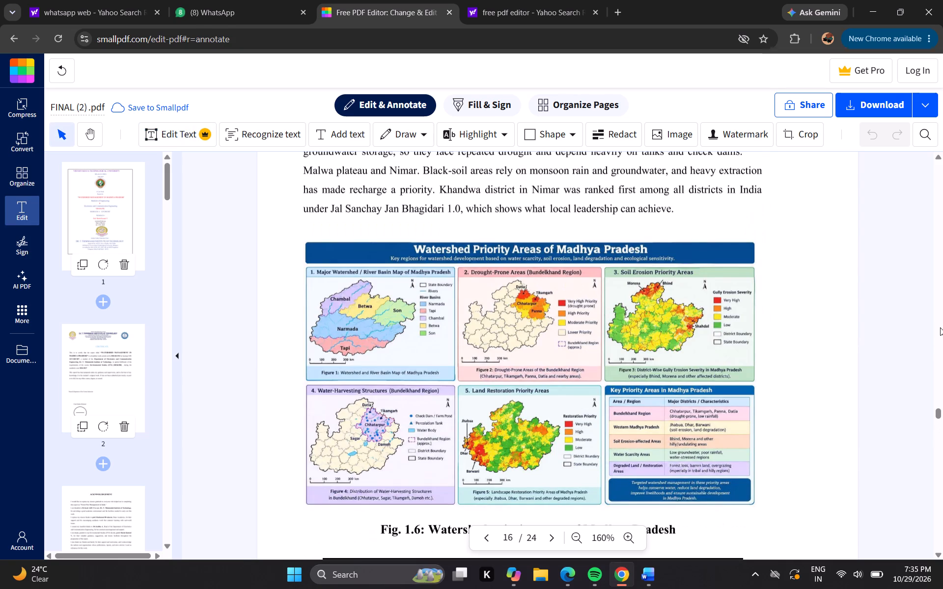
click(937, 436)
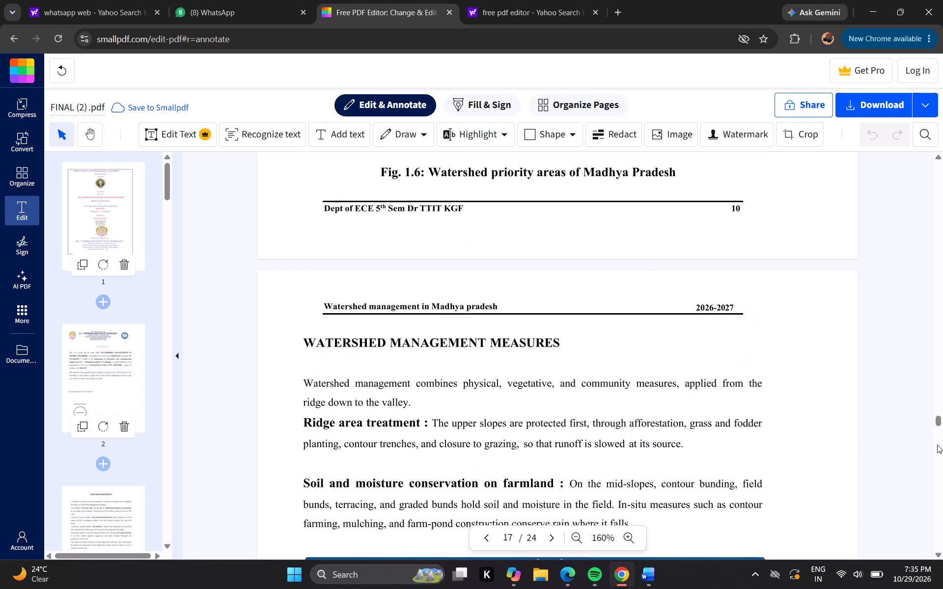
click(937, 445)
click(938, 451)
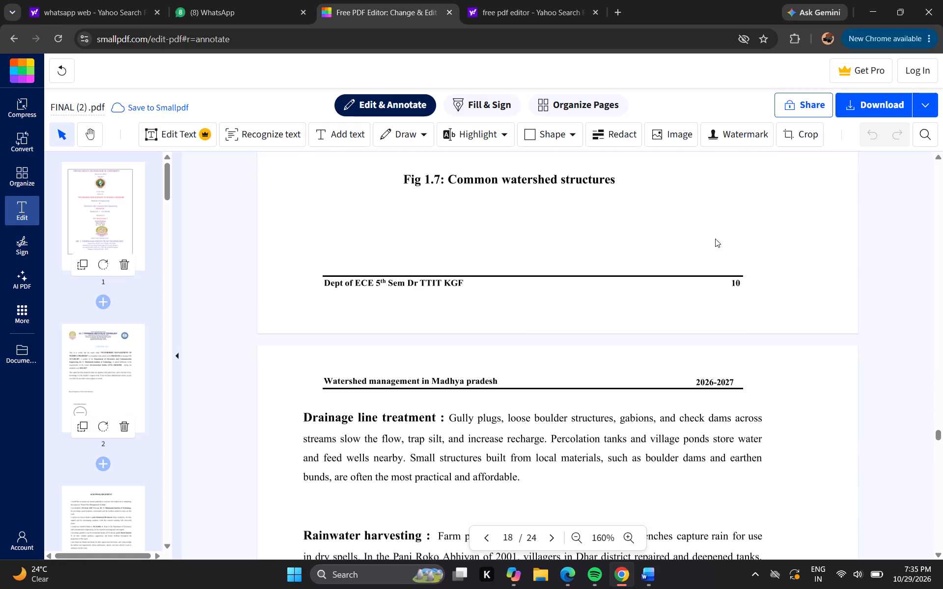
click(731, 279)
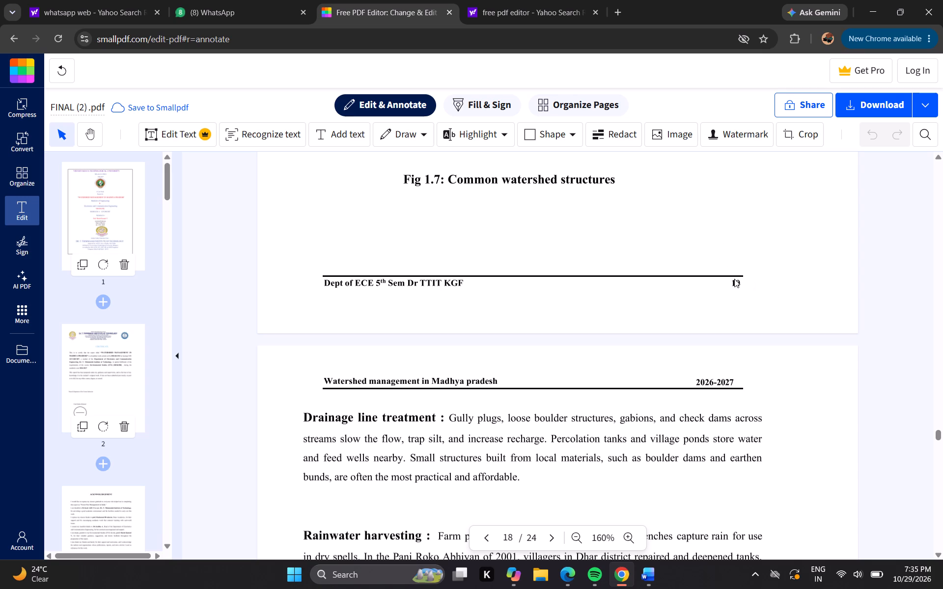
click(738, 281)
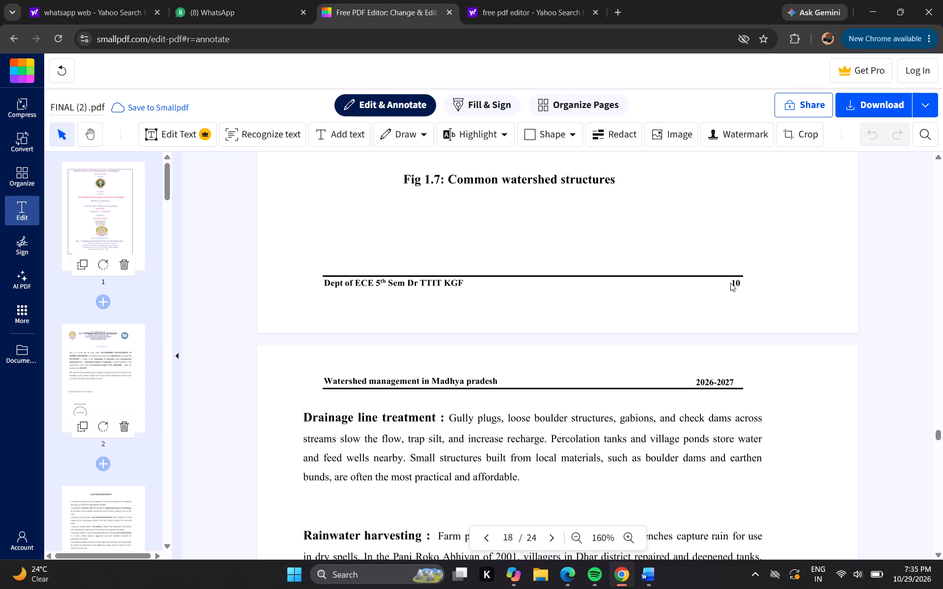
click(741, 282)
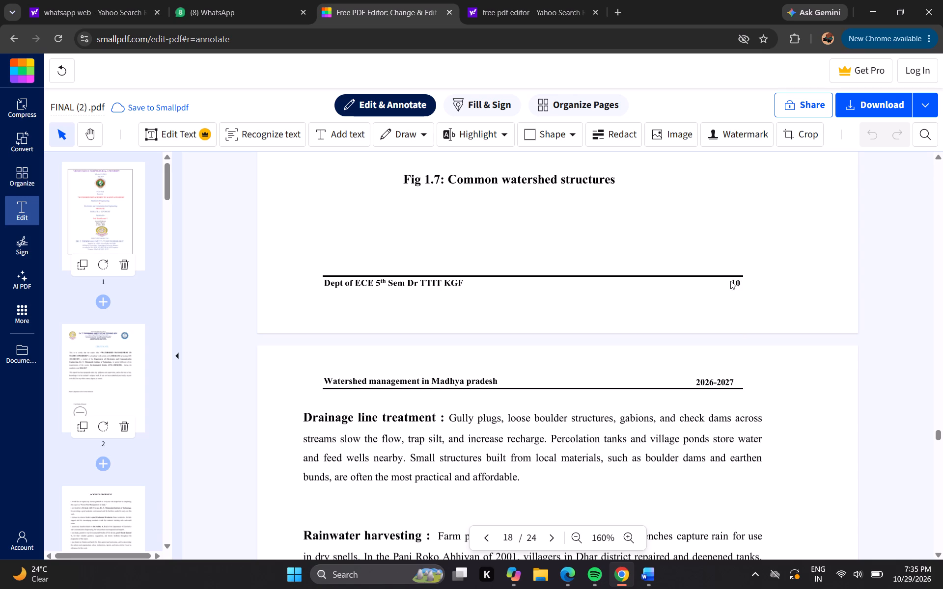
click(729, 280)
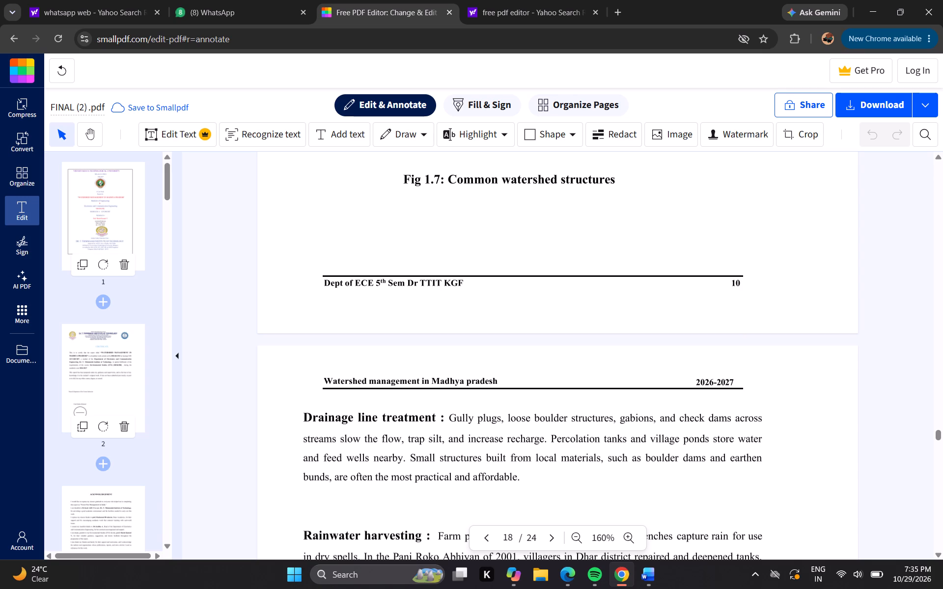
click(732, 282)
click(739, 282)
Look through PDF pages 18 to 24, checking the footer page number on each page through the References.
click(937, 460)
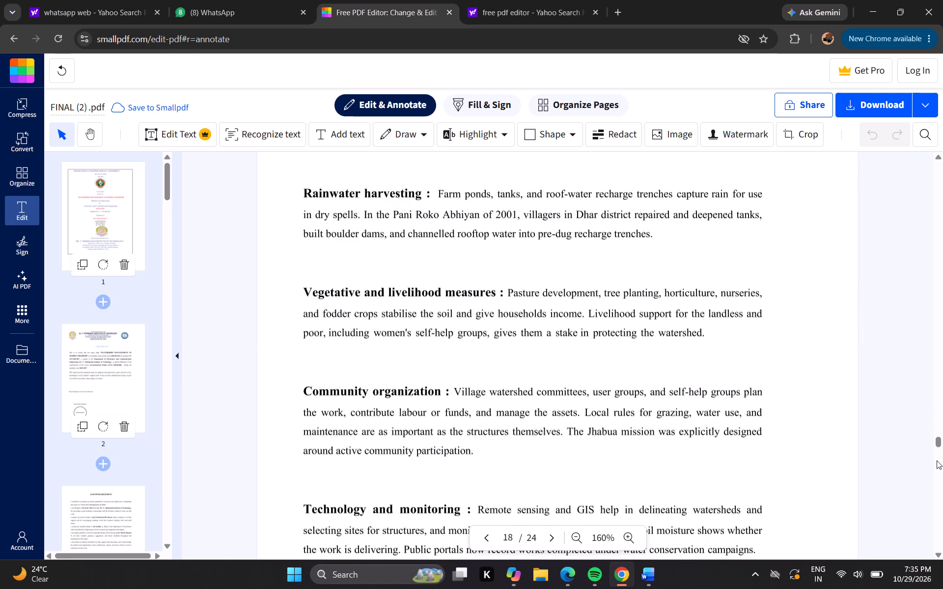
click(937, 460)
click(937, 460)
triple_click(942, 474)
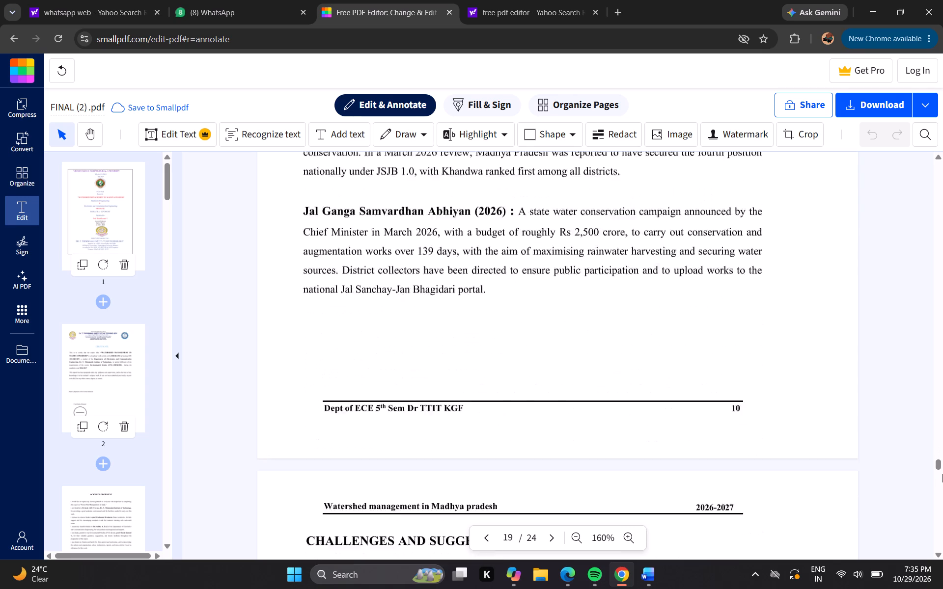
double_click(941, 484)
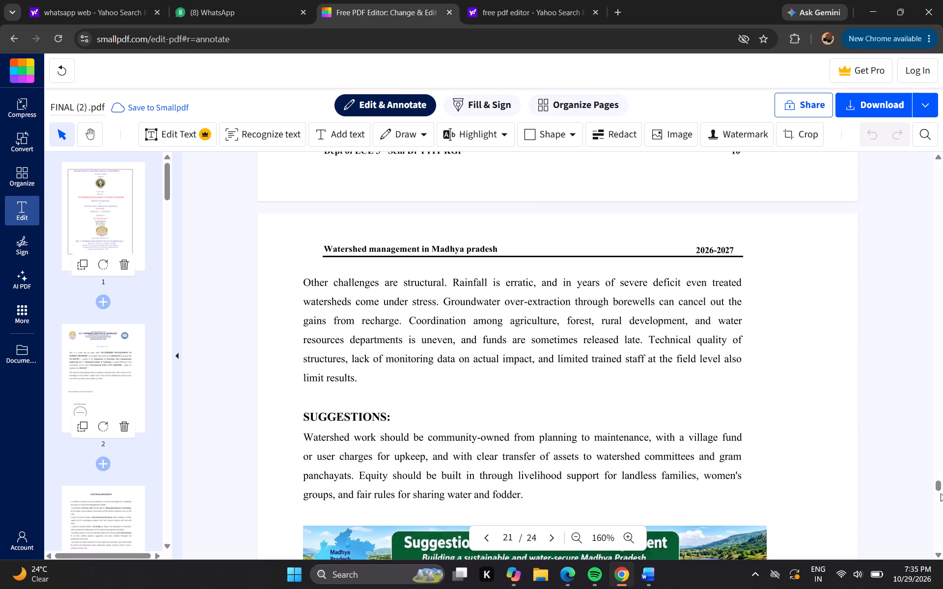
triple_click(940, 500)
double_click(940, 512)
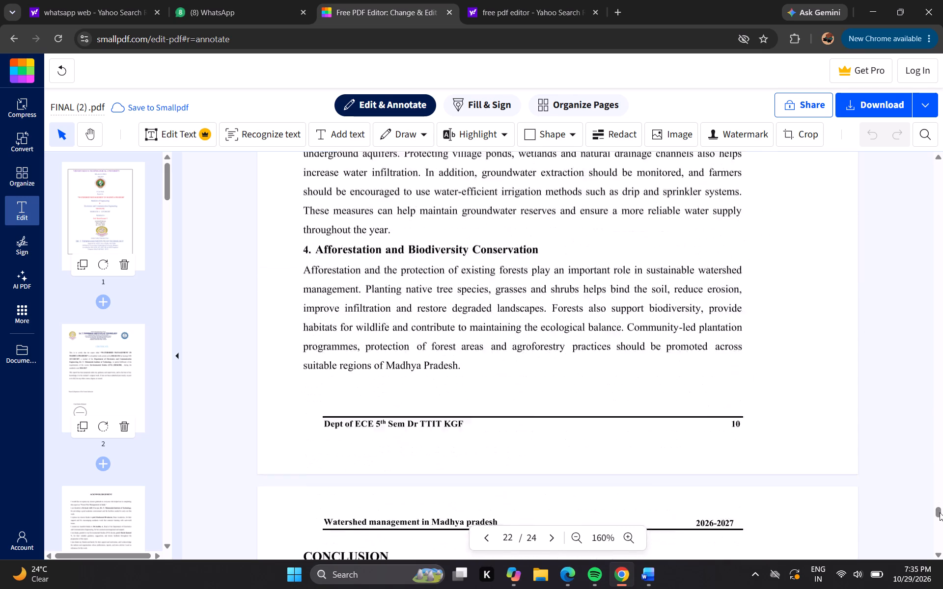
drag(940, 512, 939, 521)
triple_click(939, 531)
drag(939, 531, 938, 535)
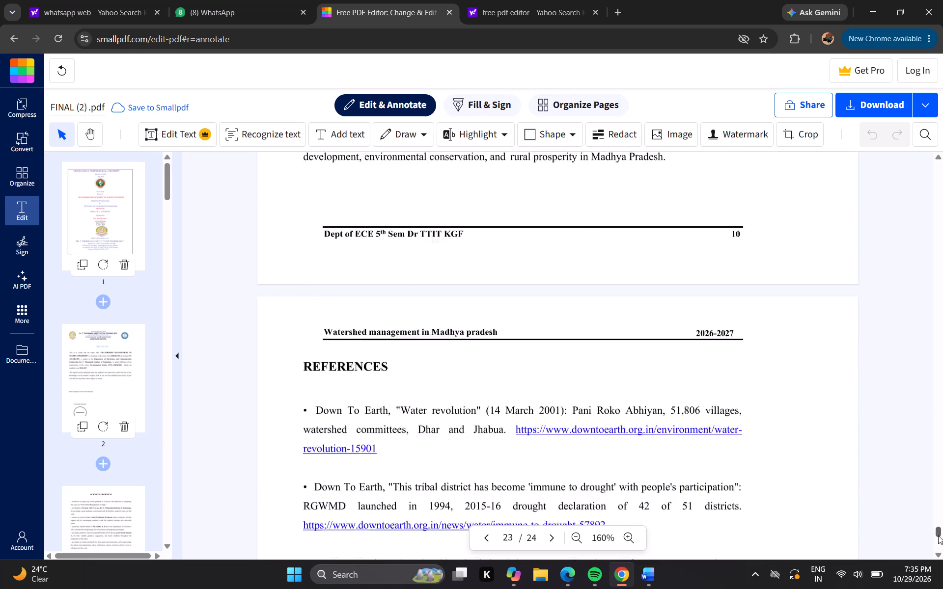
drag(938, 535, 938, 541)
triple_click(938, 546)
drag(938, 546, 938, 545)
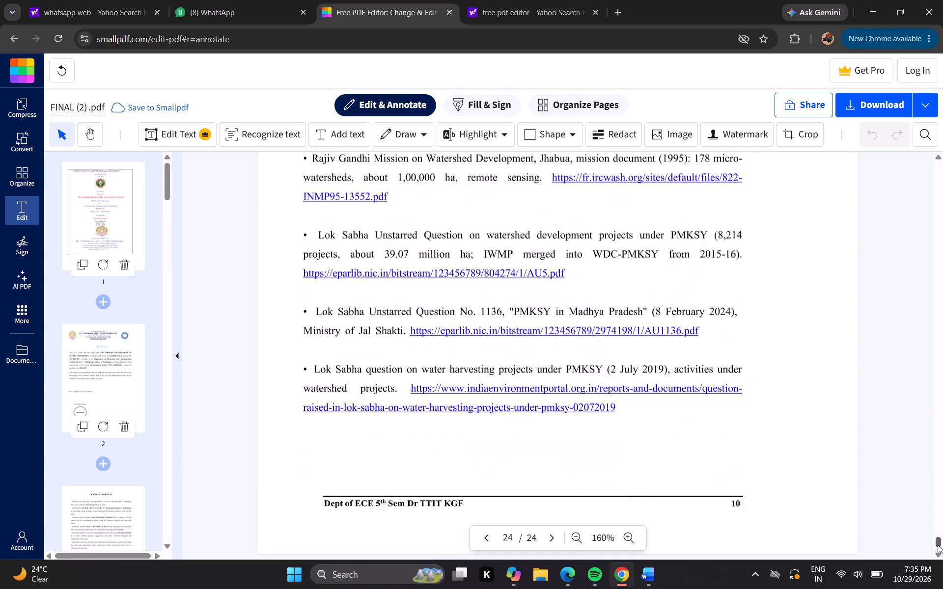
drag(938, 545, 936, 527)
triple_click(937, 551)
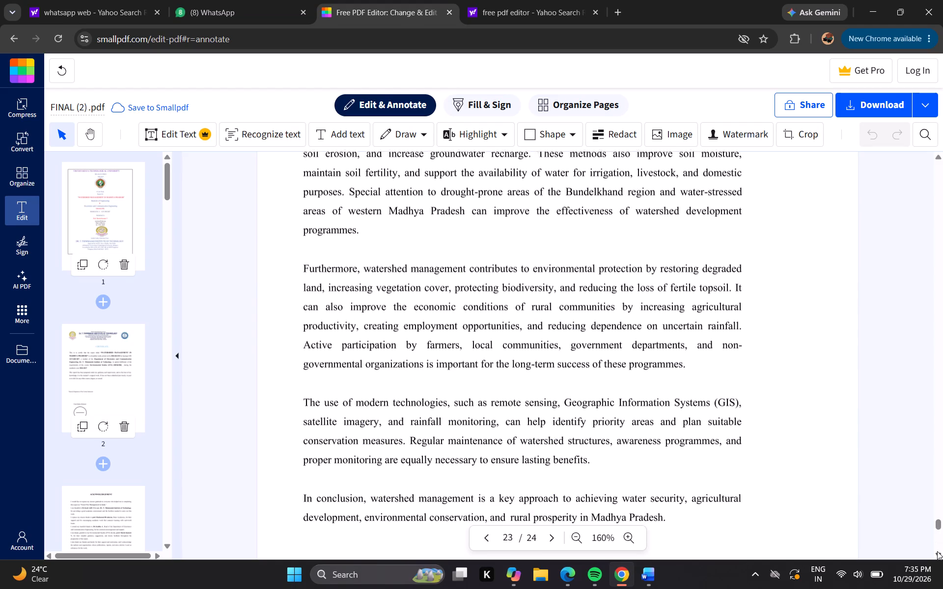
drag(937, 551, 939, 546)
triple_click(939, 546)
triple_click(939, 546)
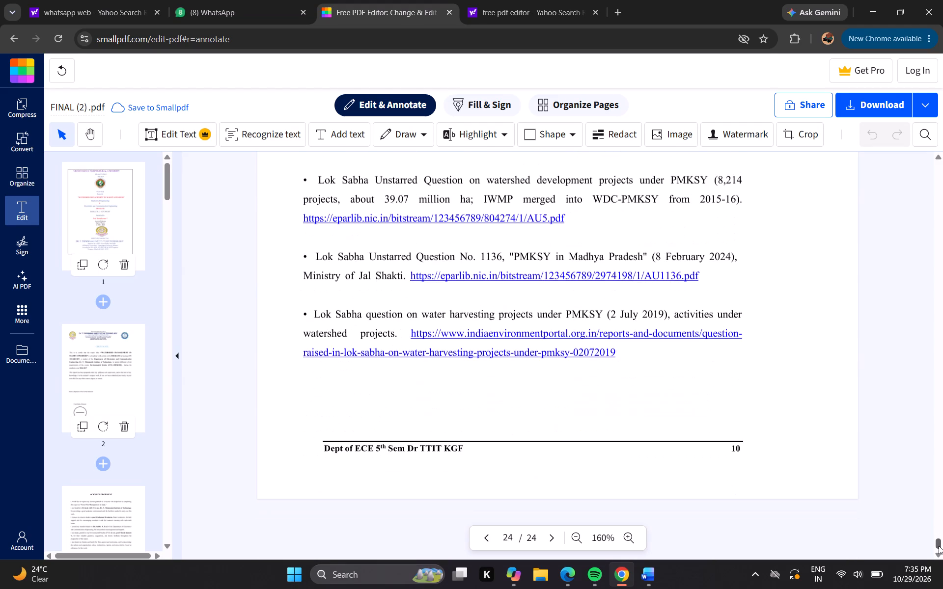
click(939, 546)
drag(939, 546, 693, 425)
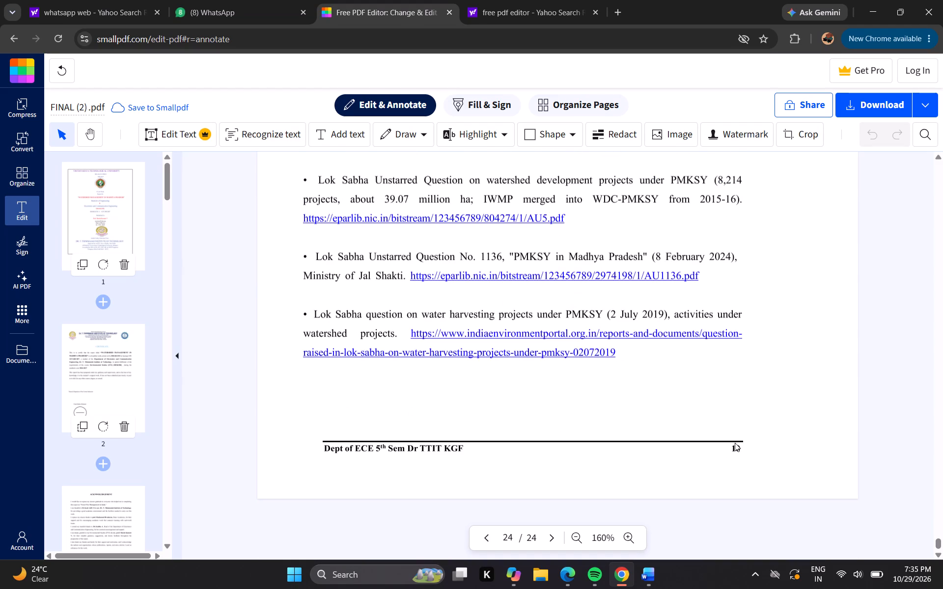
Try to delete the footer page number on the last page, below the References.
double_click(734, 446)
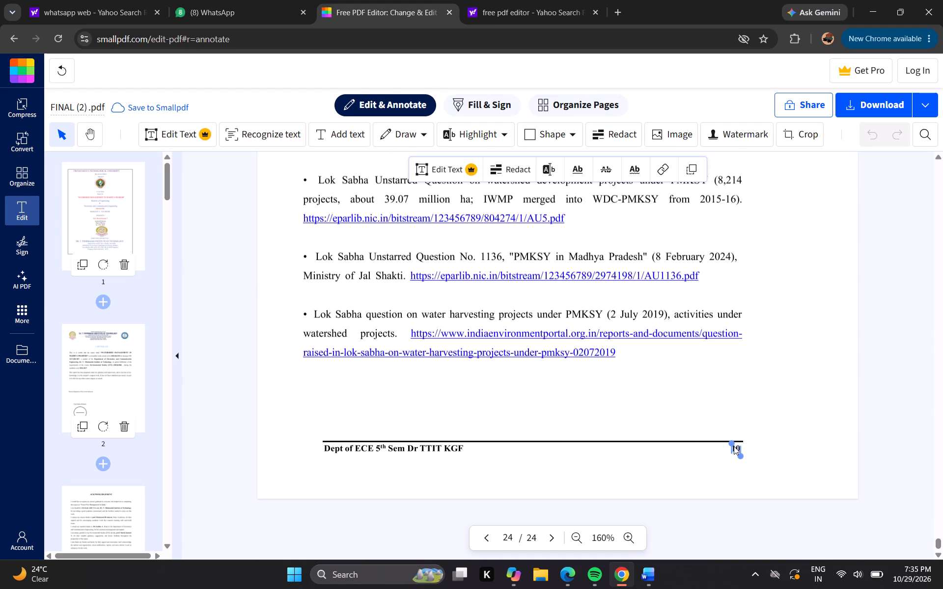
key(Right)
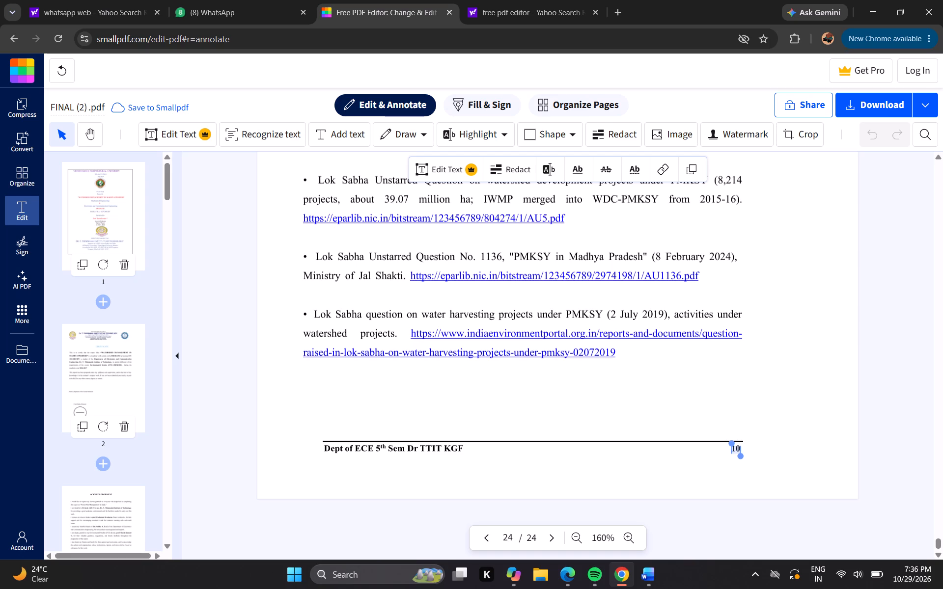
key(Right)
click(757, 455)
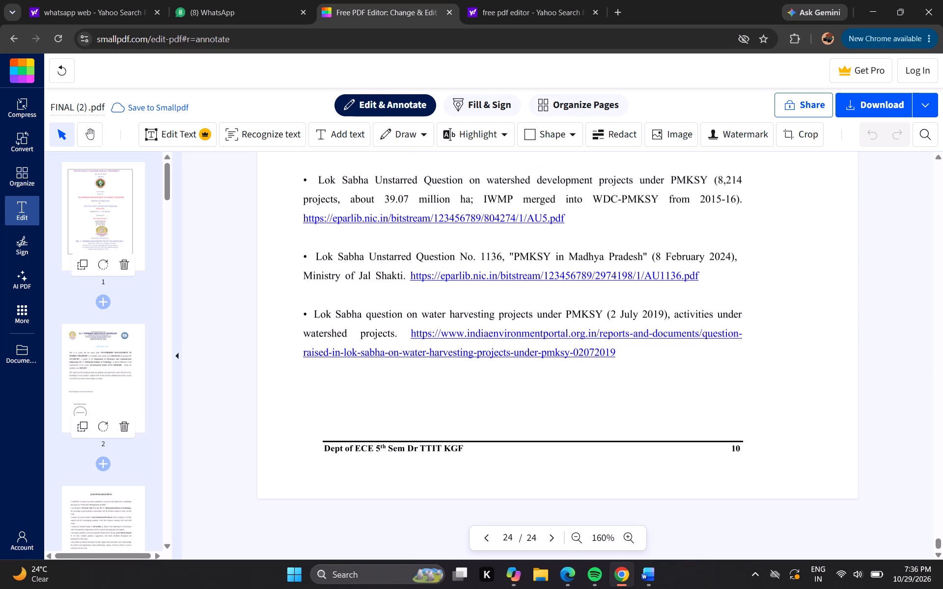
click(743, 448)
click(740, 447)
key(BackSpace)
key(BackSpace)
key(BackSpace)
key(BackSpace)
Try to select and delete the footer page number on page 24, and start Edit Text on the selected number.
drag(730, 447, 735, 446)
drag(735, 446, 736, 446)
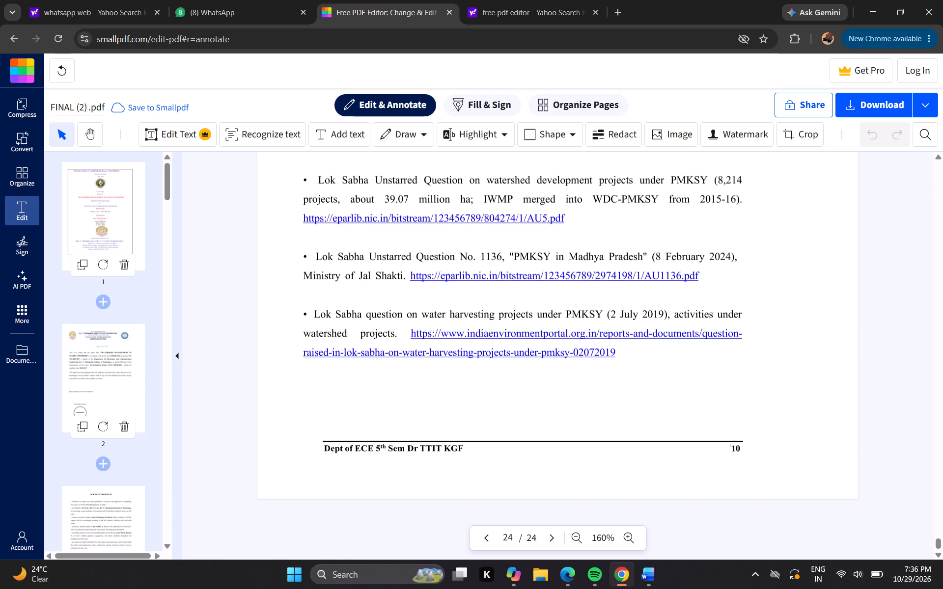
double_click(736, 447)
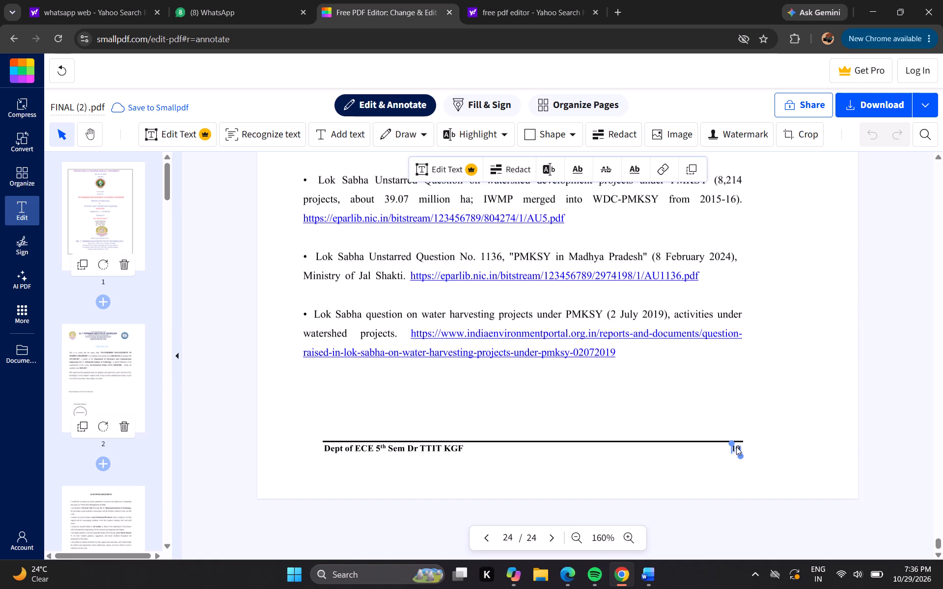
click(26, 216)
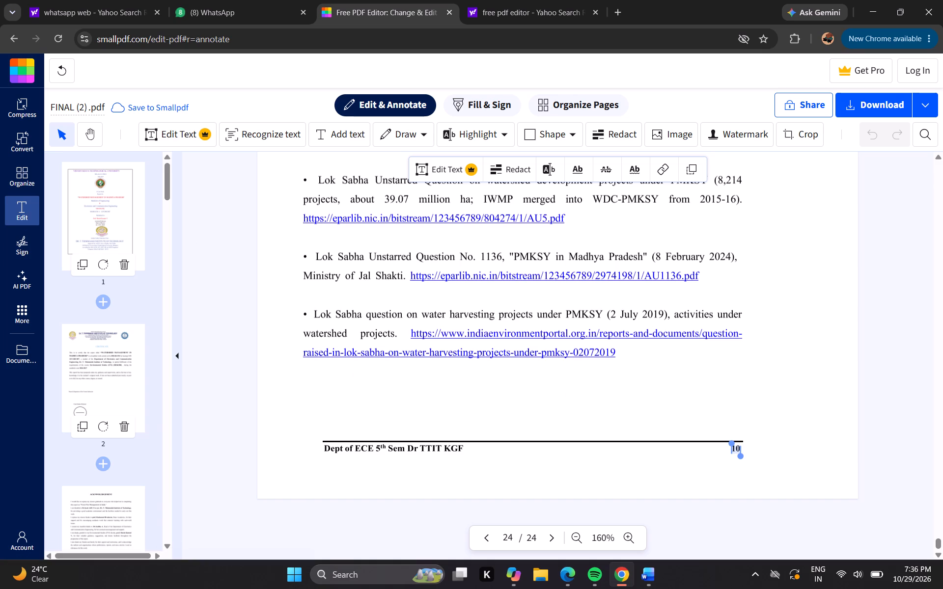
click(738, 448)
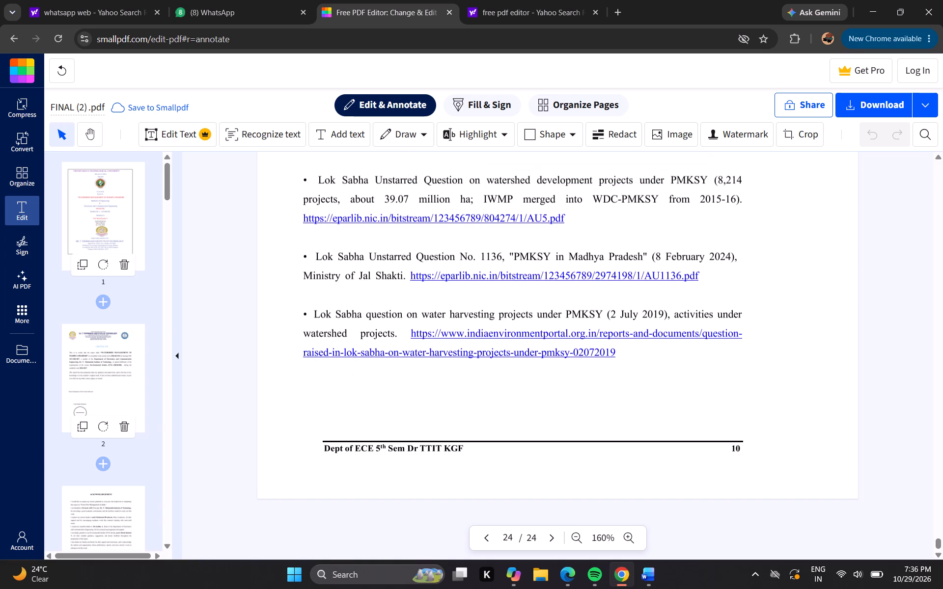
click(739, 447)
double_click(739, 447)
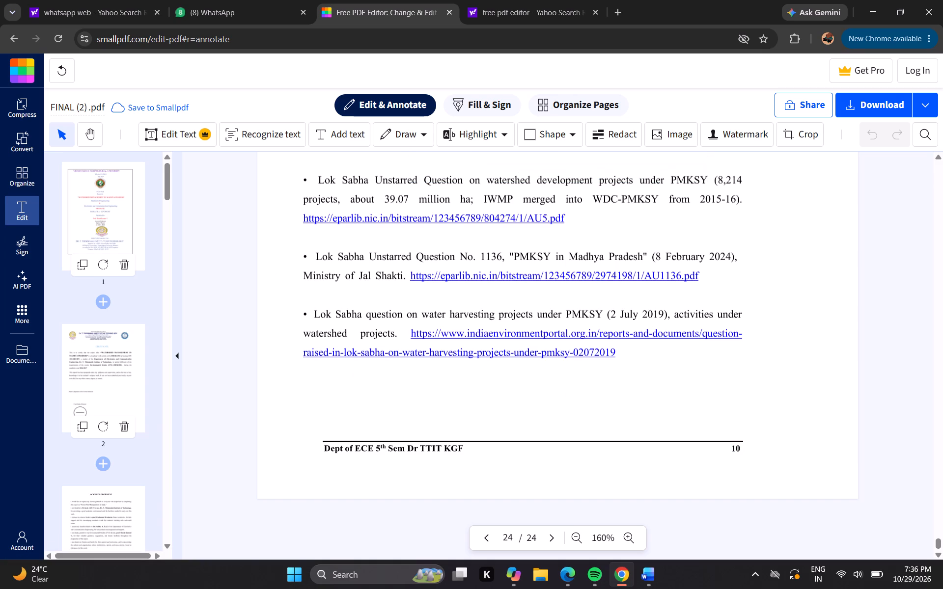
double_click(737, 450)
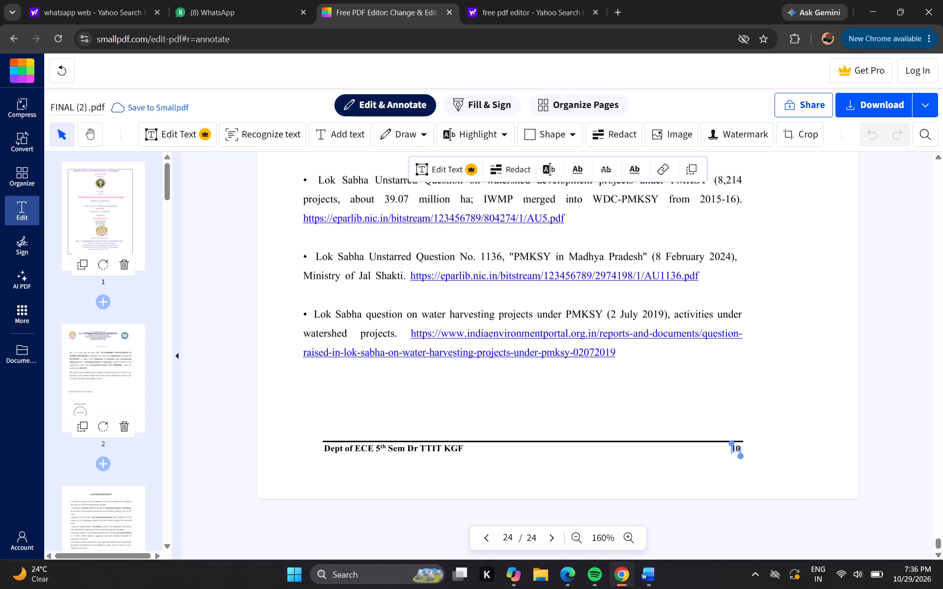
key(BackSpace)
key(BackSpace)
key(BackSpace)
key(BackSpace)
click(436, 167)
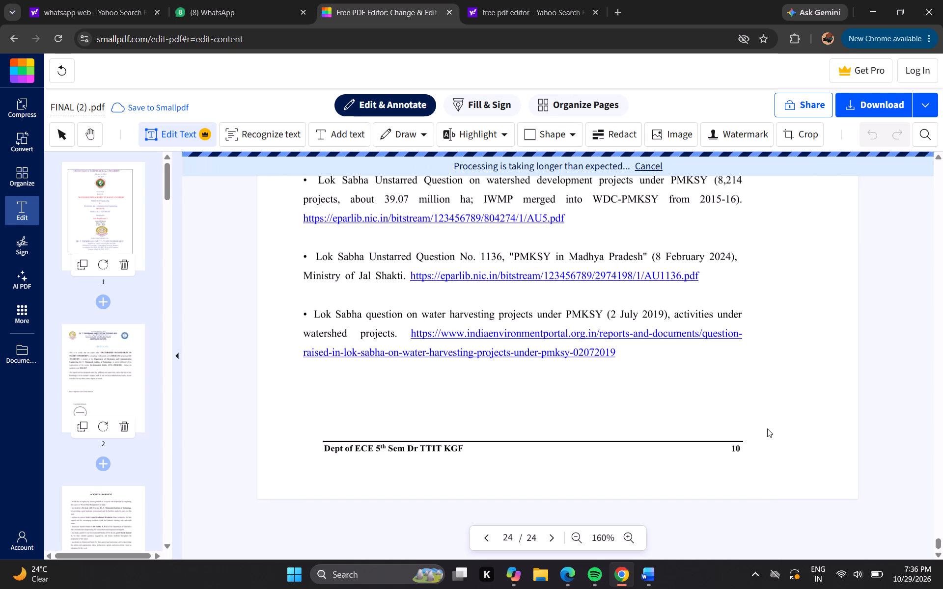
Switch to Adobe Acrobat's free online PDF editor from the "free pdf editor" search results and upload FINAL (2) from Downloads.
click(540, 8)
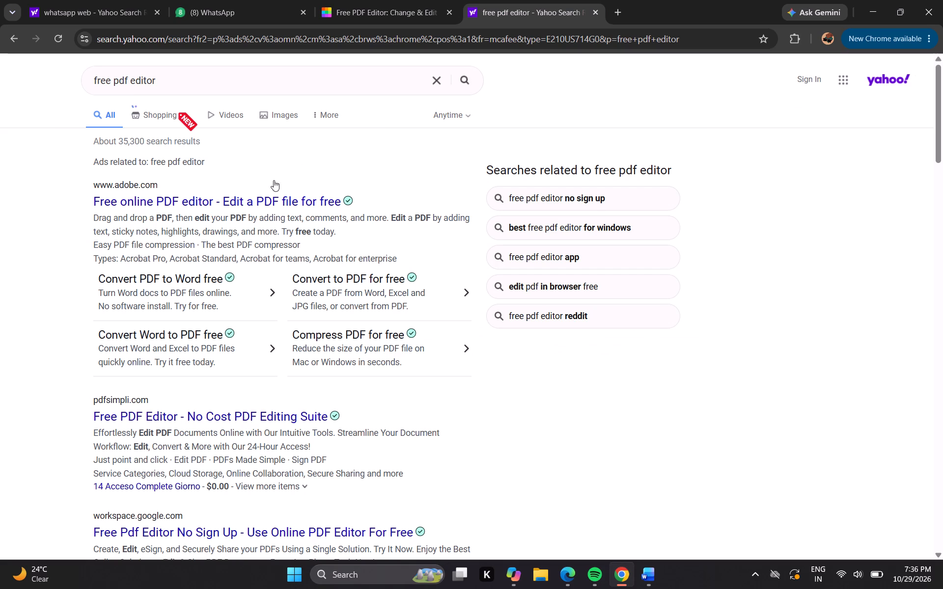
click(253, 200)
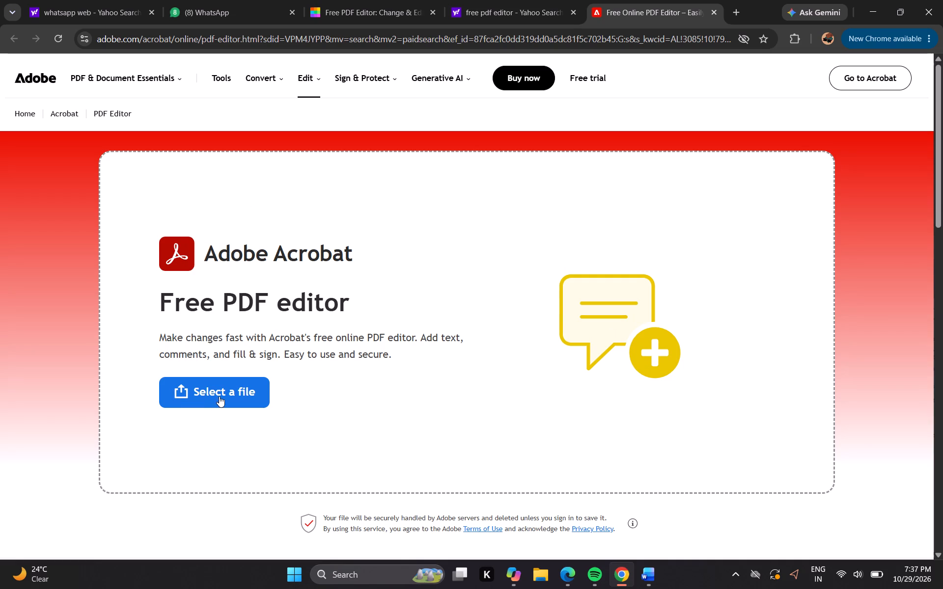
click(219, 396)
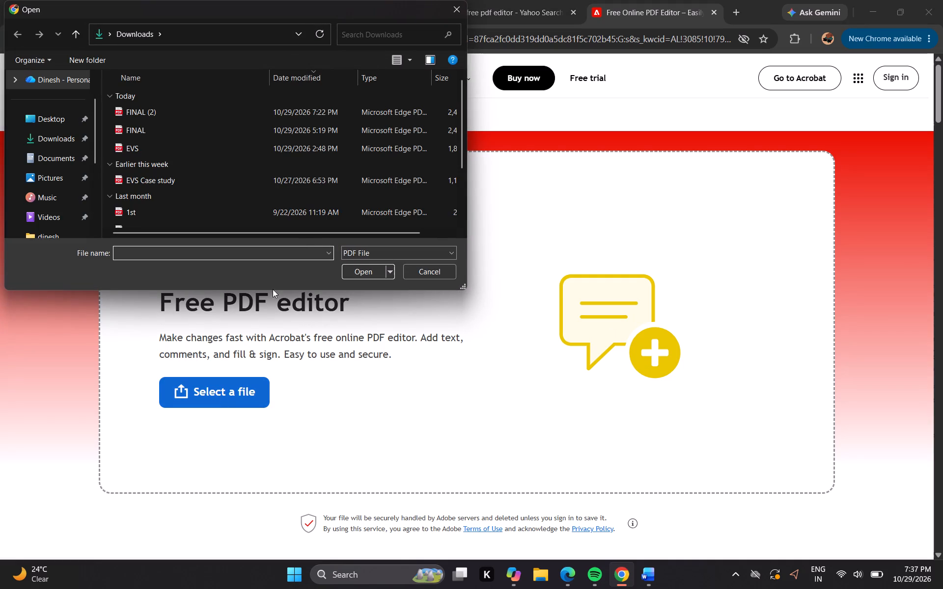
click(177, 110)
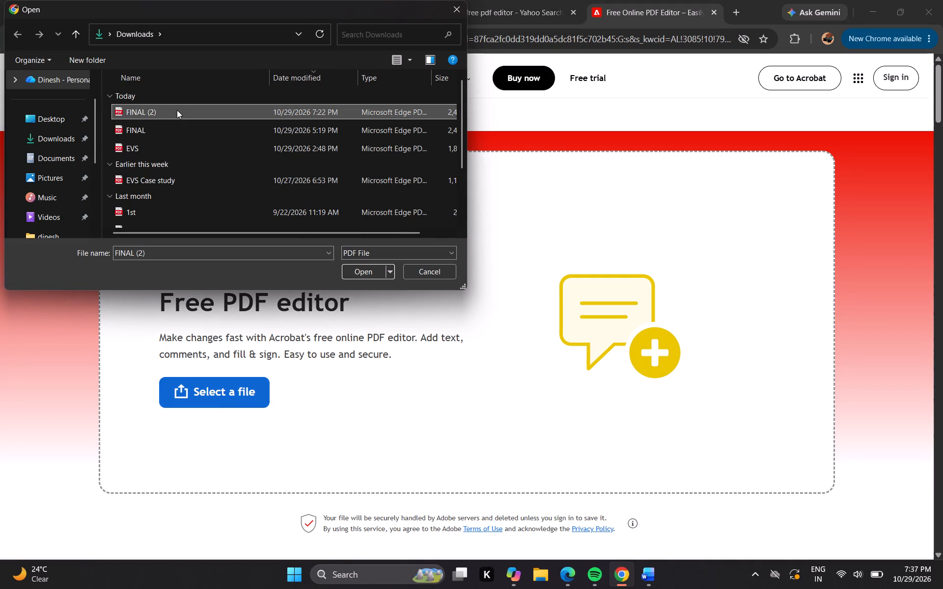
click(363, 271)
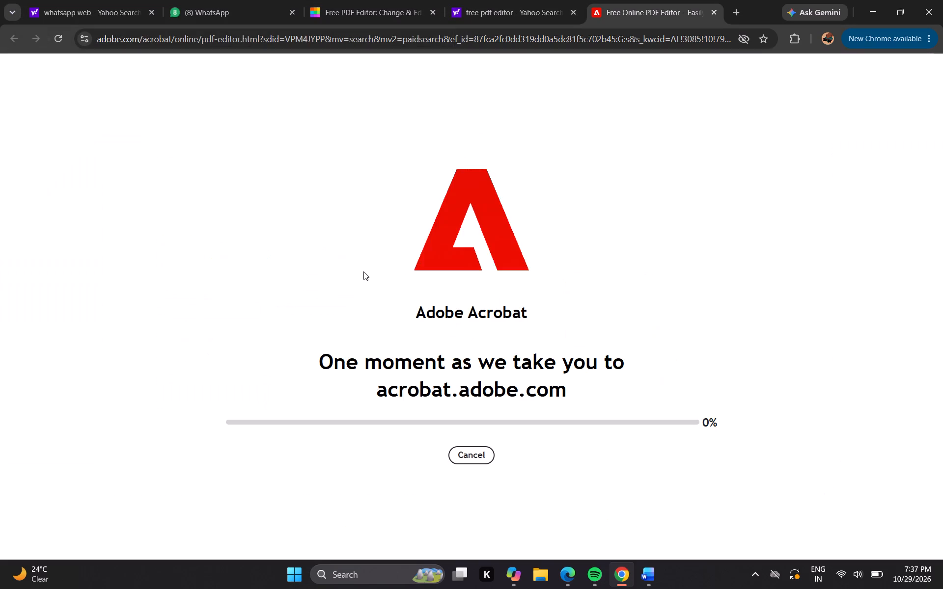
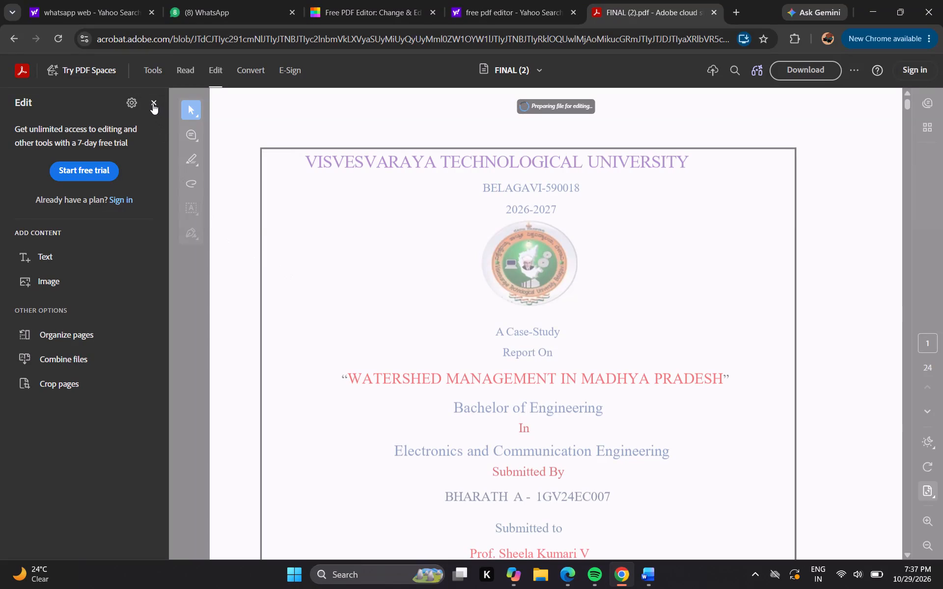
Page through FINAL (2) from the cover to the References on page 24.
click(153, 104)
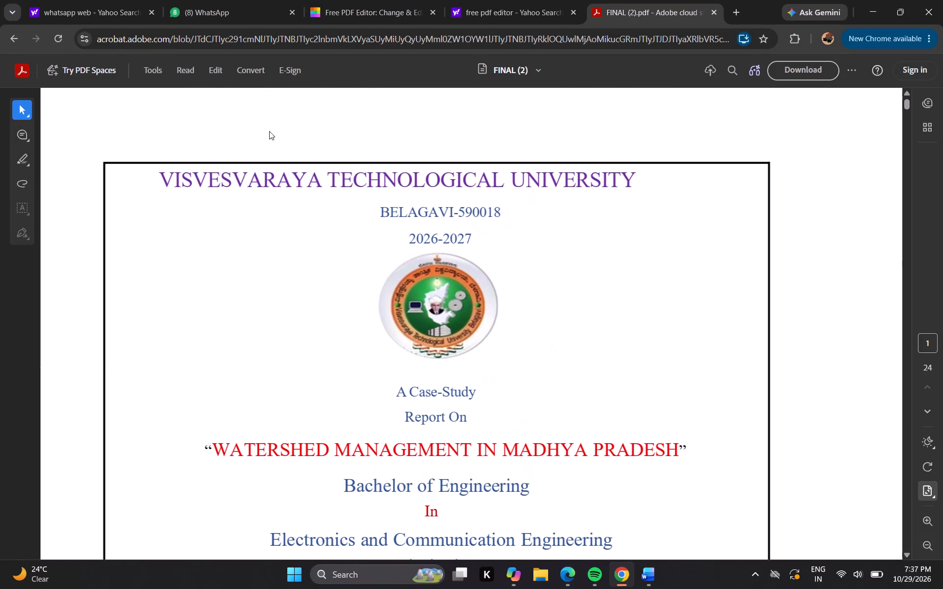
click(923, 412)
click(923, 412)
click(923, 412)
triple_click(923, 412)
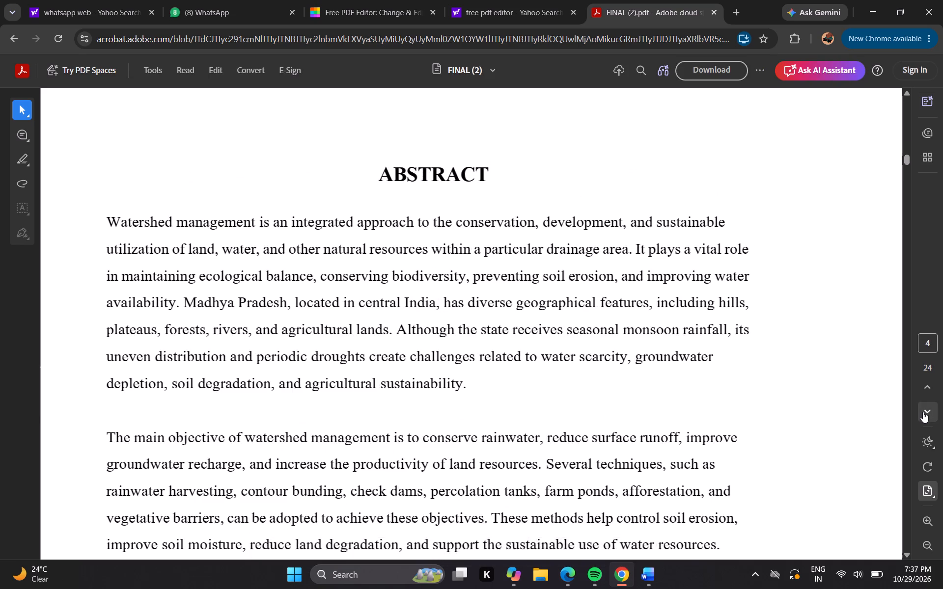
triple_click(923, 412)
triple_click(923, 412)
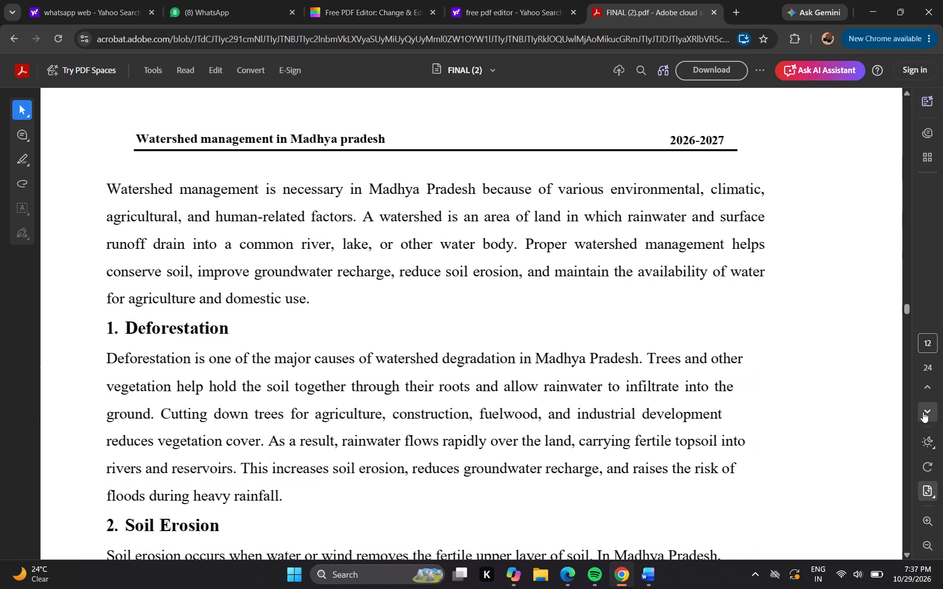
click(923, 412)
click(923, 412)
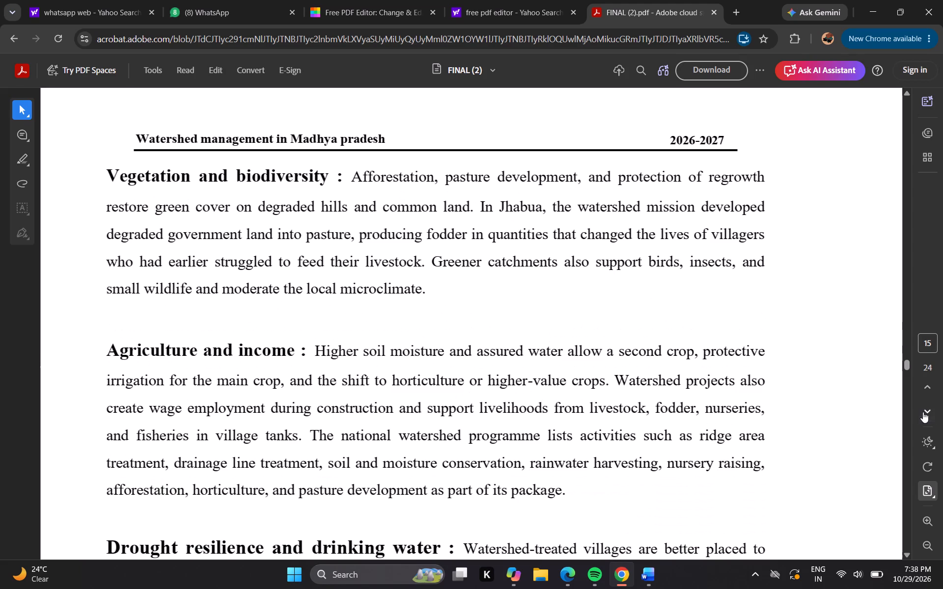
click(923, 412)
click(923, 412)
click(923, 412)
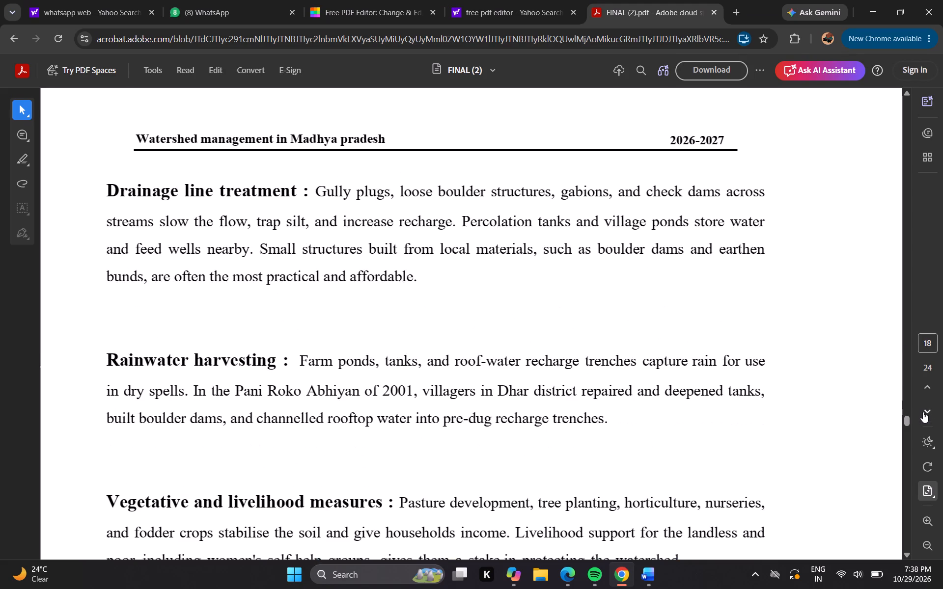
click(923, 412)
click(923, 412)
click(923, 412)
double_click(923, 412)
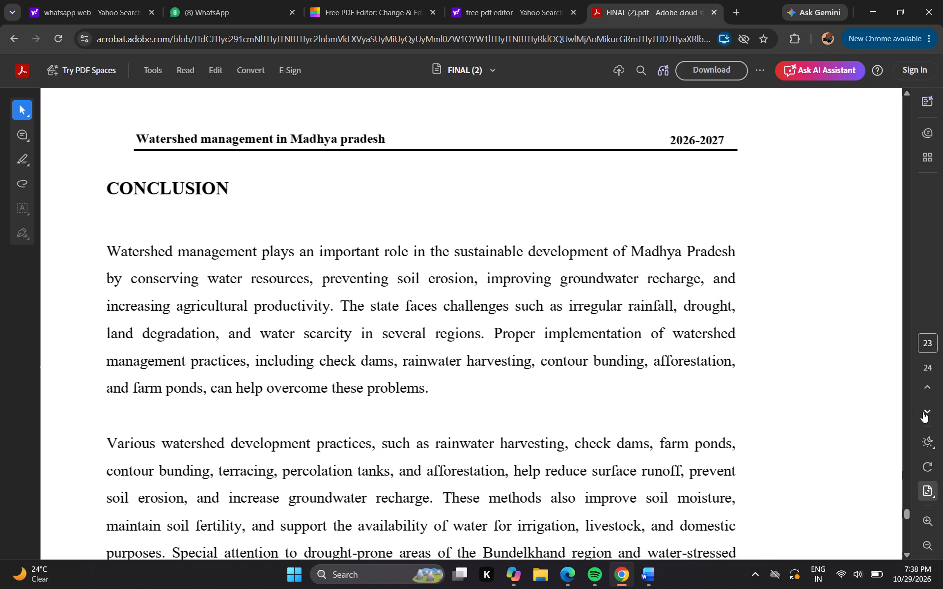
triple_click(925, 412)
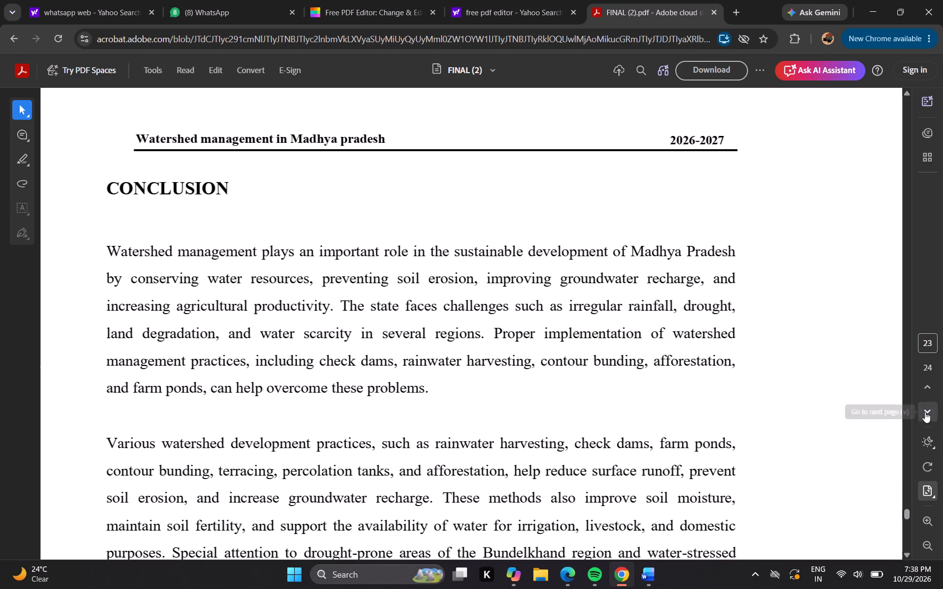
click(925, 412)
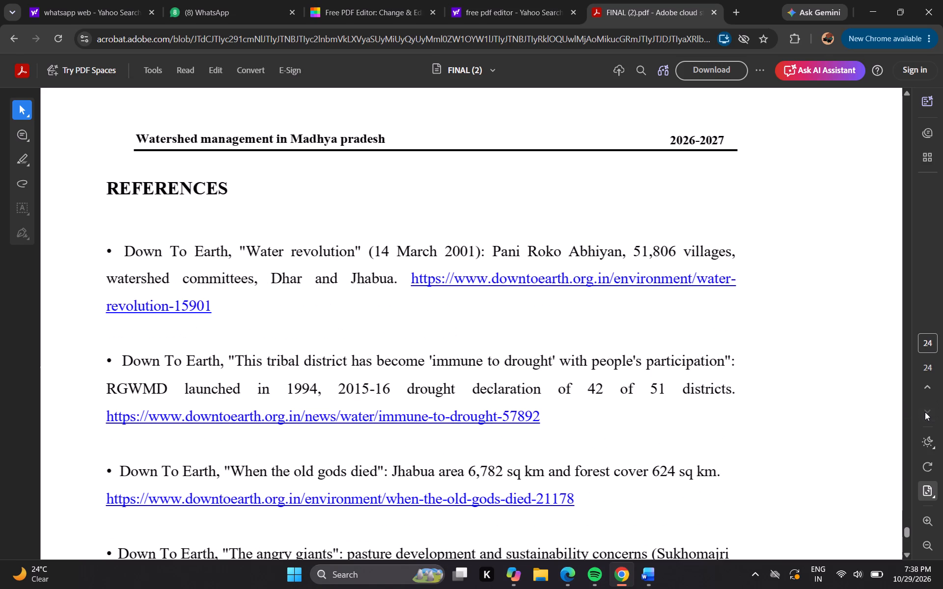
click(925, 412)
Go back through the report from page 24 to page 17 and examine the footer below Fig 1.7.
key(ctrl+minus)
key(ctrl+minus)
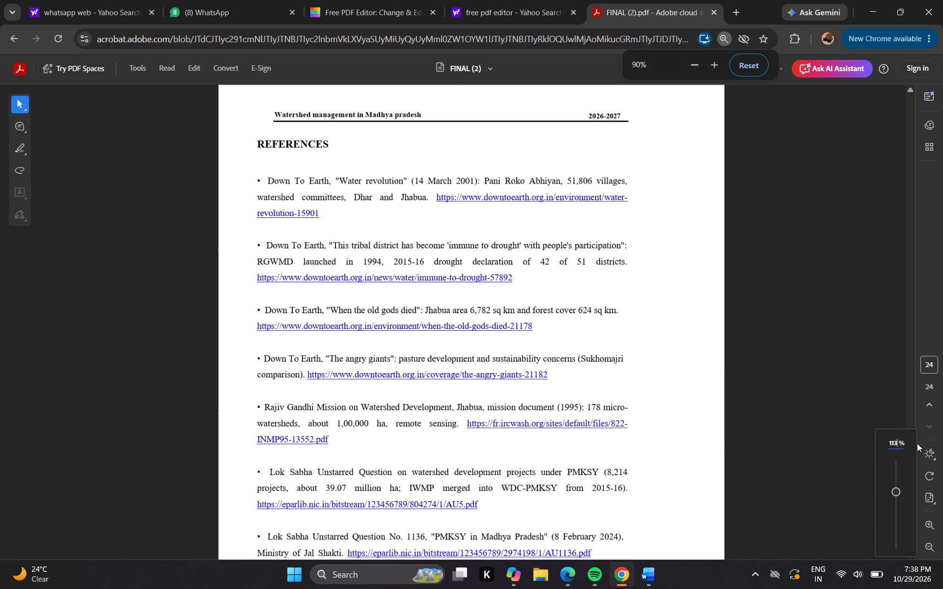
key(ctrl+minus)
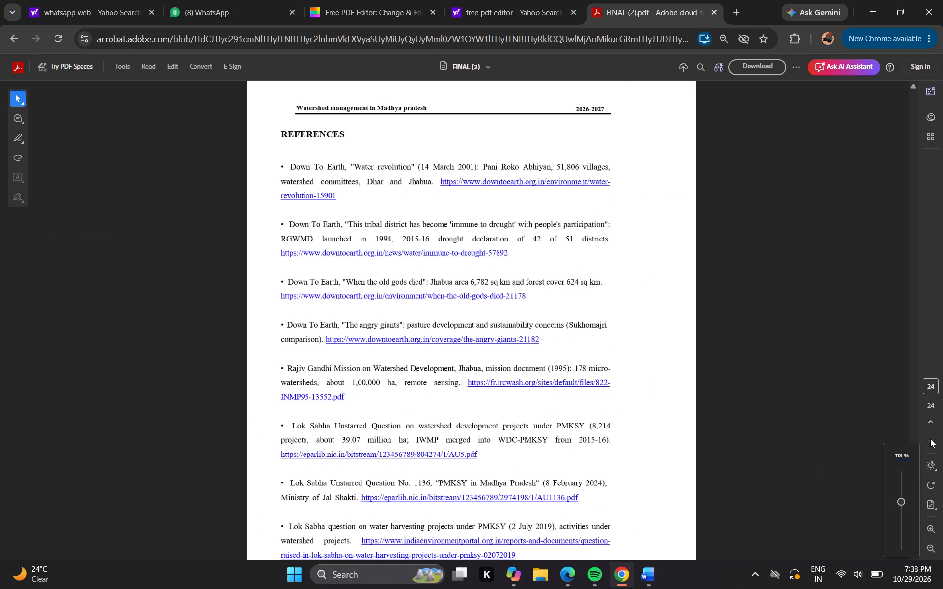
drag(930, 439, 932, 418)
click(932, 418)
click(932, 418)
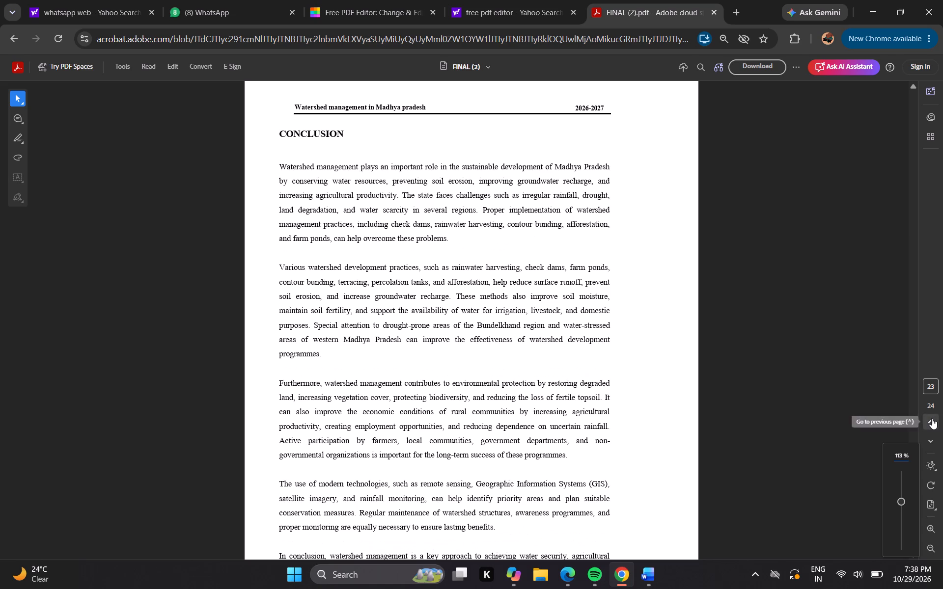
click(932, 418)
click(932, 418)
click(932, 418)
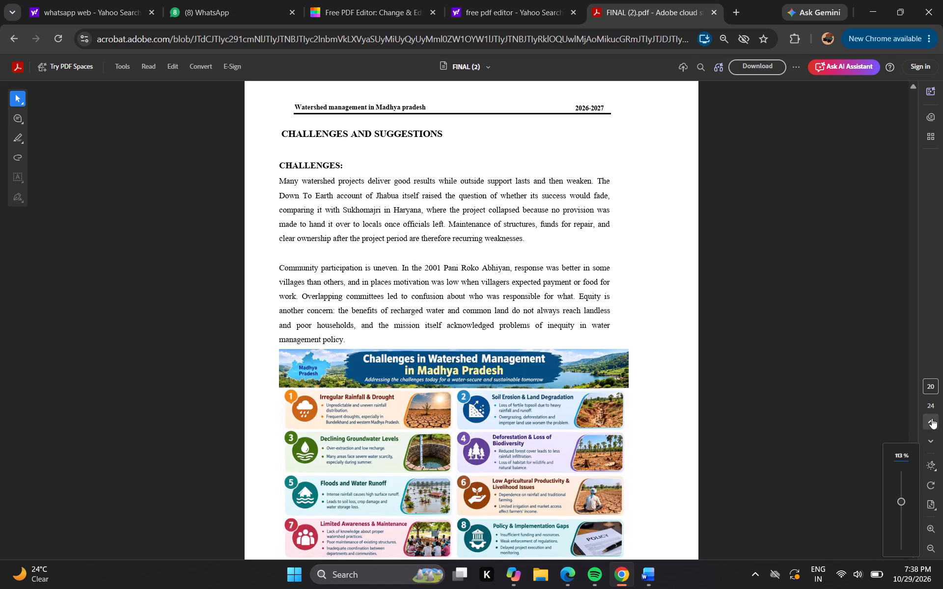
click(932, 418)
click(932, 418)
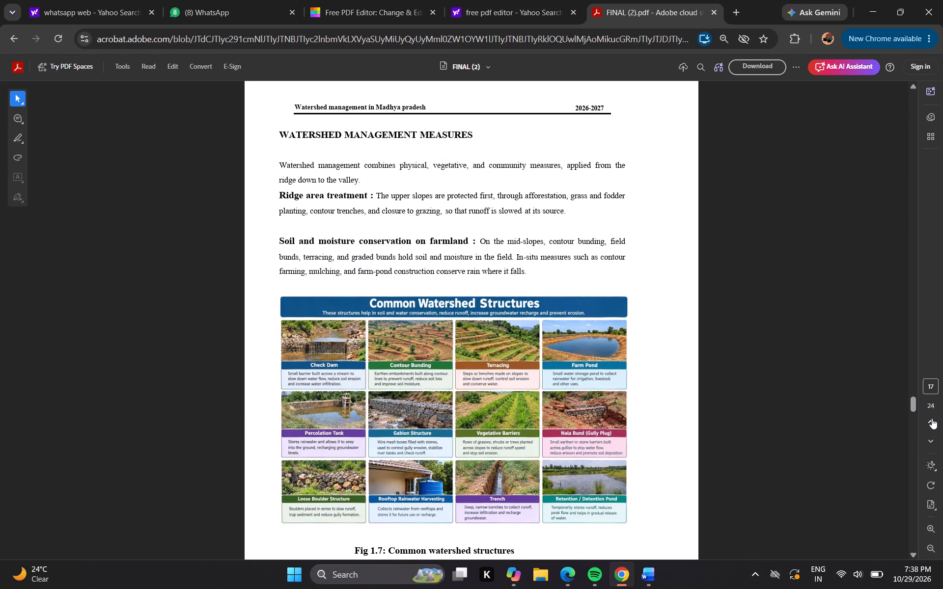
click(911, 457)
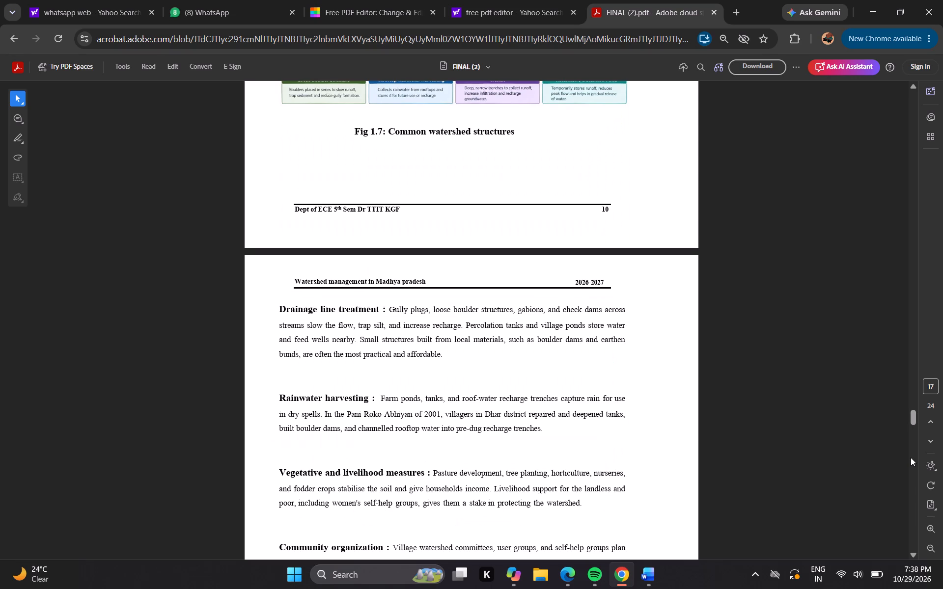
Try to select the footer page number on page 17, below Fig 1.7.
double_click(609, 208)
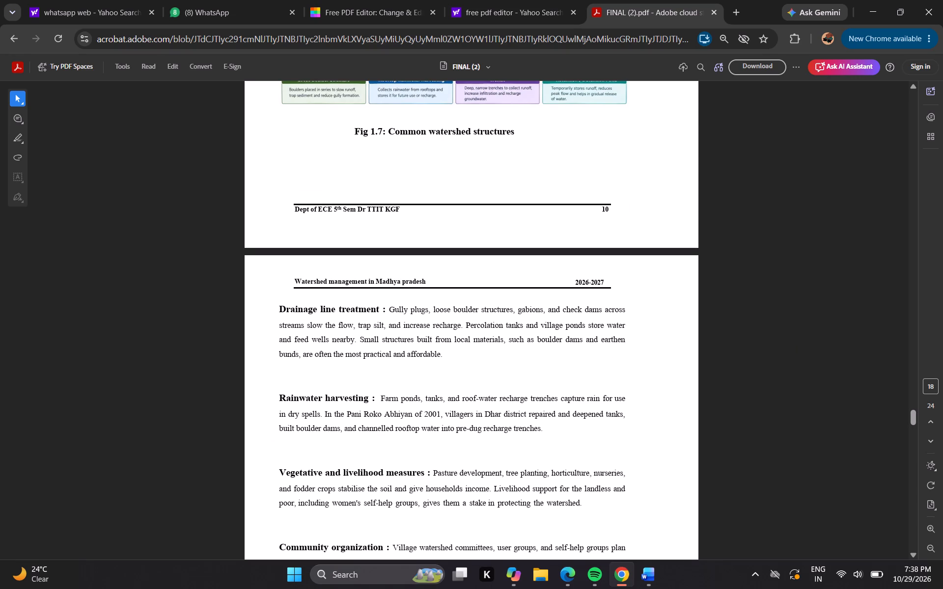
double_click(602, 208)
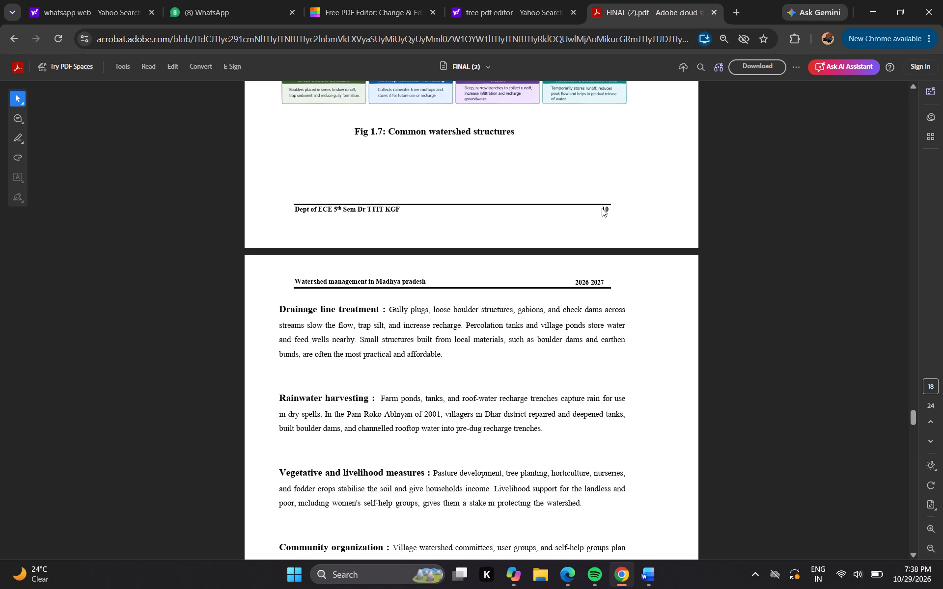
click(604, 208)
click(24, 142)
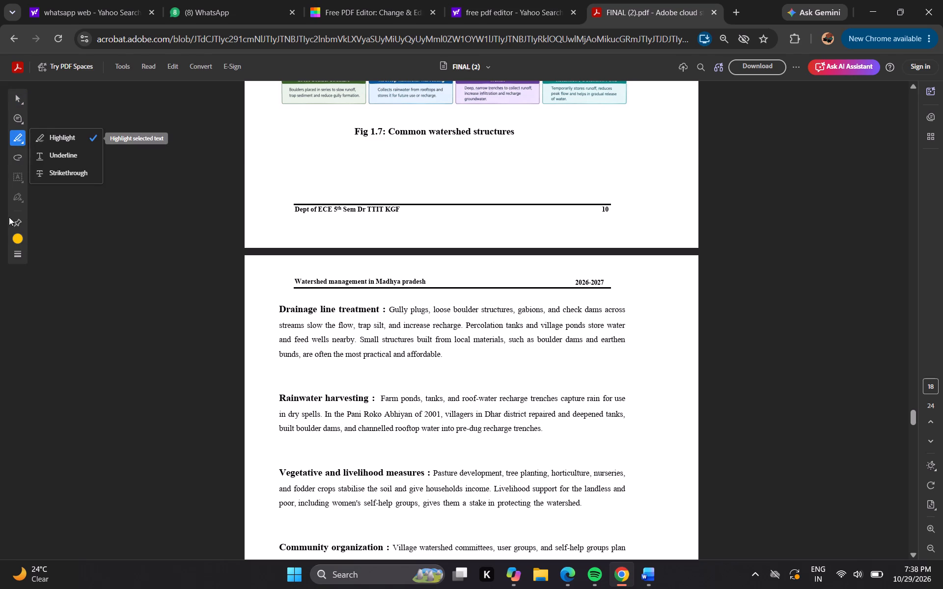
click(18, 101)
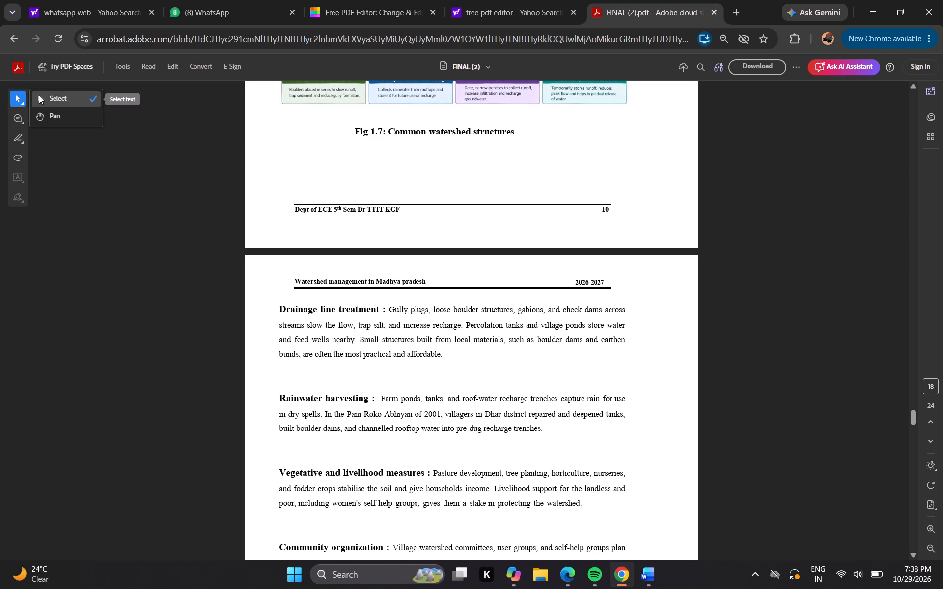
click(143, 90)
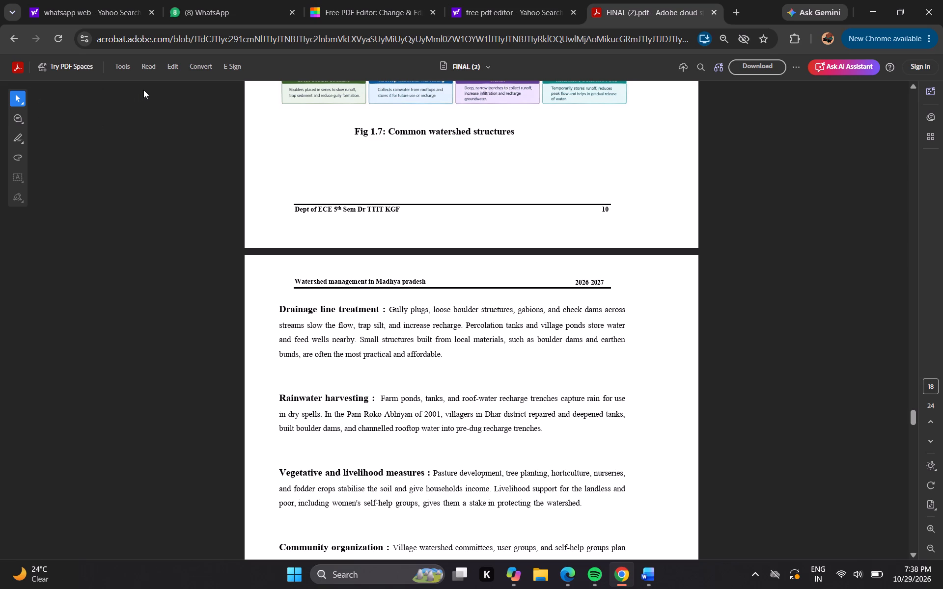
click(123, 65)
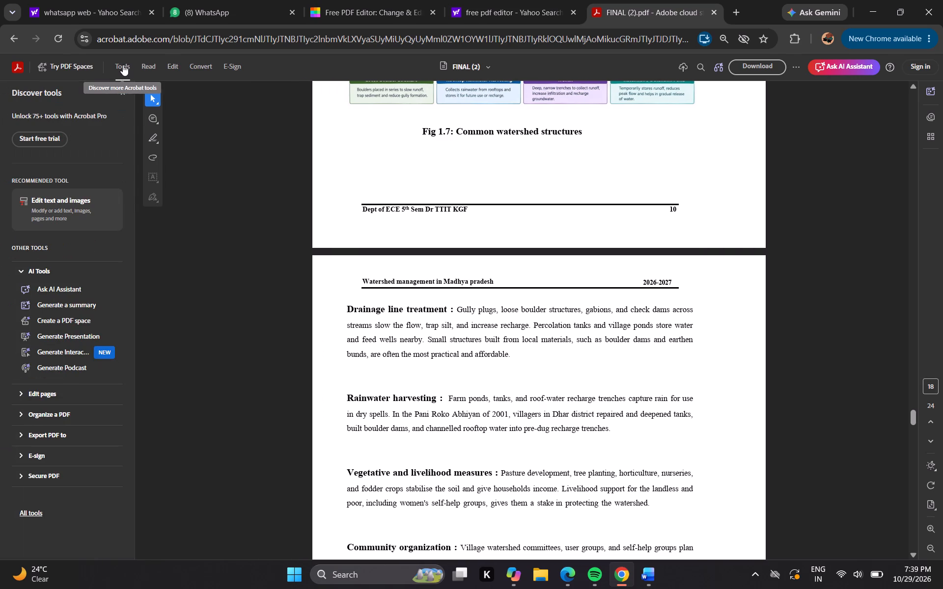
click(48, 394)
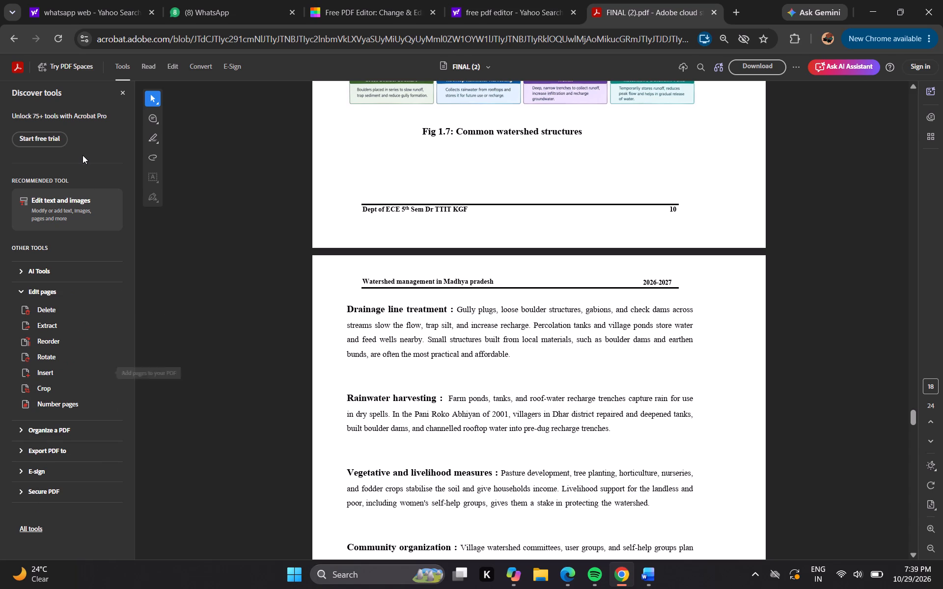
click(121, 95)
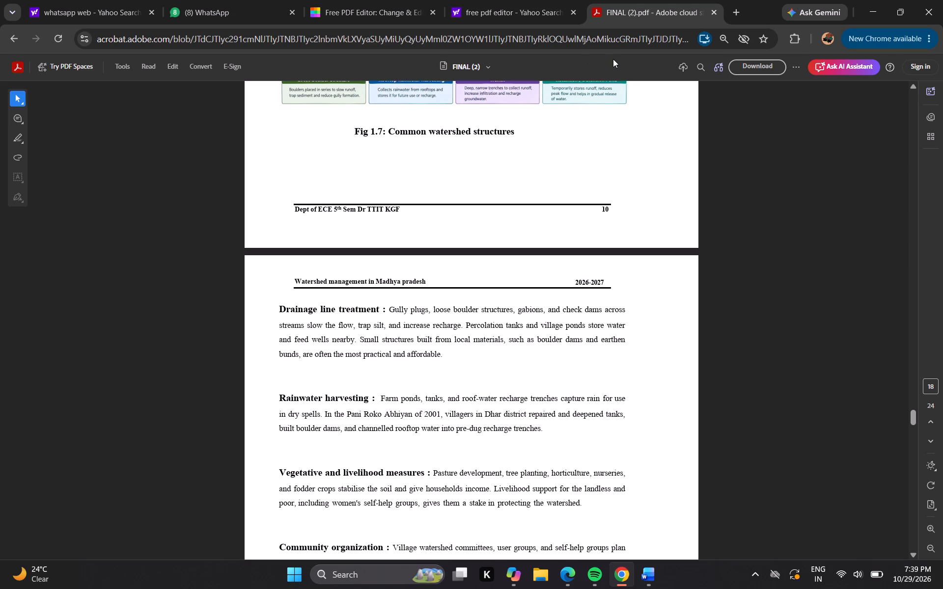
Start editing the PDF with the add-text tool and try to enter 11 at the footer page number on page 17.
click(173, 65)
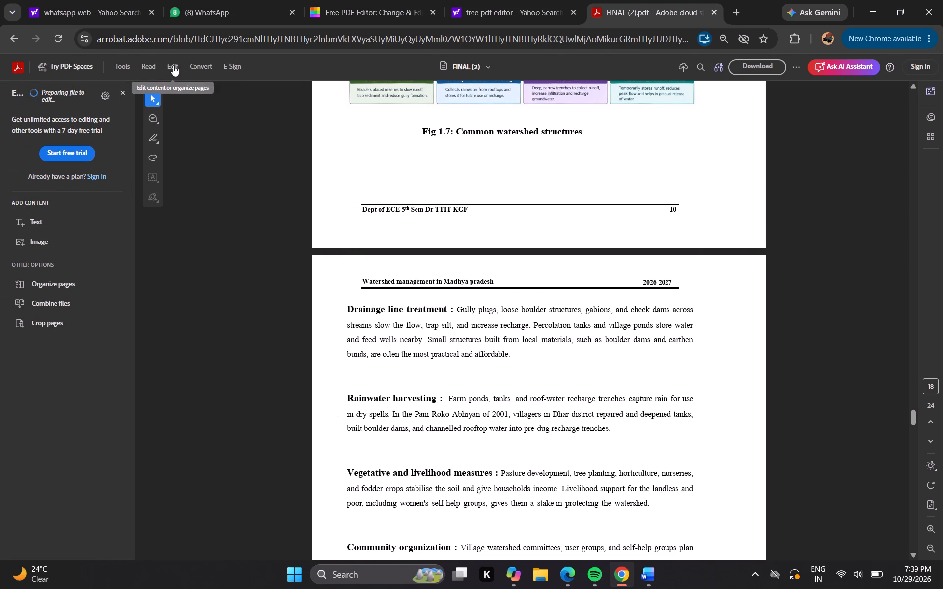
click(37, 209)
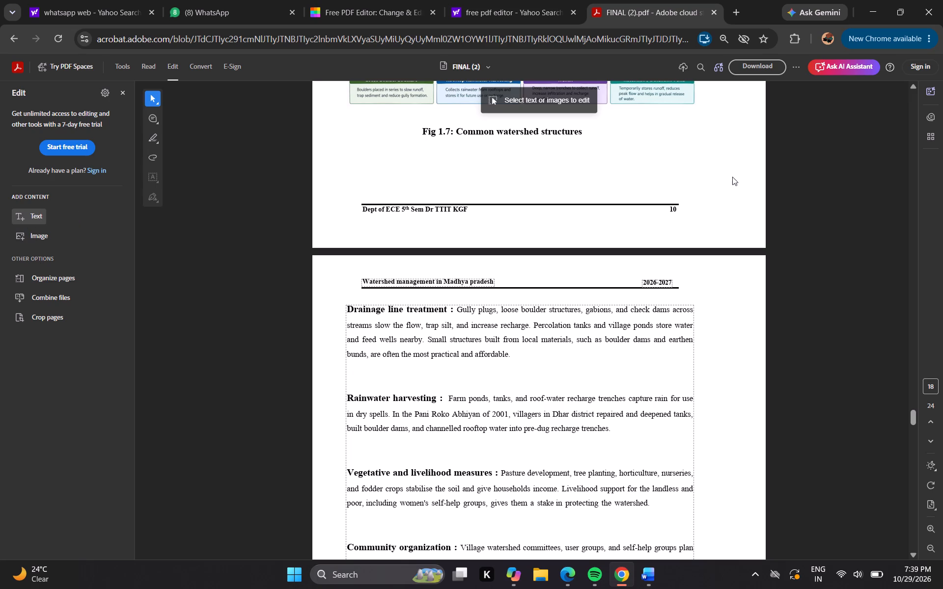
double_click(670, 208)
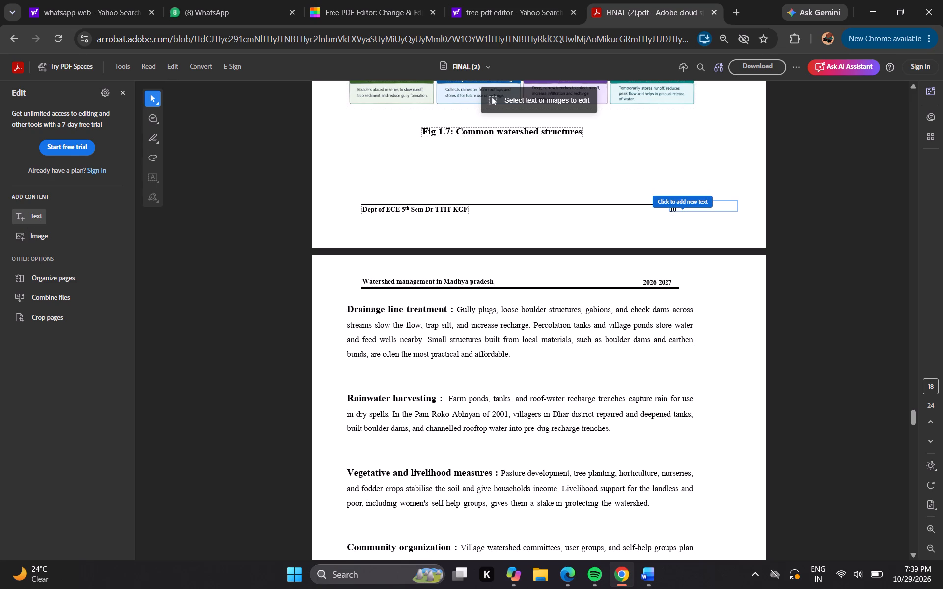
key(Right)
key(Right)
key(Right)
key(Right)
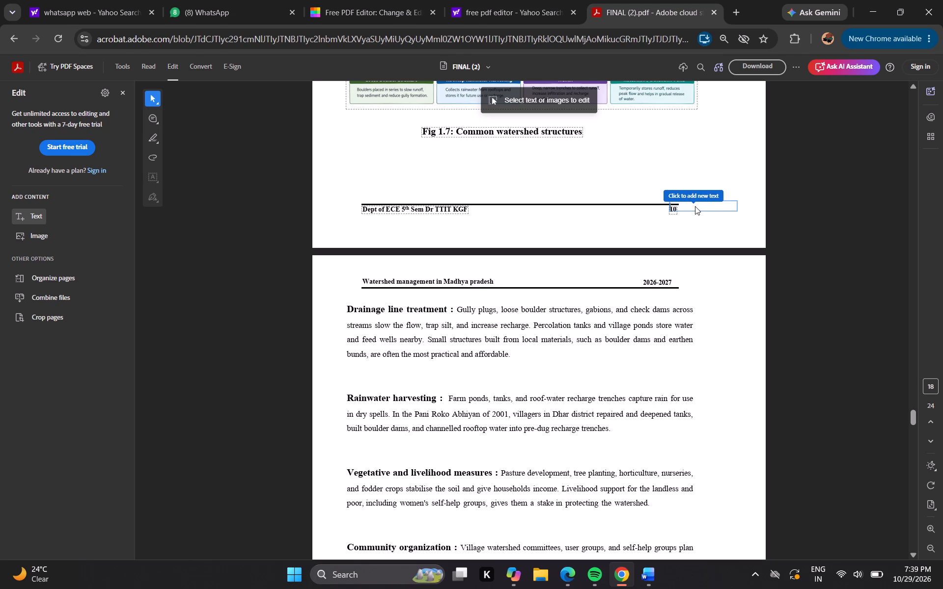
text(11)
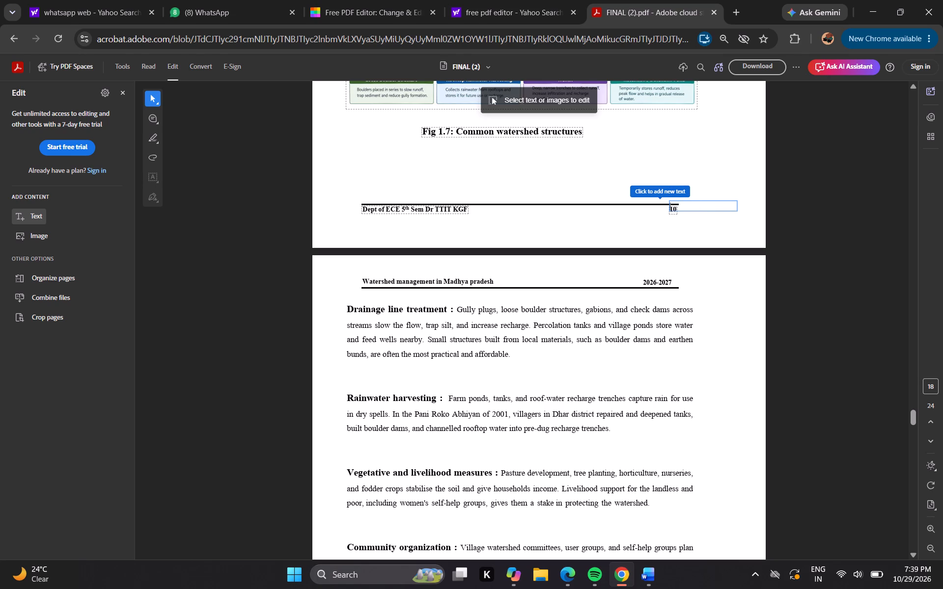
key(space)
key(space)
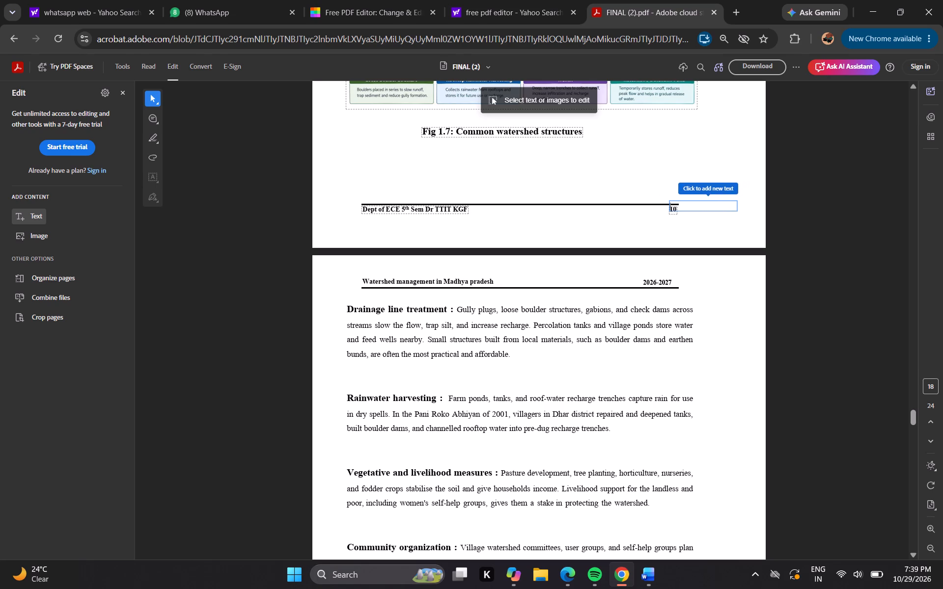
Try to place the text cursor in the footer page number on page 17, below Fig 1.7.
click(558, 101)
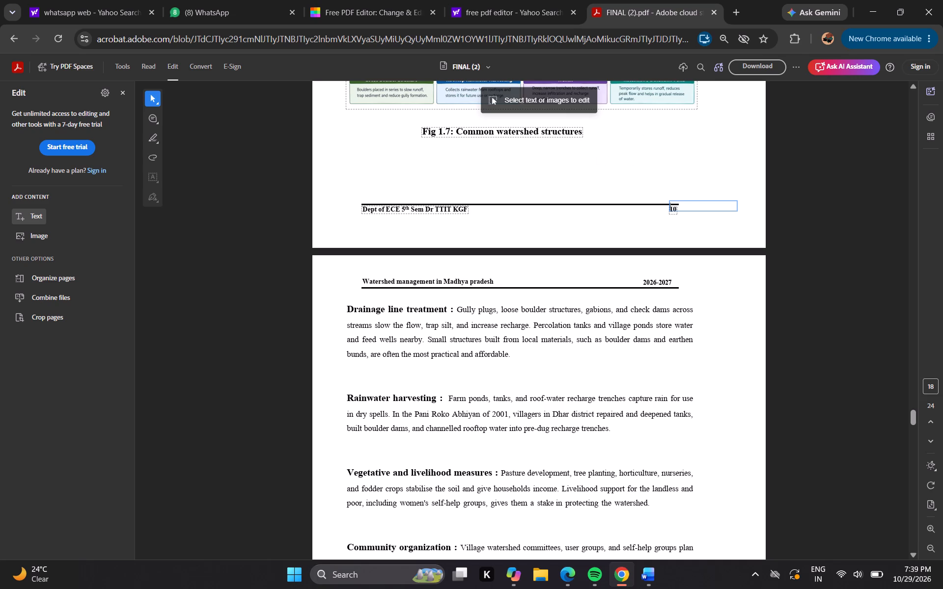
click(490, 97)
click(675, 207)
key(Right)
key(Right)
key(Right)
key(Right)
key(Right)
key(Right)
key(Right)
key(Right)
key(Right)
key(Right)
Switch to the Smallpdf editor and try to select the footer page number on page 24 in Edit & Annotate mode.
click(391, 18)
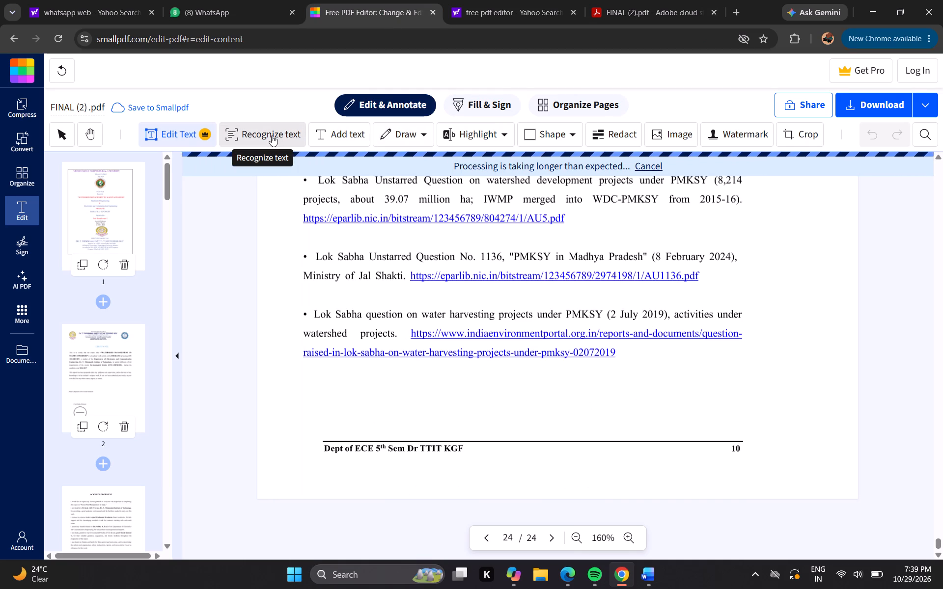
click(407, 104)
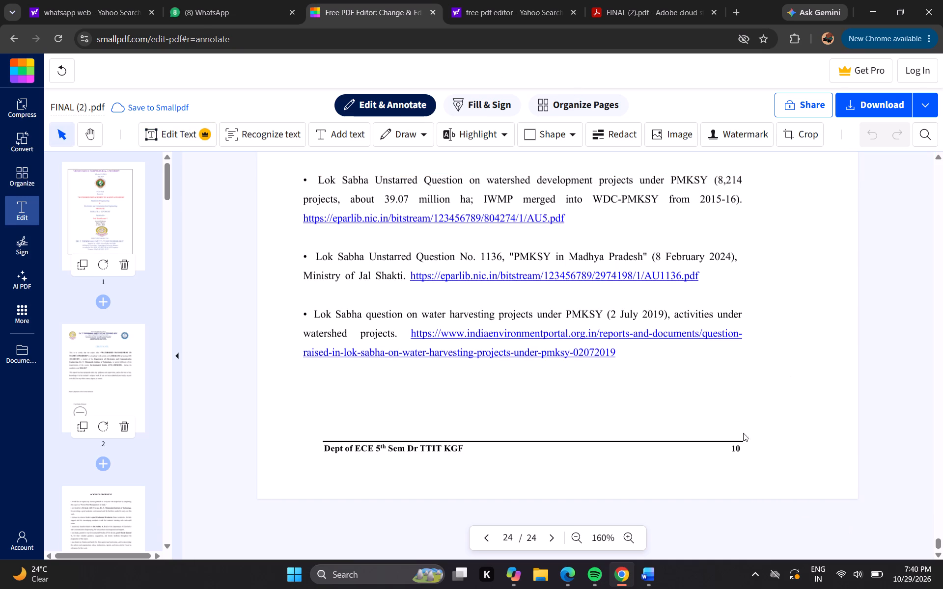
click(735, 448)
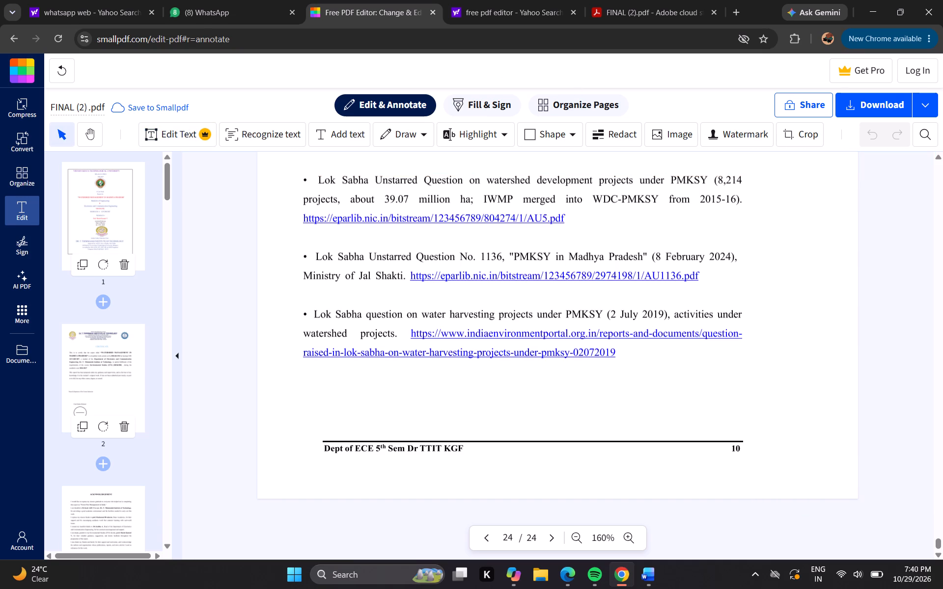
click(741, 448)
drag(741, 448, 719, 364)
Switch to FINAL (2) in Adobe Acrobat, select the page 17 footer number for editing, and block access to local fonts.
click(639, 4)
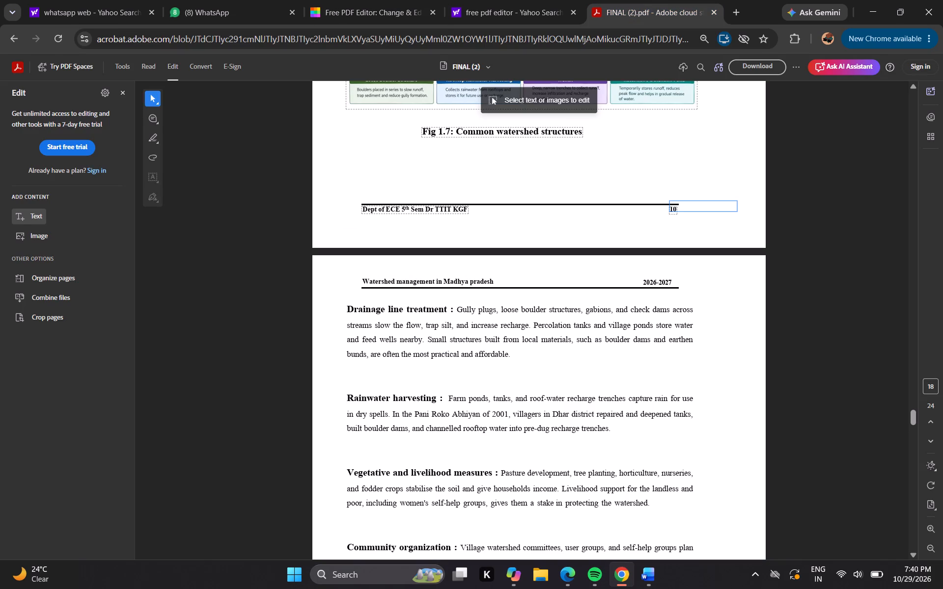
click(679, 199)
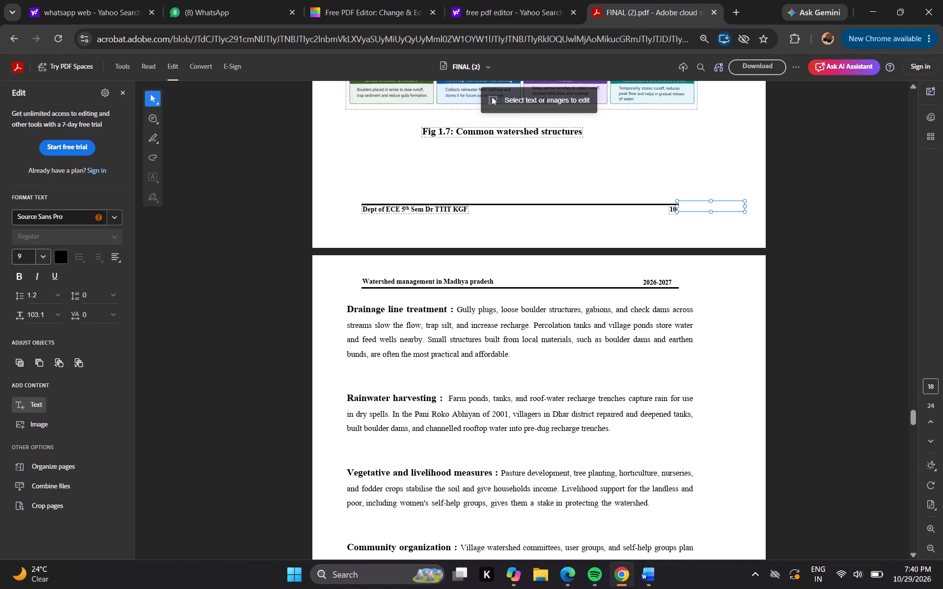
double_click(666, 213)
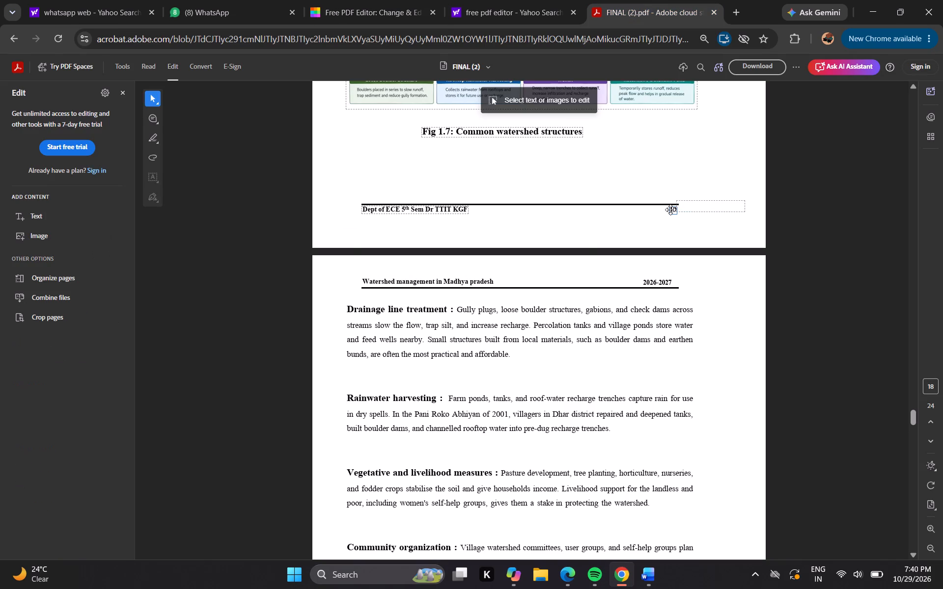
click(670, 210)
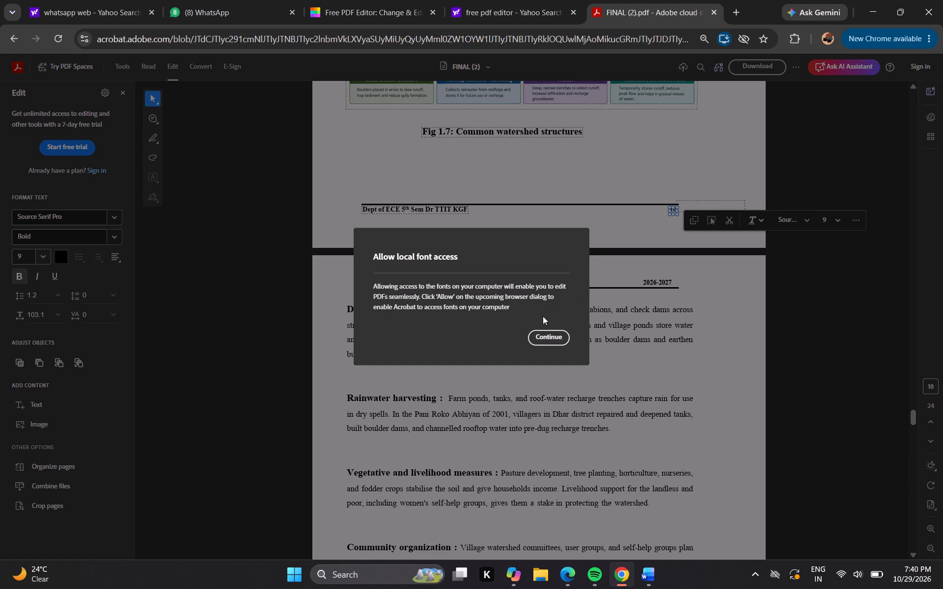
click(553, 338)
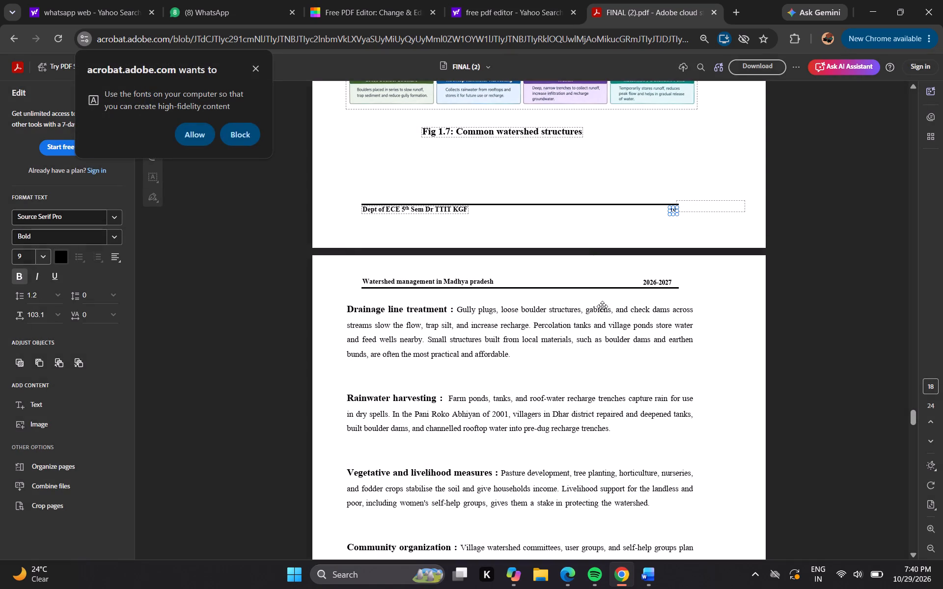
click(244, 130)
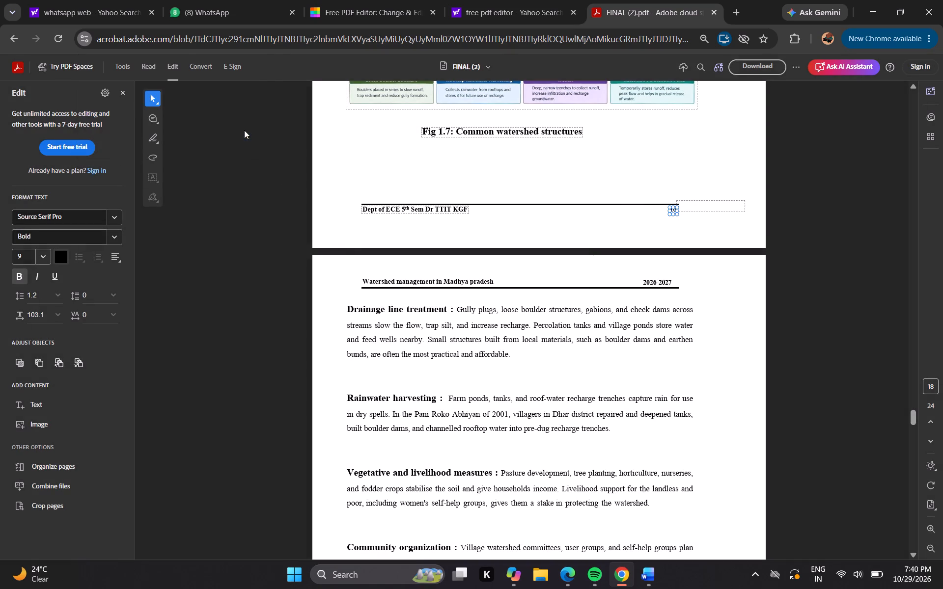
Replace the footer page number on page 17, below Fig 1.7, with 11.
click(676, 210)
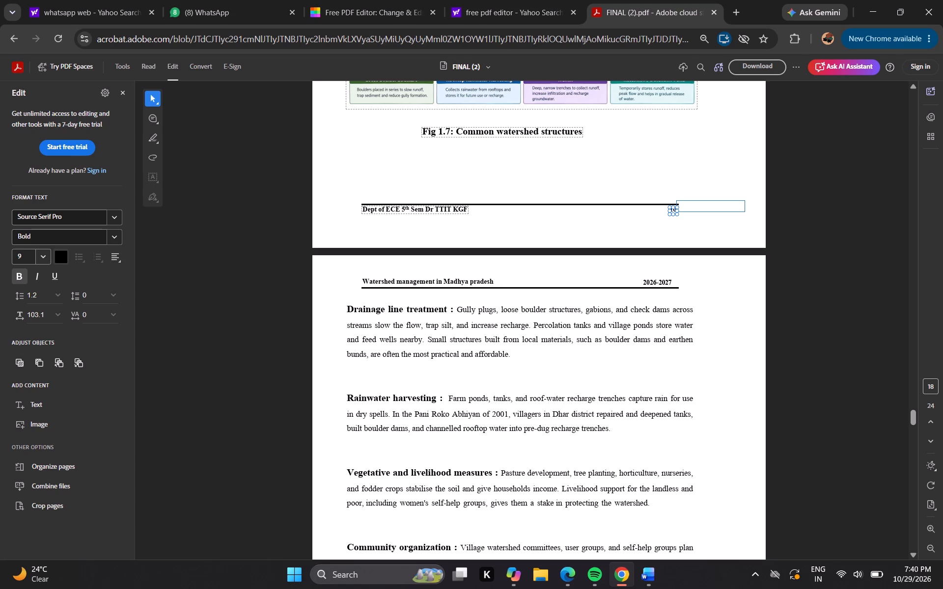
key(BackSpace)
key(BackSpace)
key(BackSpace)
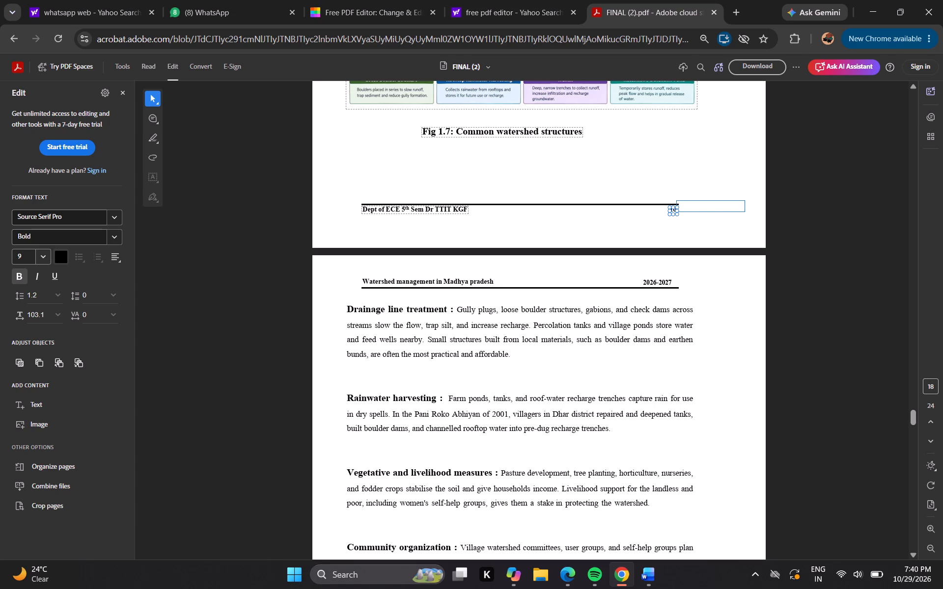
click(675, 210)
click(675, 210)
key(BackSpace)
key(BackSpace)
key(BackSpace)
key(BackSpace)
key(BackSpace)
key(BackSpace)
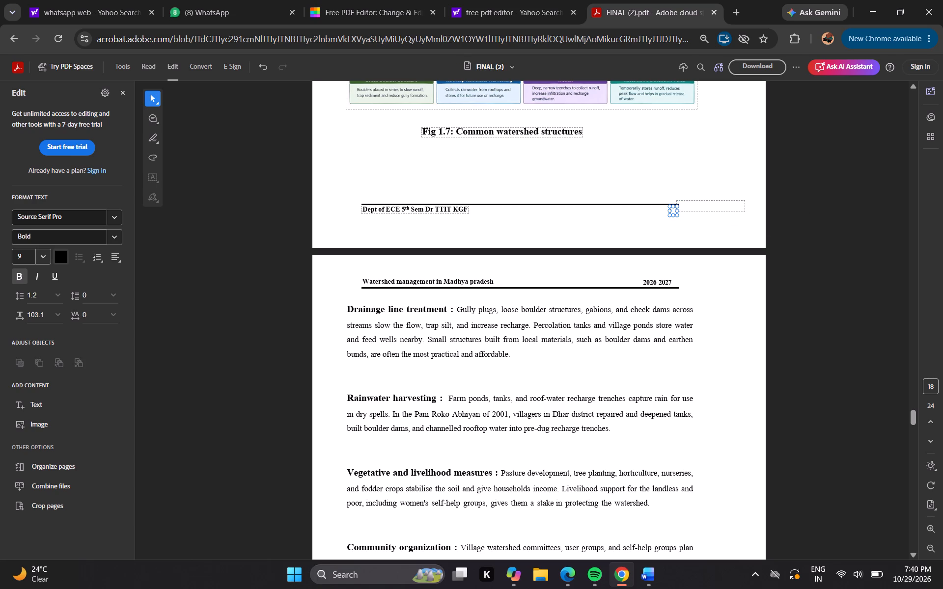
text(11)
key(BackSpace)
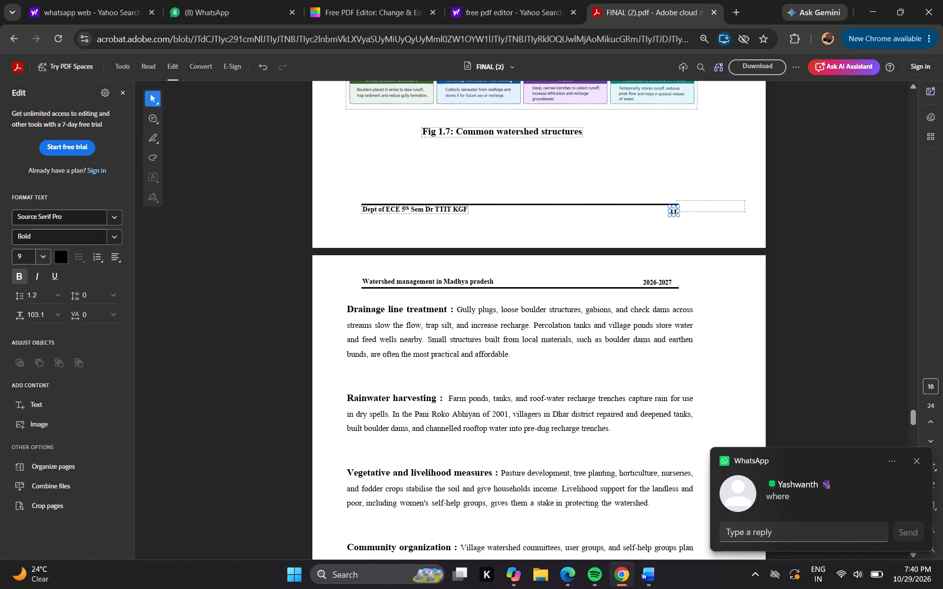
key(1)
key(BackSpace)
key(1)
click(733, 256)
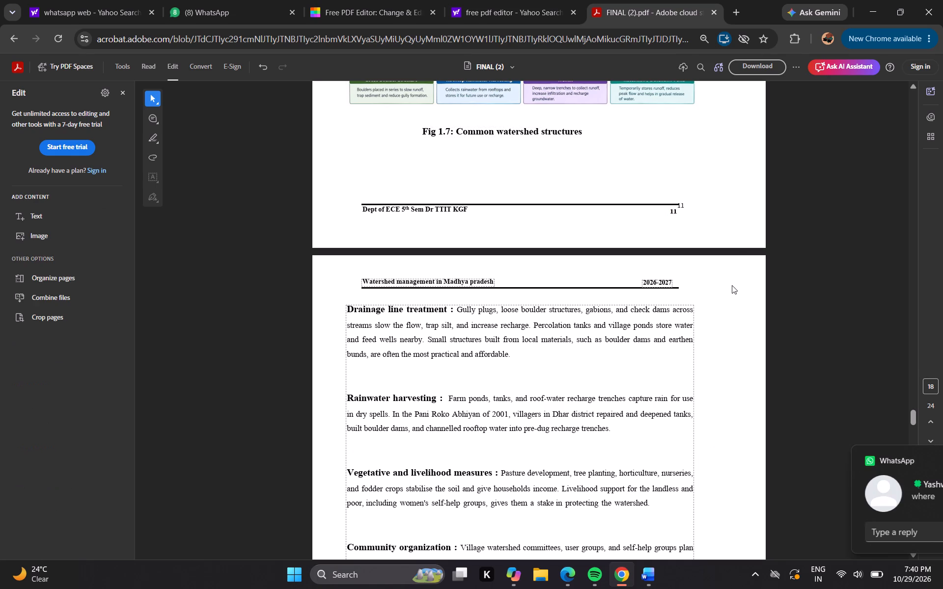
Delete the stray 11 from the added text box beside the footer page number on page 17.
click(683, 201)
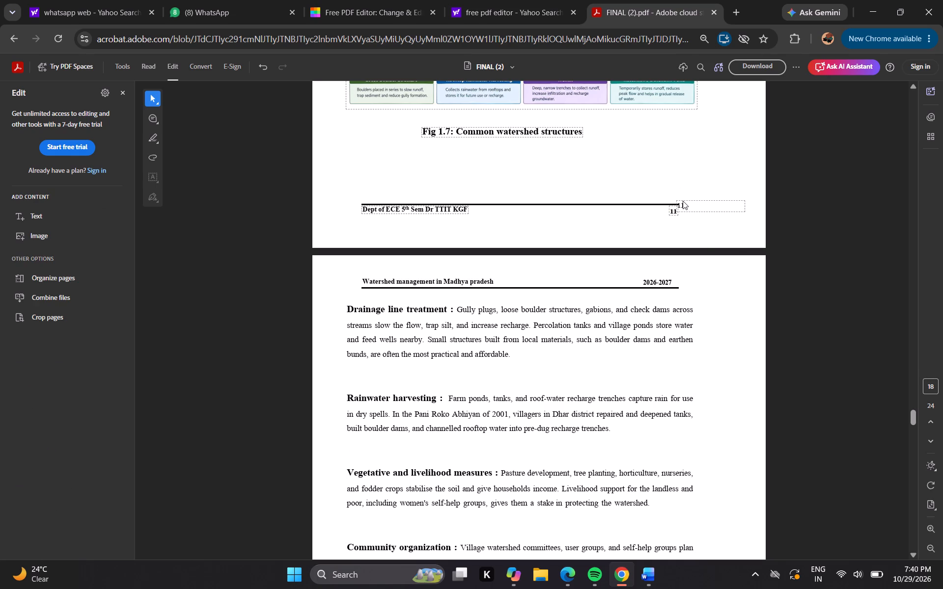
key(BackSpace)
key(BackSpace)
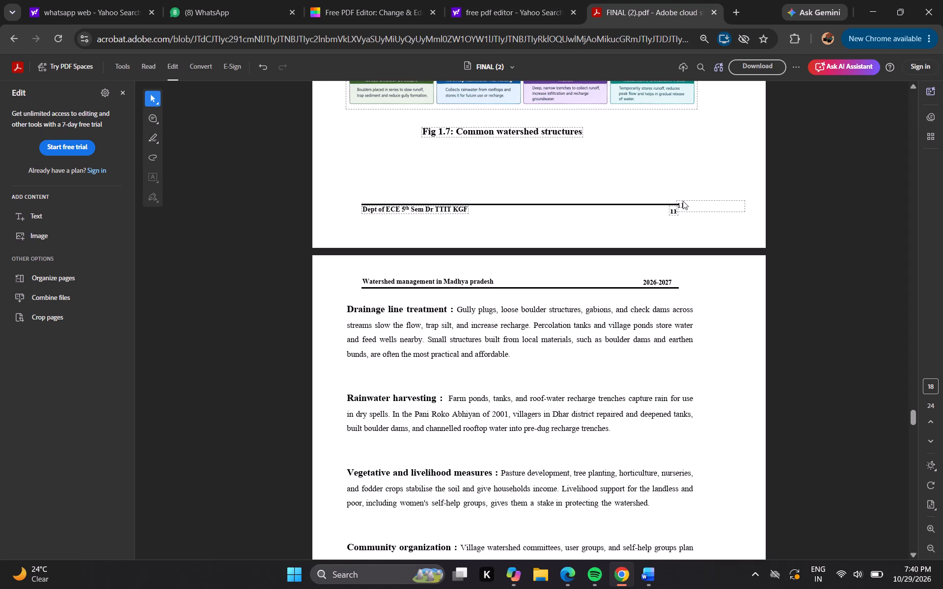
click(693, 206)
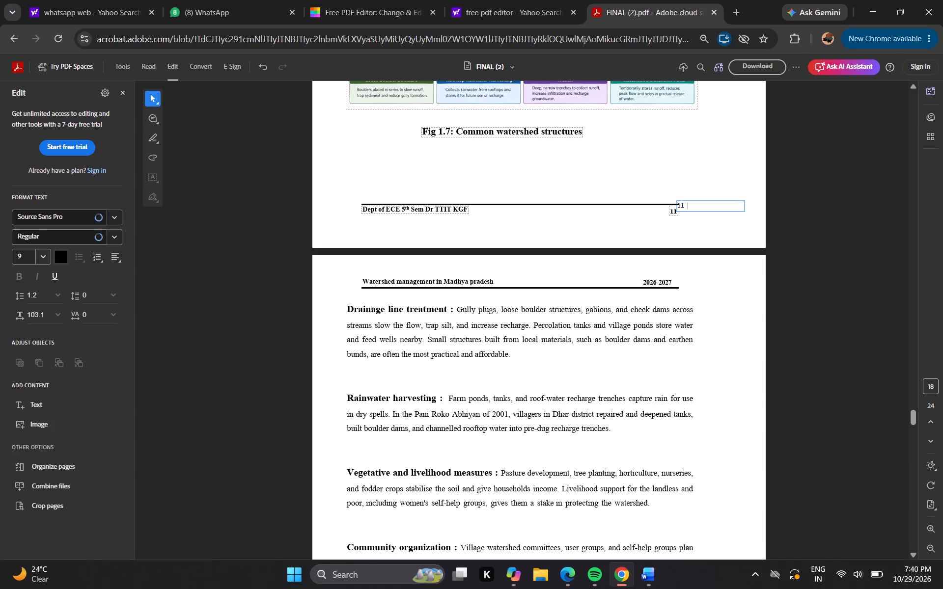
key(BackSpace)
key(BackSpace)
key(BackSpace)
key(BackSpace)
key(BackSpace)
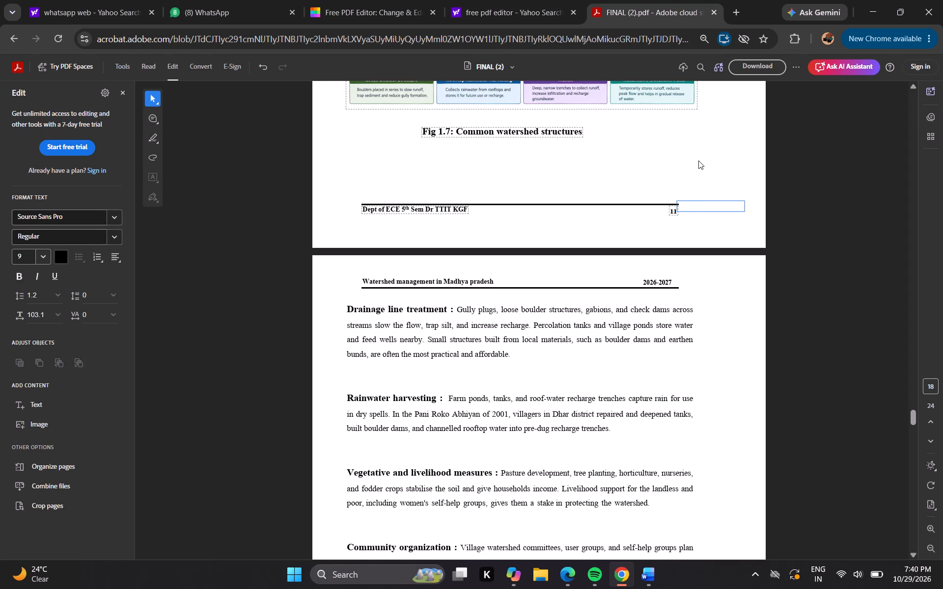
click(693, 288)
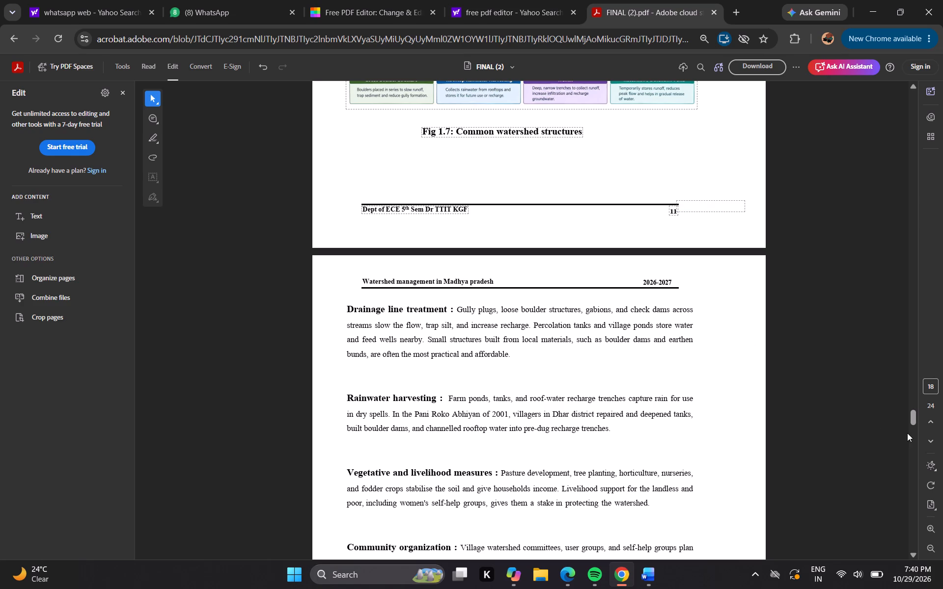
Change the footer page number on page 18, the page before Government Initiatives, to 12.
click(912, 433)
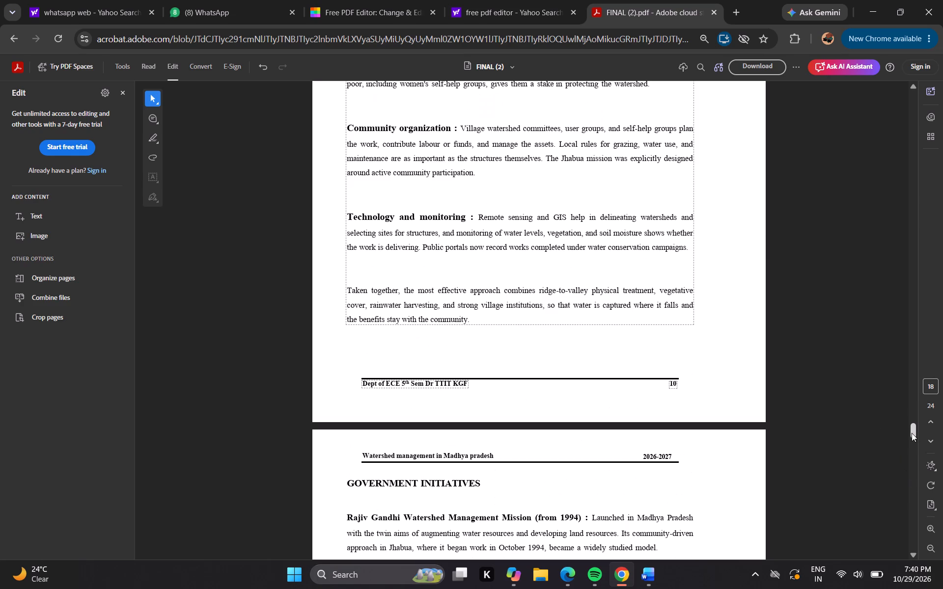
click(911, 377)
click(911, 377)
click(911, 377)
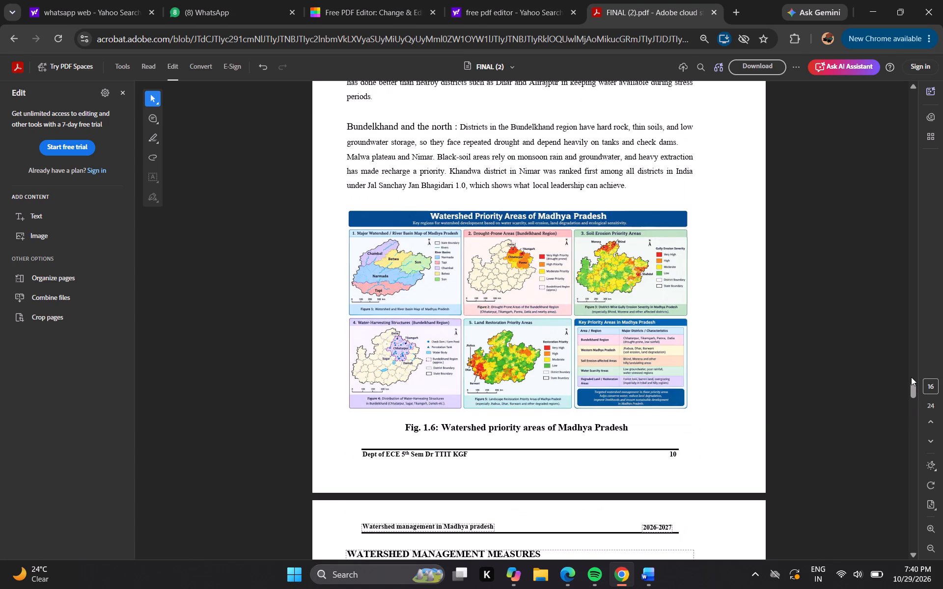
click(914, 425)
click(914, 425)
click(914, 425)
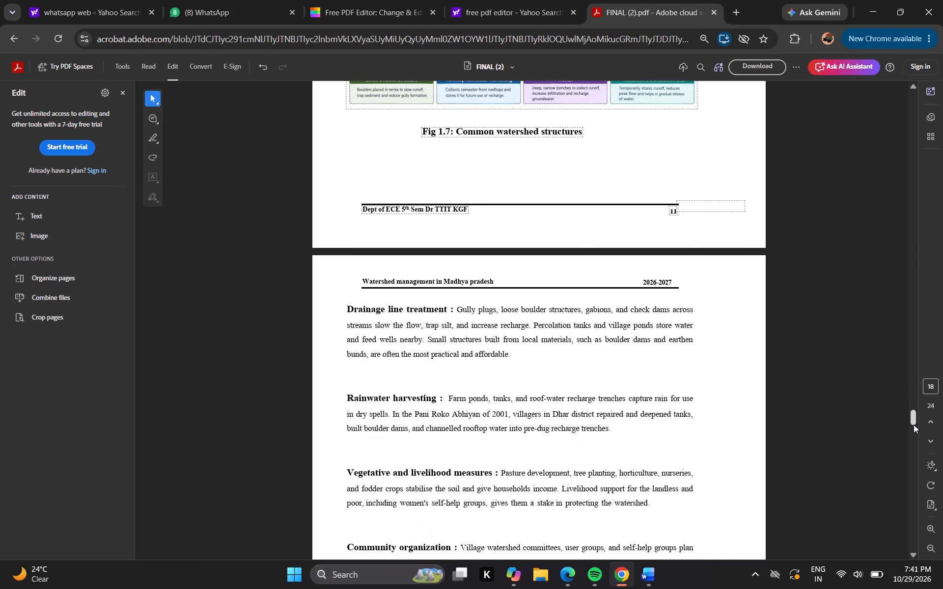
click(914, 435)
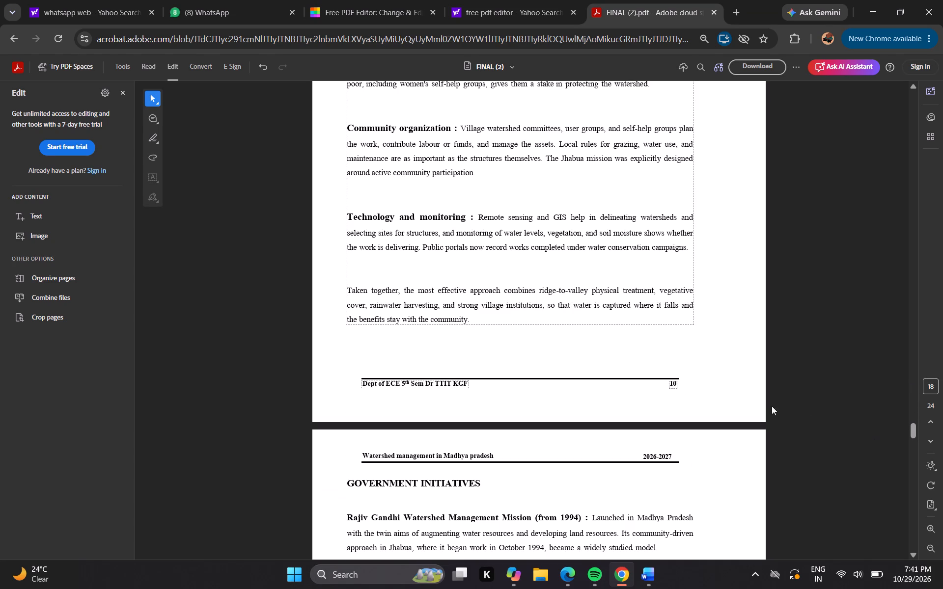
click(674, 384)
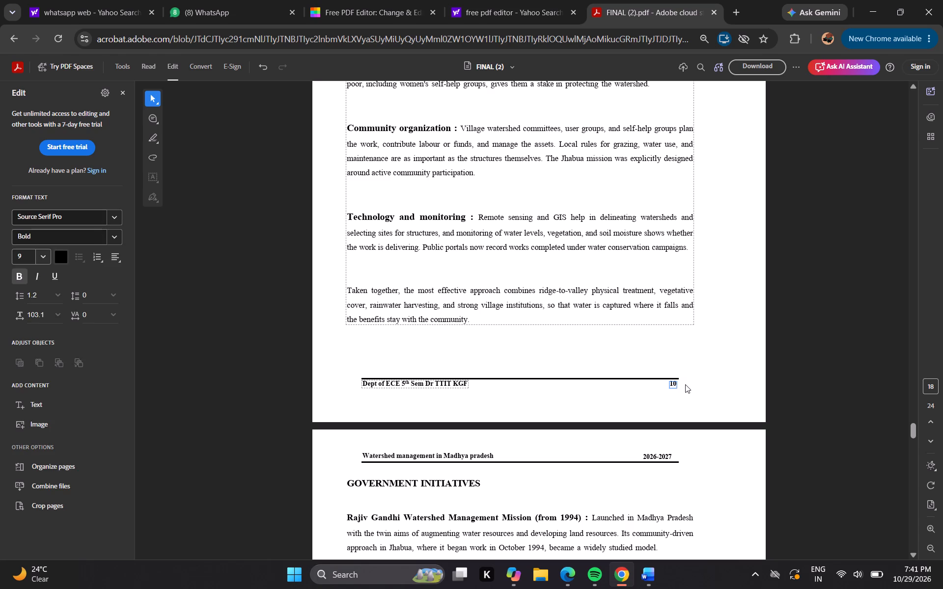
key(Right)
key(BackSpace)
key(2)
key(BackSpace)
key(BackSpace)
text(12)
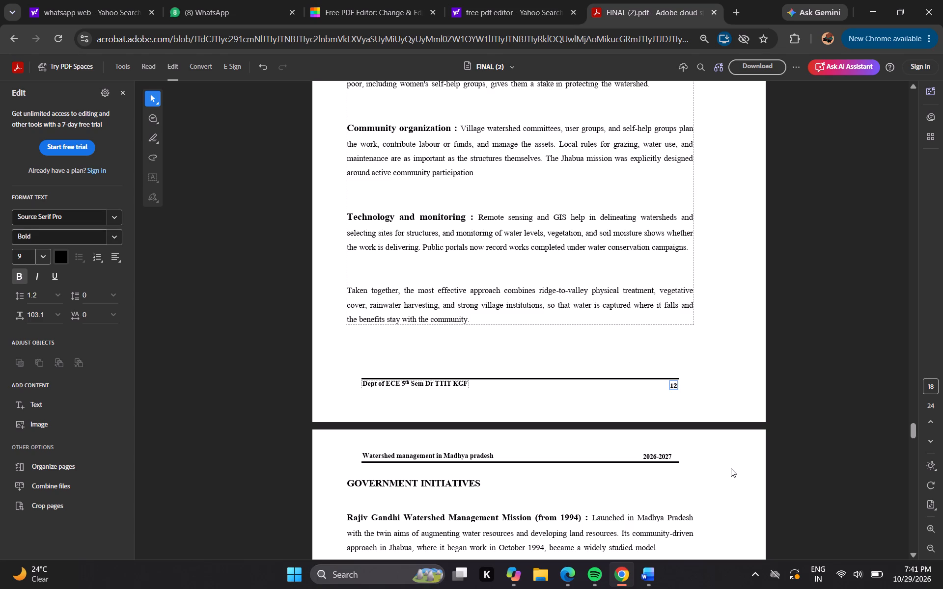
click(728, 469)
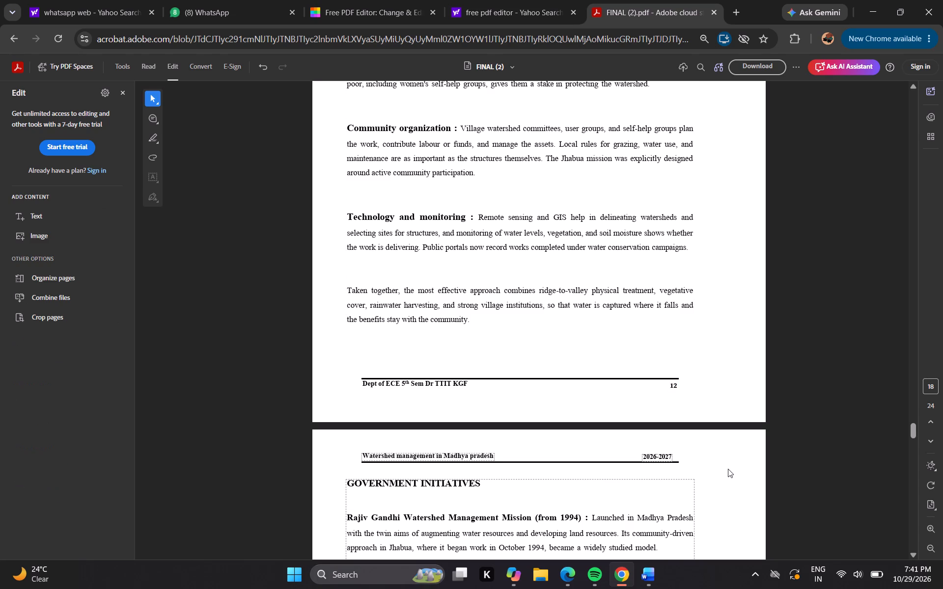
Change the footer page number on page 19, the Government Initiatives page, to 13.
click(913, 465)
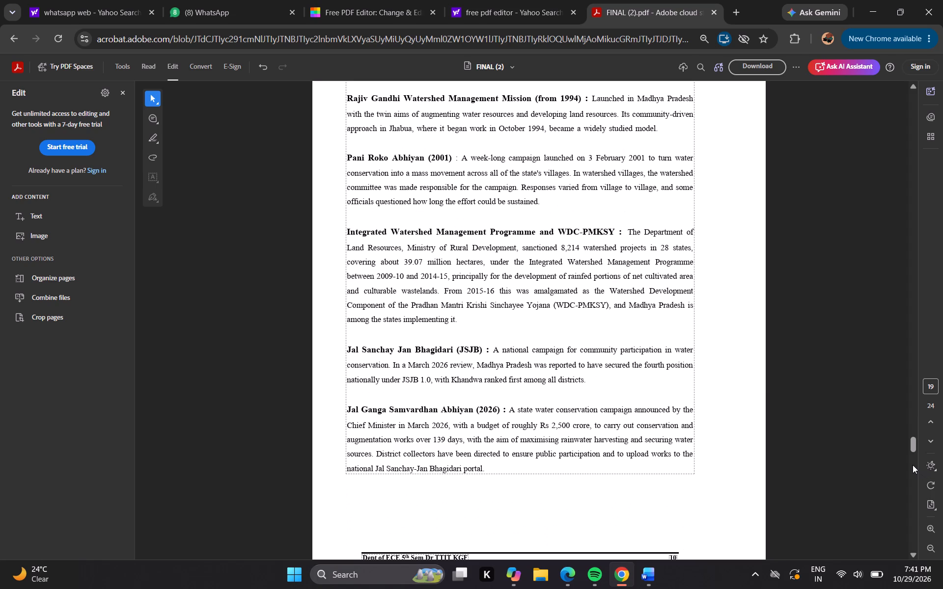
click(913, 465)
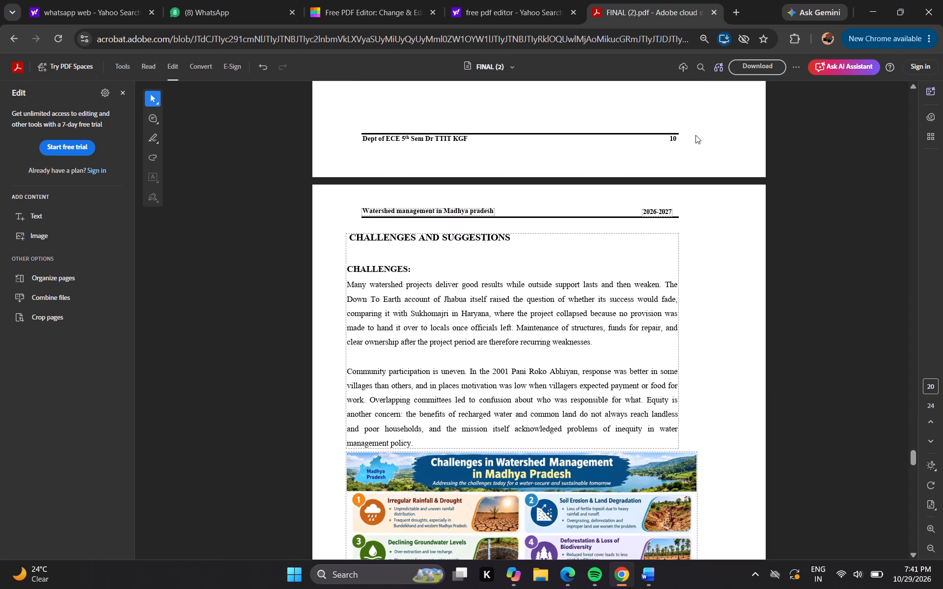
click(671, 137)
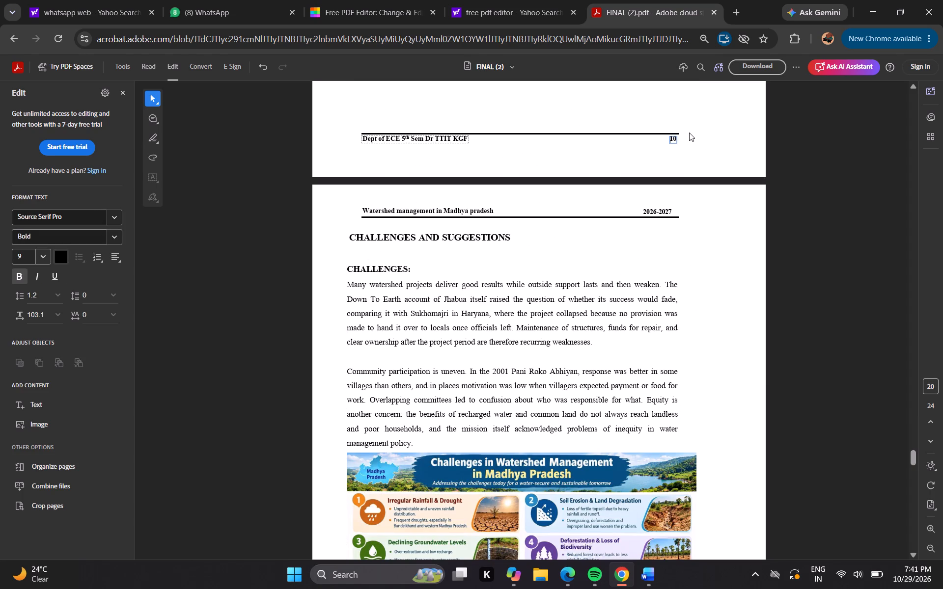
key(Right)
key(Right)
key(BackSpace)
key(BackSpace)
text(13)
key(Return)
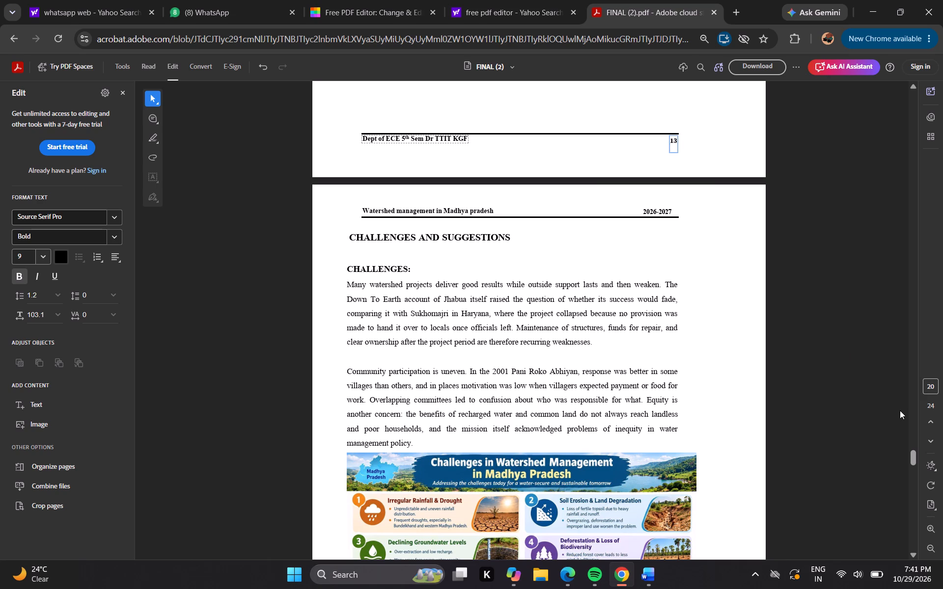
click(708, 117)
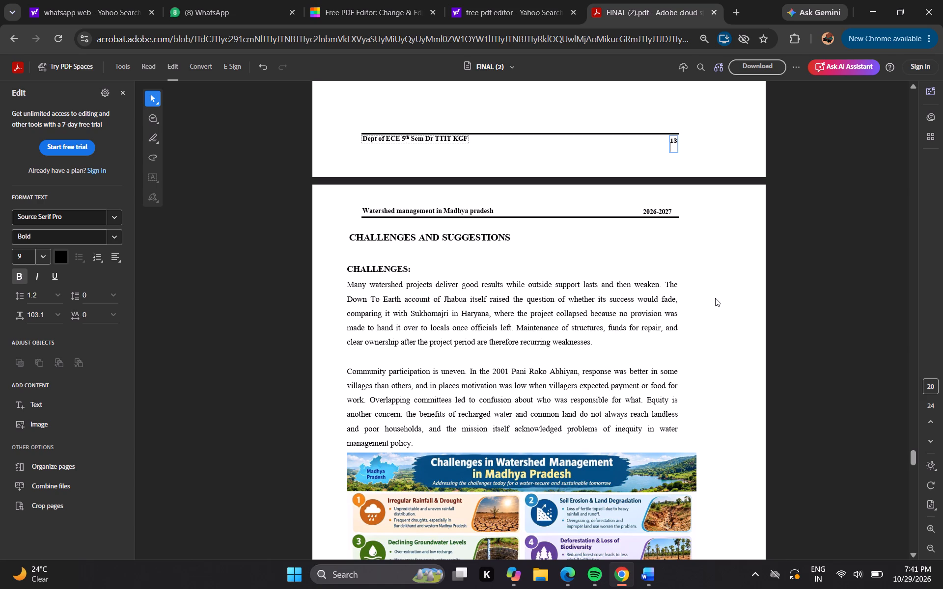
click(715, 298)
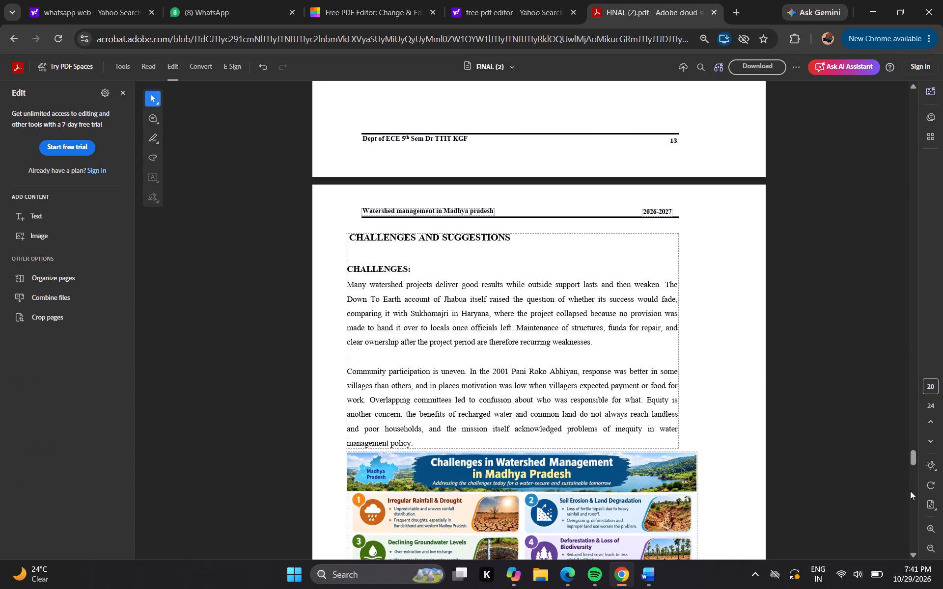
Change the footer page number on page 20, the Challenges and Suggestions page, to 14.
click(910, 491)
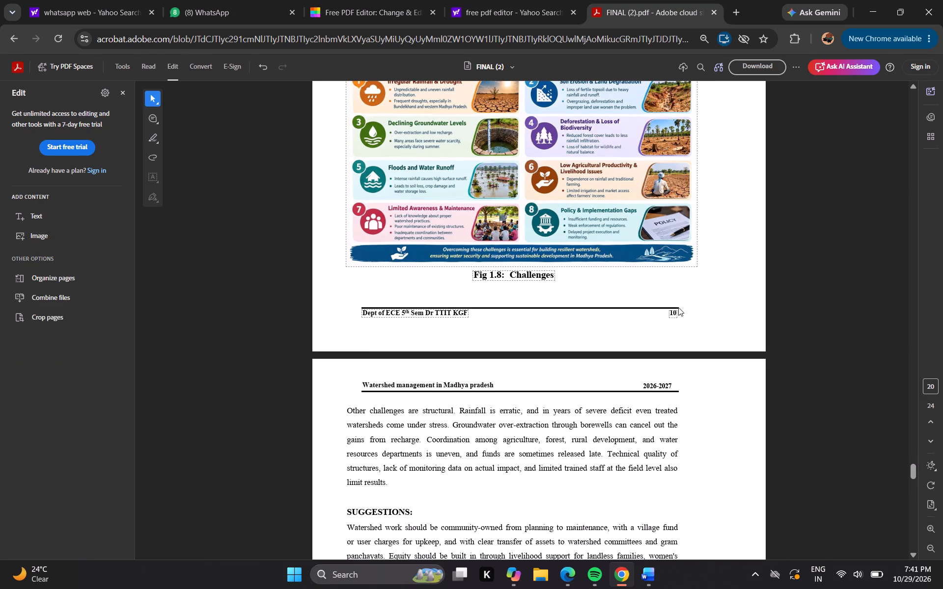
click(676, 309)
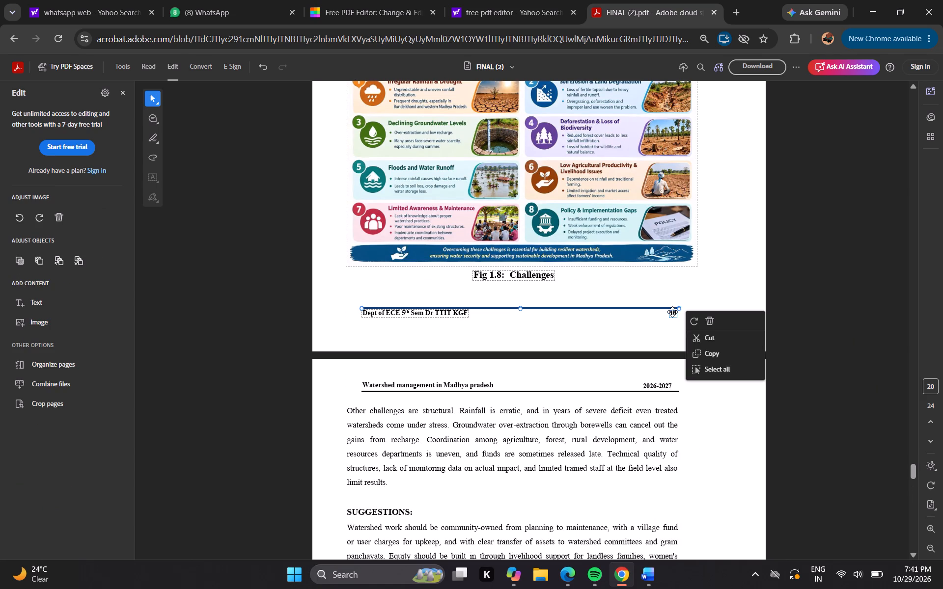
click(672, 312)
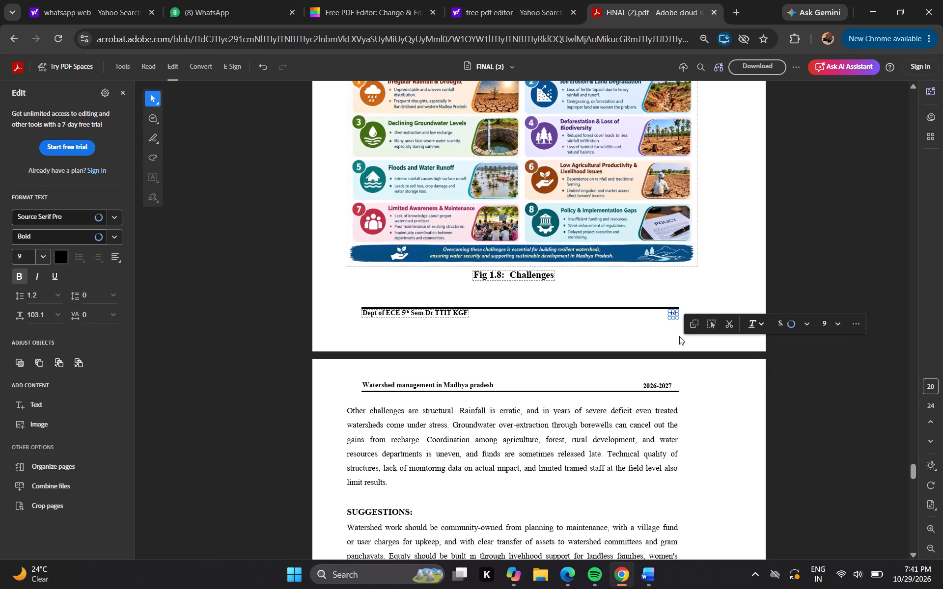
click(679, 336)
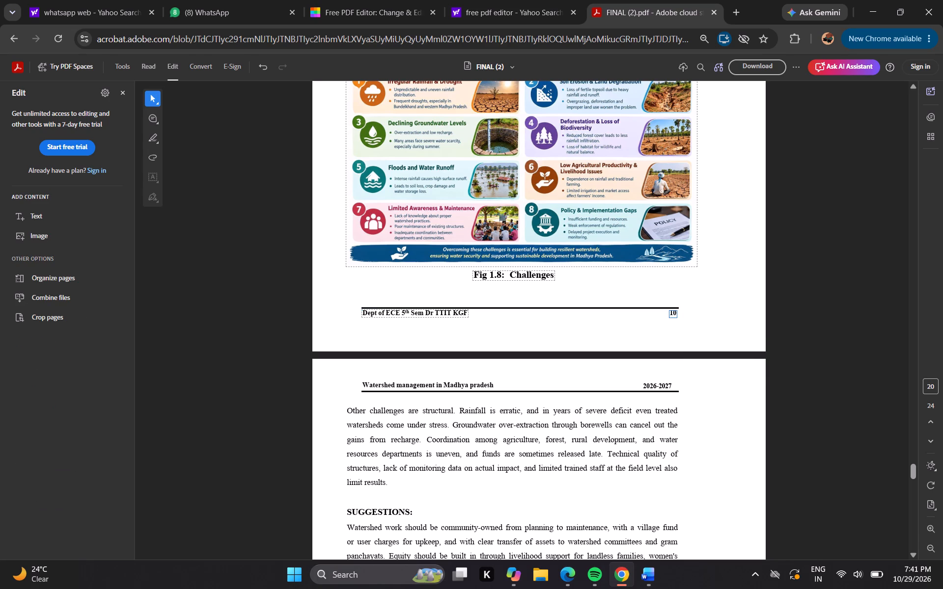
click(671, 315)
key(Right)
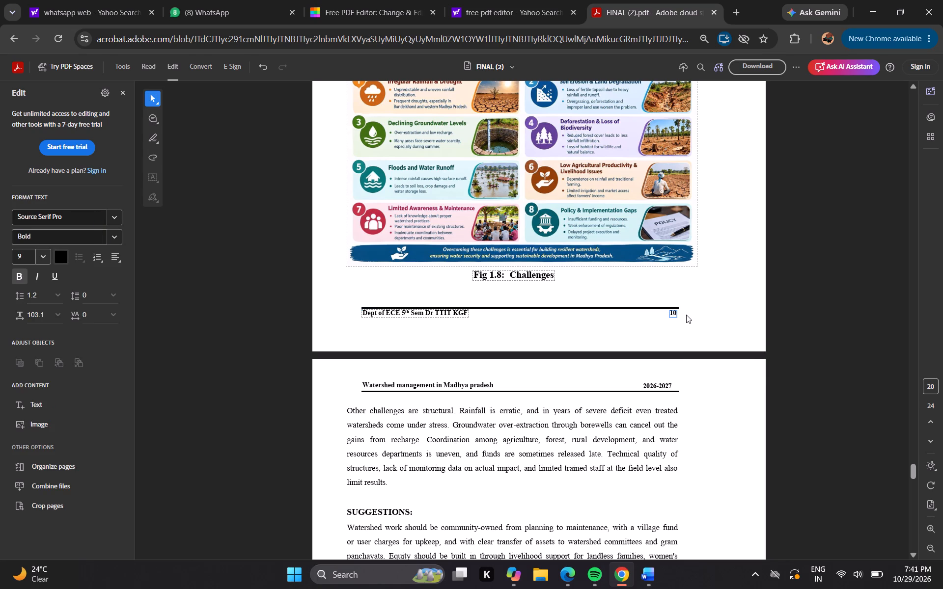
key(BackSpace)
key(BackSpace)
text(14)
click(697, 313)
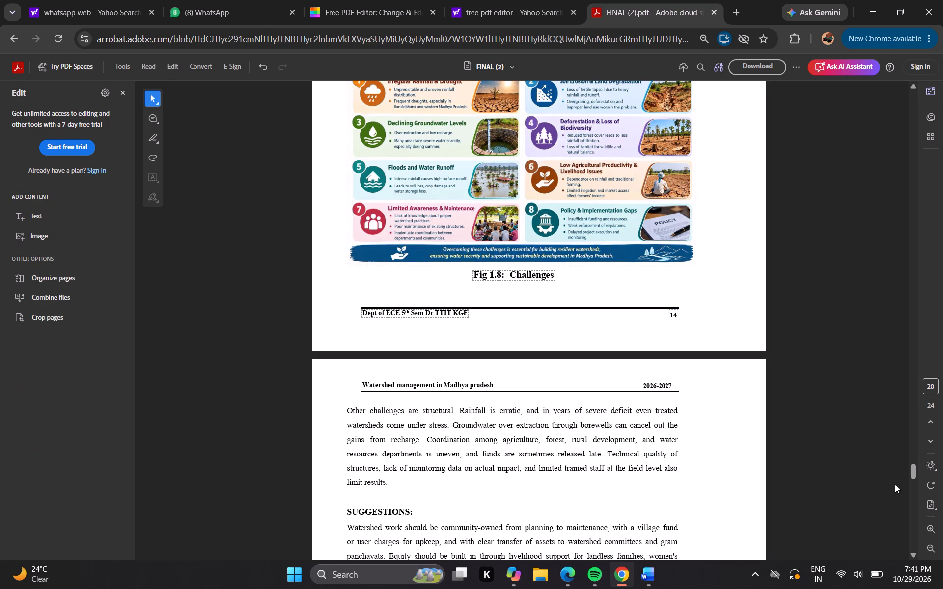
Change the footer page number on page 21, below the Fig 1.9 Suggestions caption, to 15.
click(911, 487)
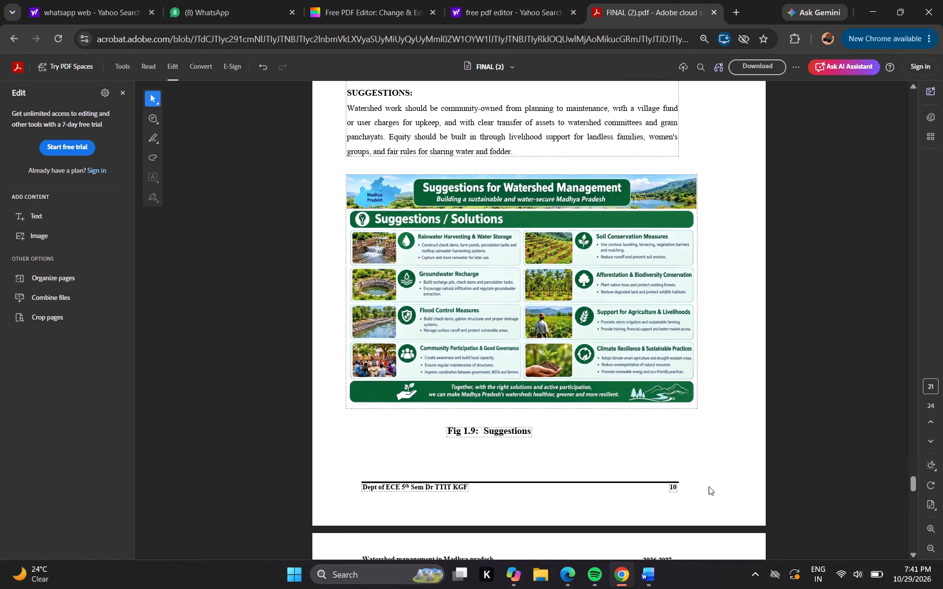
click(675, 486)
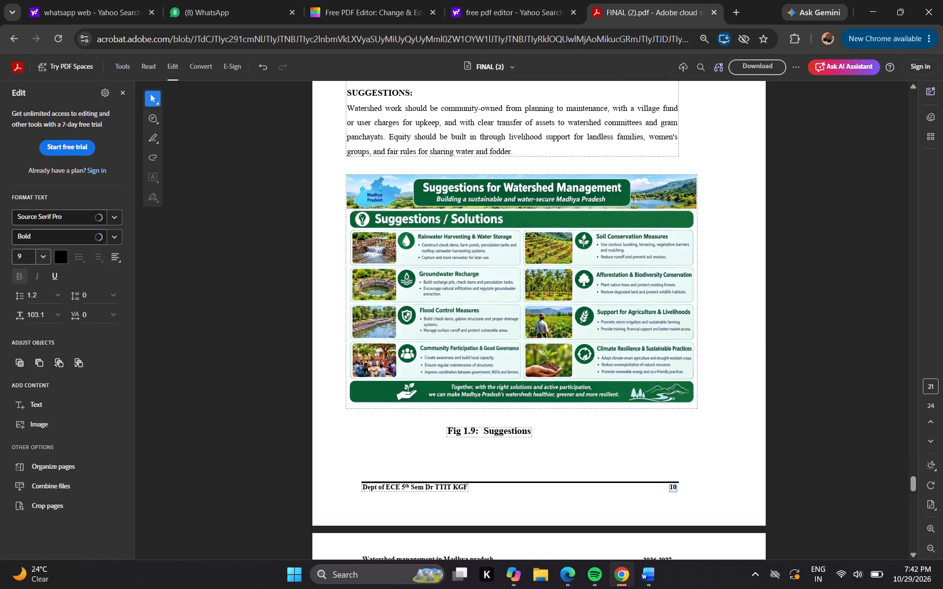
key(BackSpace)
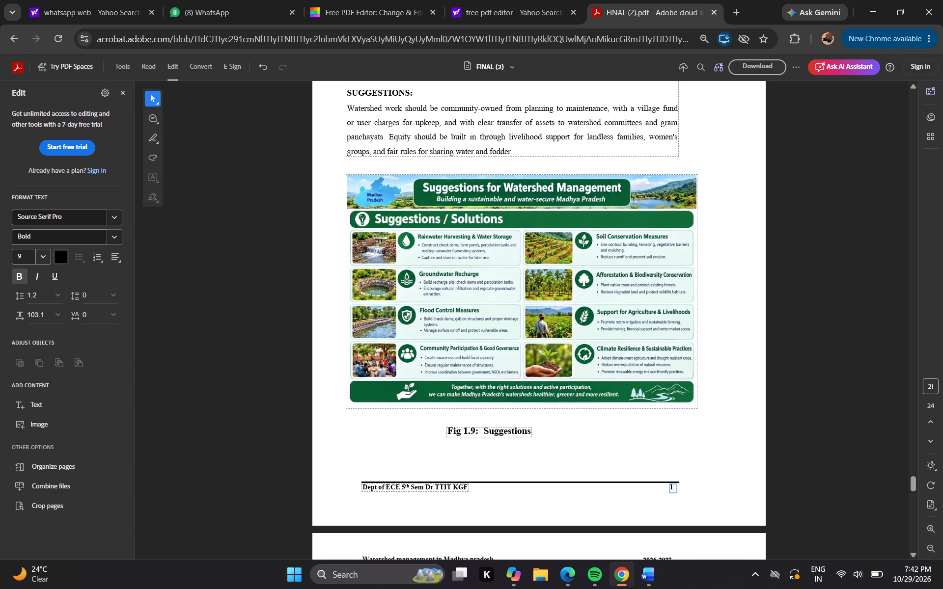
key(BackSpace)
text(15)
click(738, 543)
Change the footer page number on page 22, the page before Conclusion, to 16.
click(913, 497)
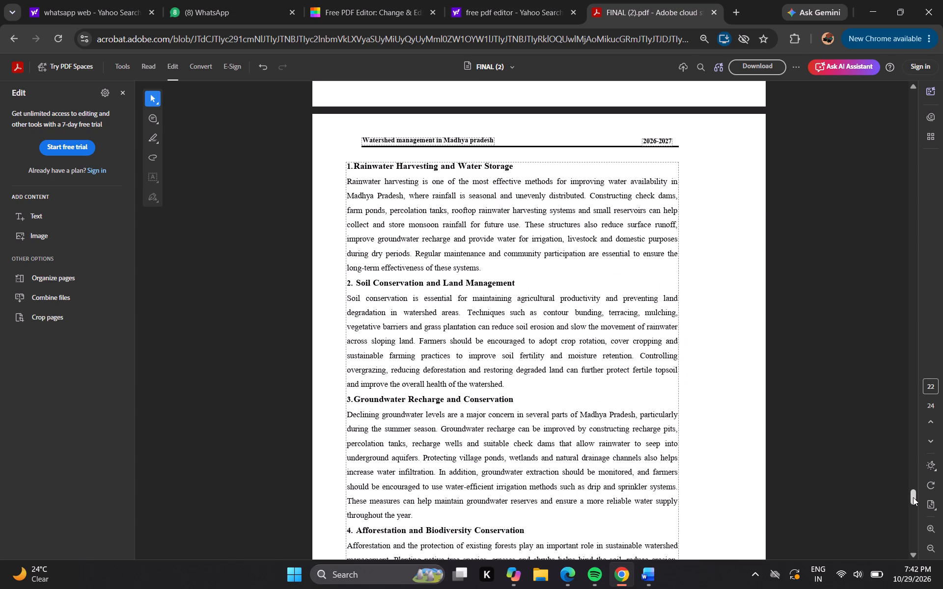
click(915, 526)
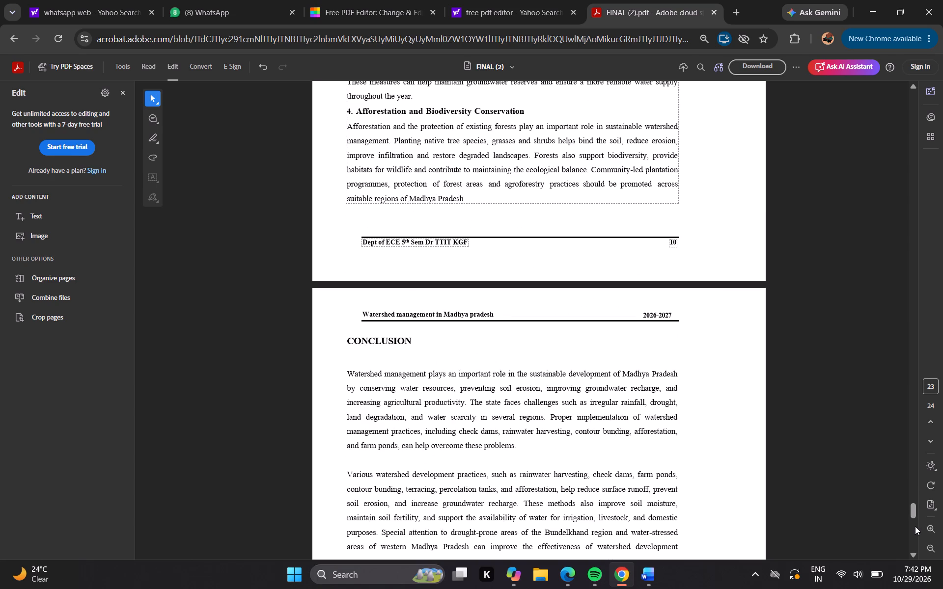
click(673, 241)
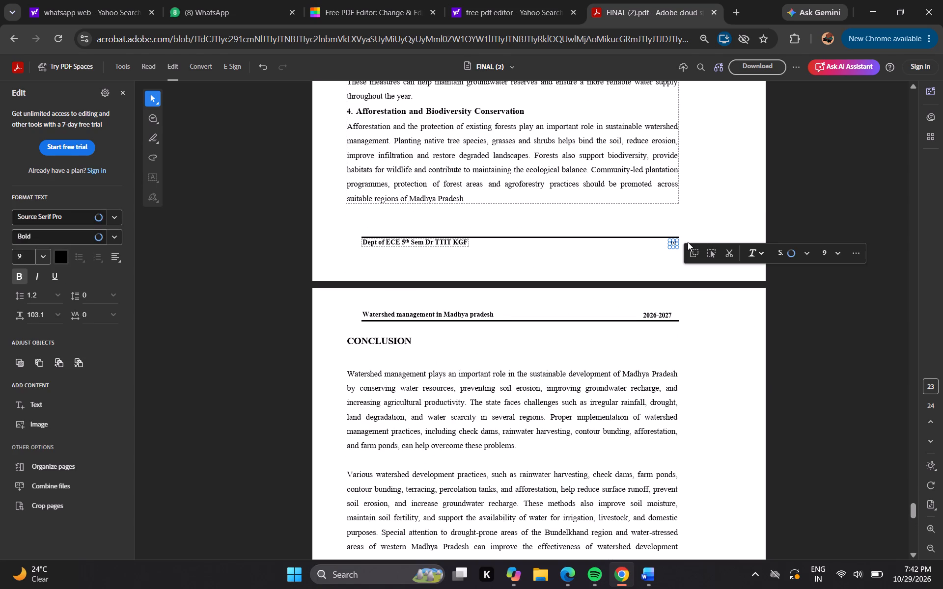
click(651, 253)
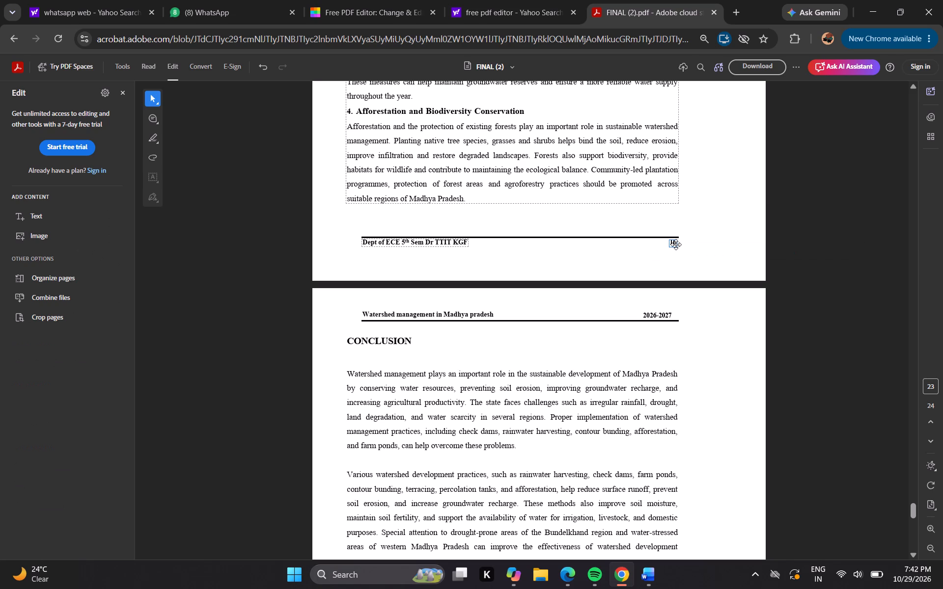
click(674, 243)
key(Right)
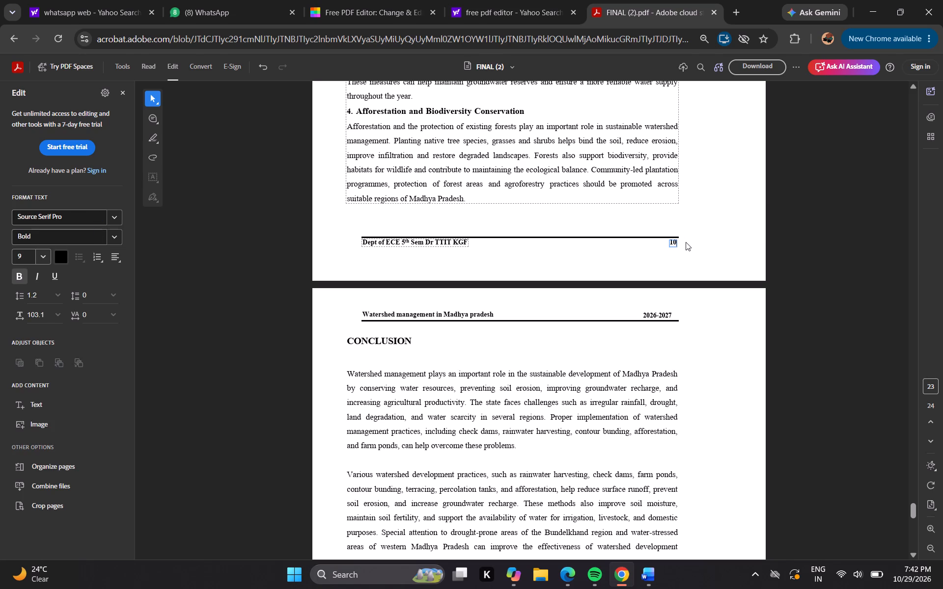
key(BackSpace)
key(BackSpace)
text(16)
Change the footer page number on page 23, the Conclusion page, to 17.
click(910, 524)
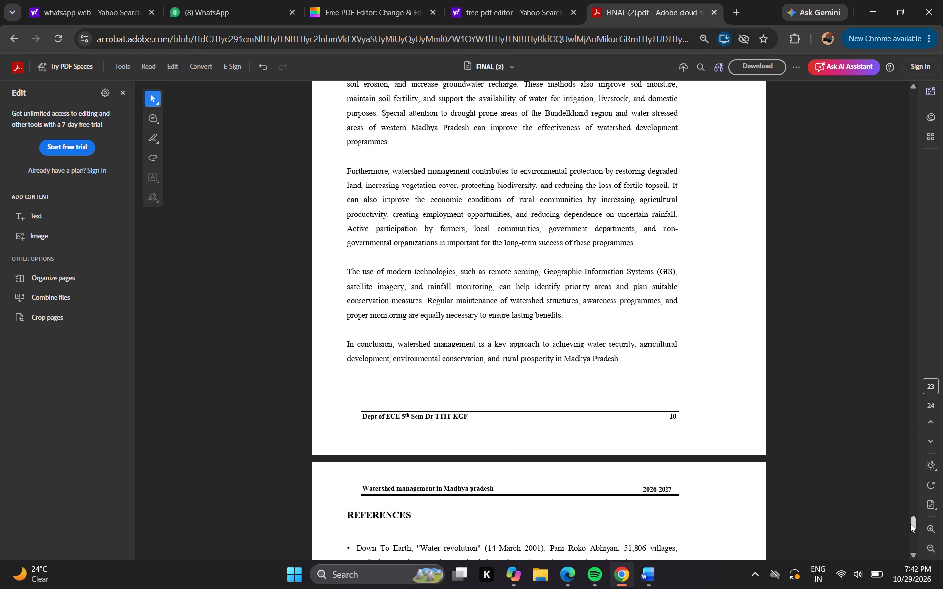
click(673, 416)
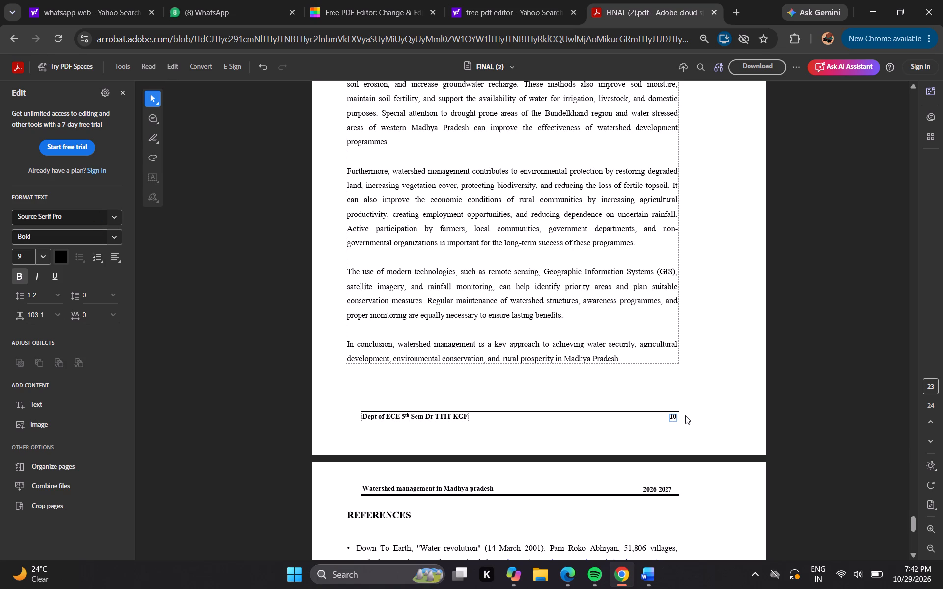
key(Right)
key(BackSpace)
key(BackSpace)
text(17)
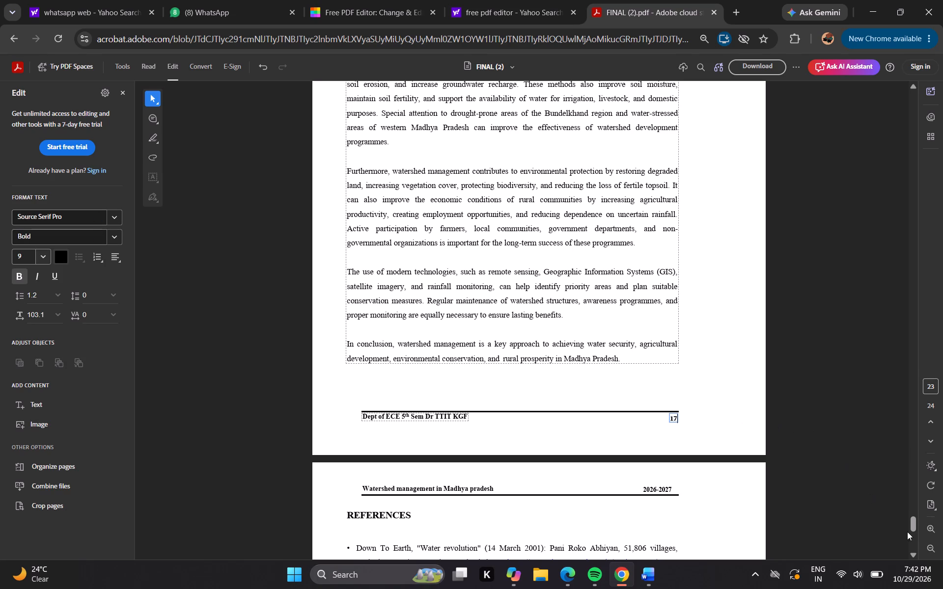
Change the footer page number on page 24, the References page, to 18.
click(915, 538)
click(915, 538)
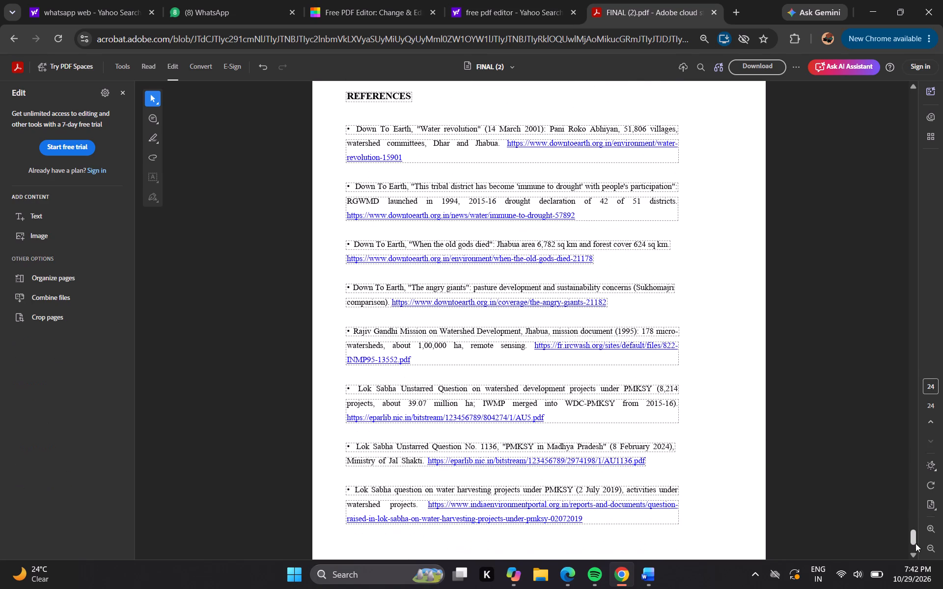
click(915, 548)
drag(915, 548, 725, 479)
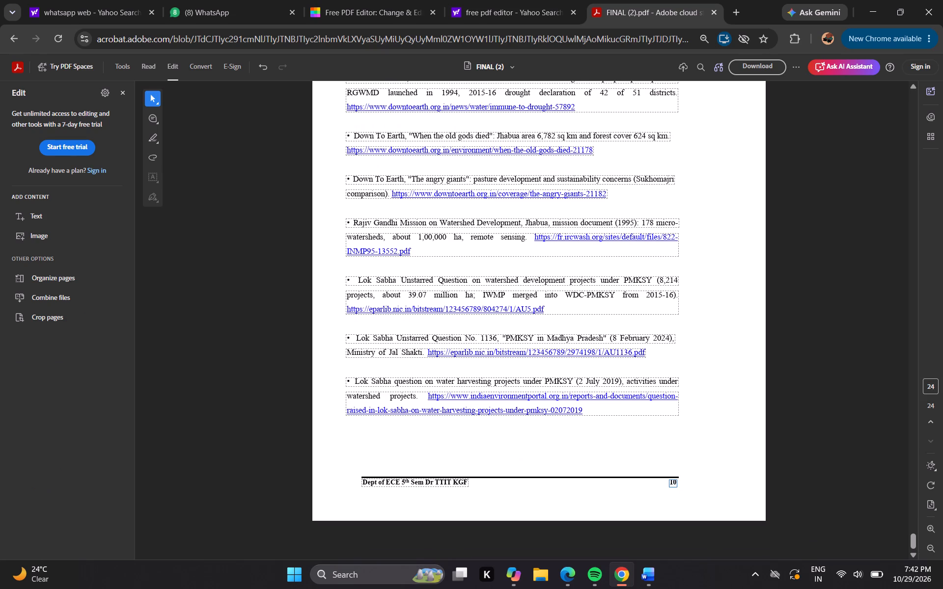
click(673, 481)
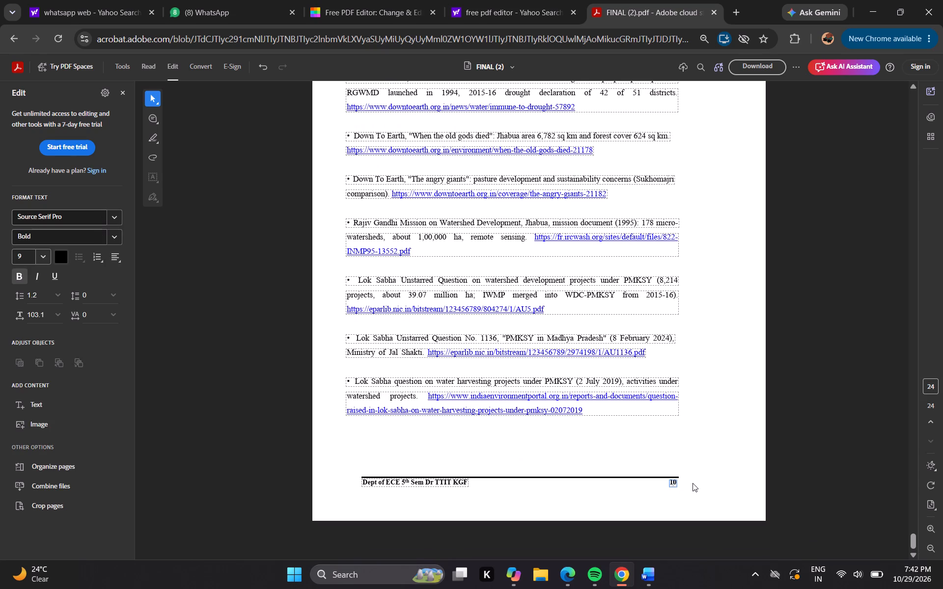
key(Right)
key(BackSpace)
key(BackSpace)
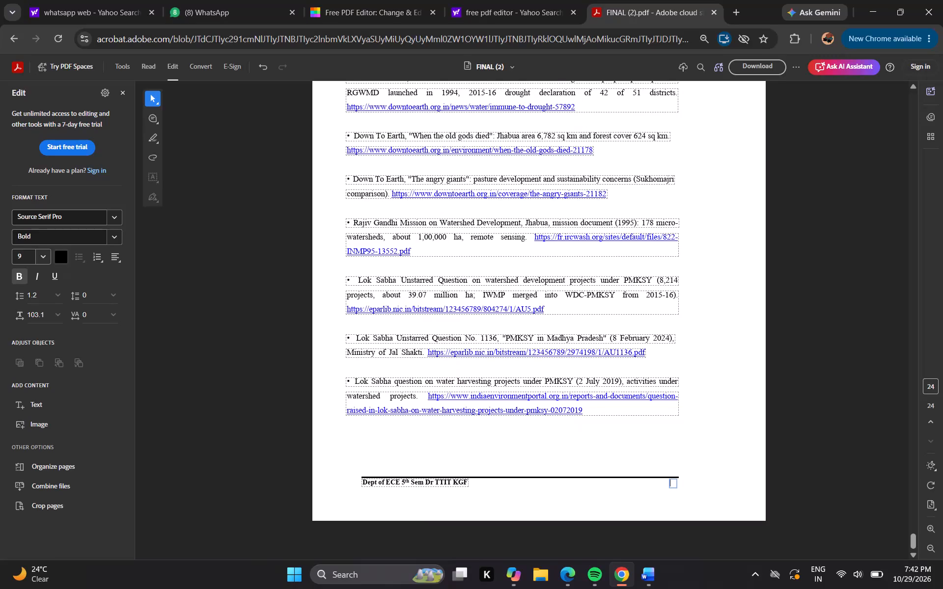
text(18)
Try to download the edited FINAL (2) PDF and check the additional options for the file.
click(757, 67)
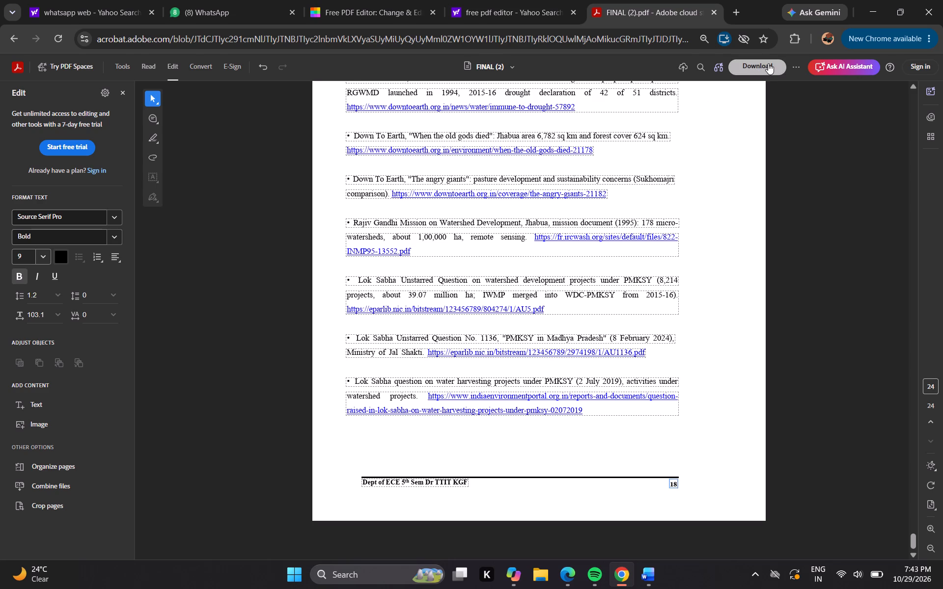
click(768, 63)
click(794, 66)
click(788, 88)
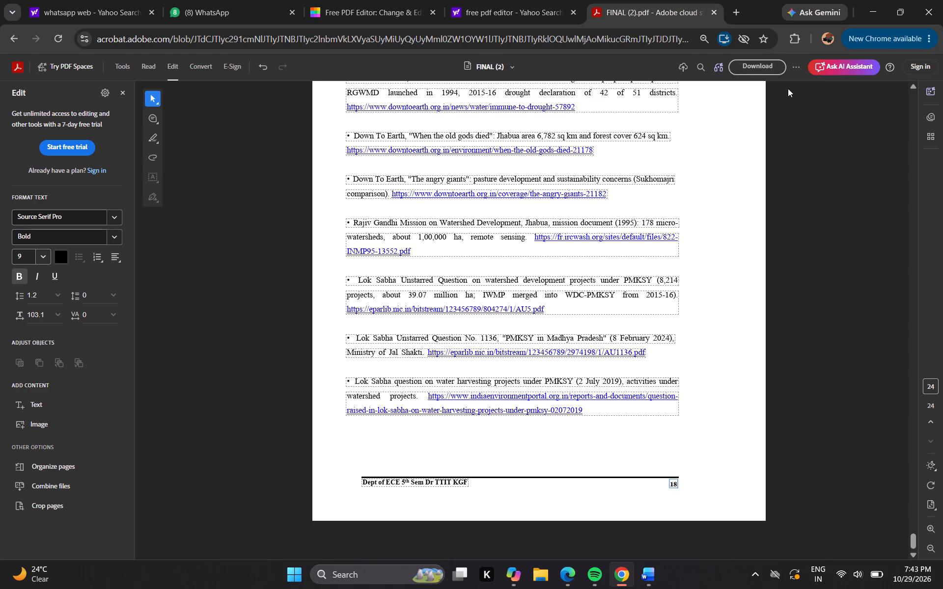
click(798, 65)
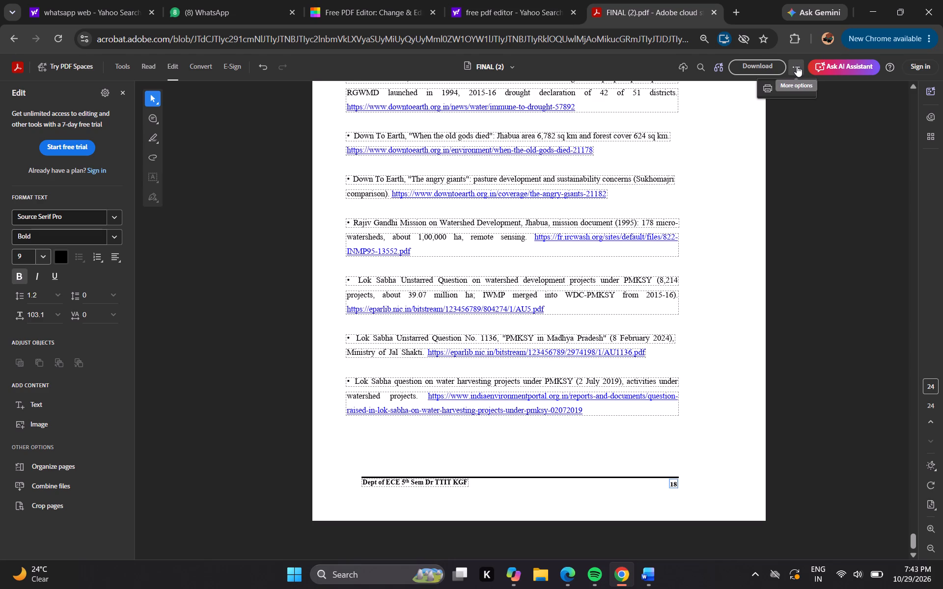
Open the downloaded copy FINAL (2) (1).pdf in a new browser tab.
click(768, 87)
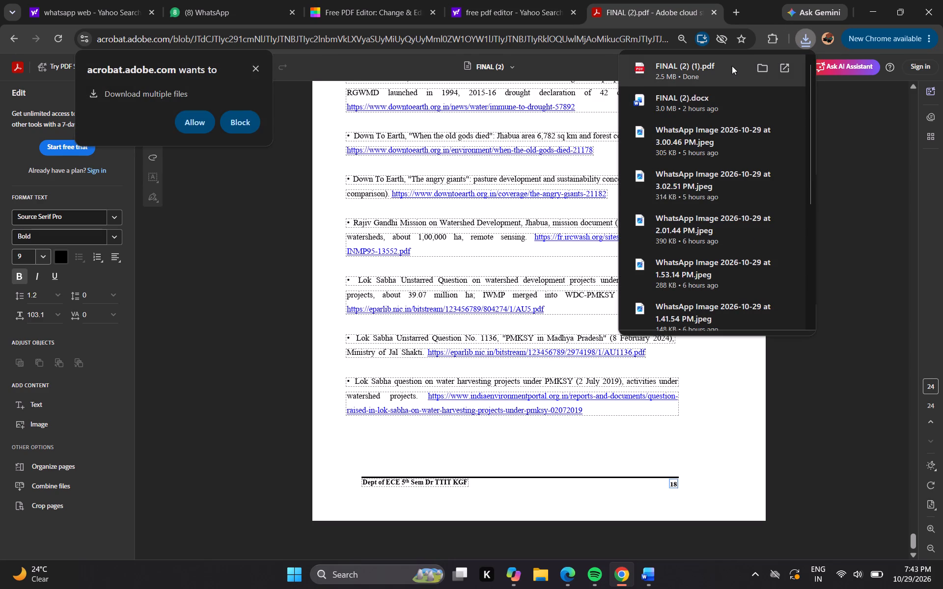
click(732, 66)
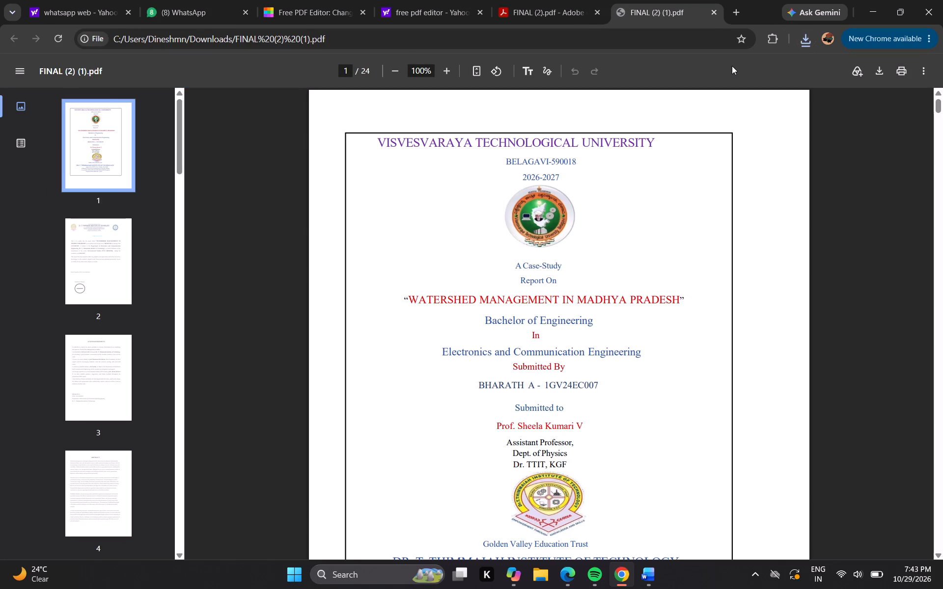
Page through the downloaded report from the cover page to the References page to review its contents.
key(Right)
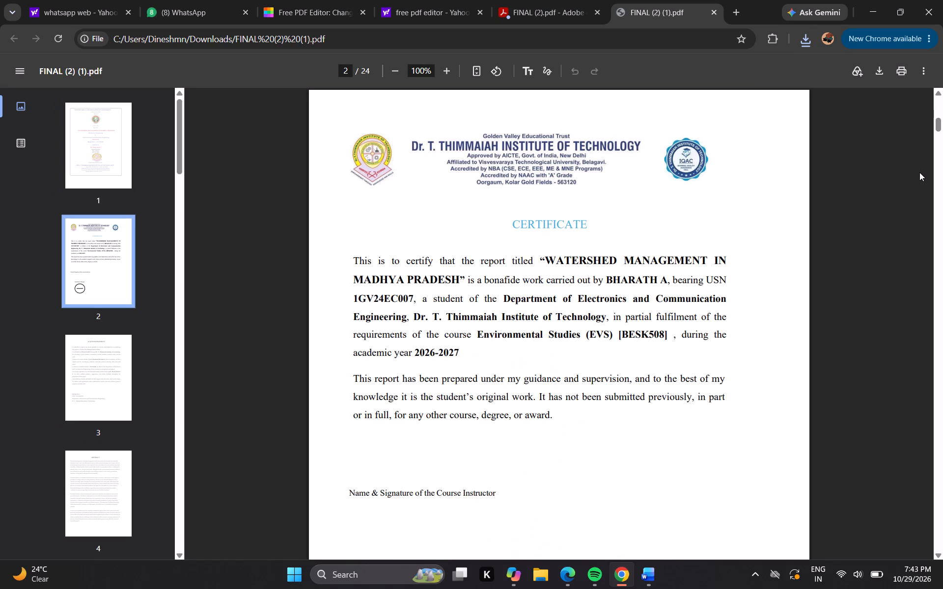
key(Right)
key(Right)
key(Right)
key(Right)
key(Right)
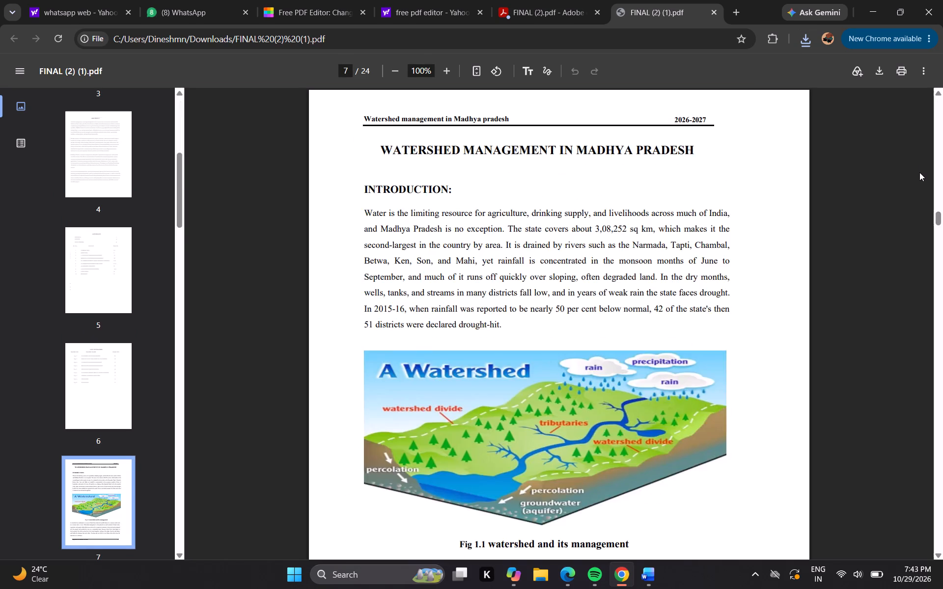
key(Right)
key(Right)
key(Right)
key(Right)
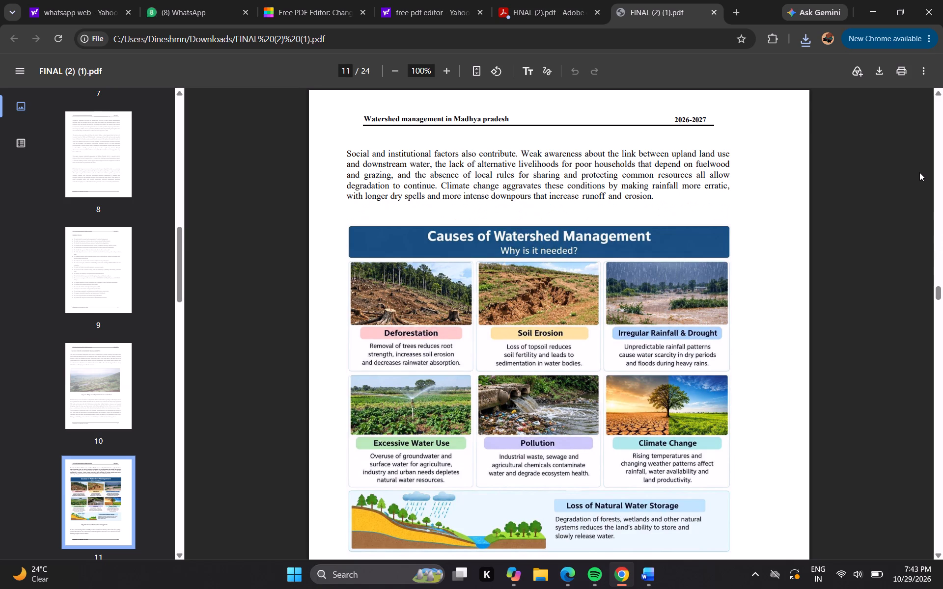
key(Right)
key(Right)
key(Right)
key(Right)
key(Right)
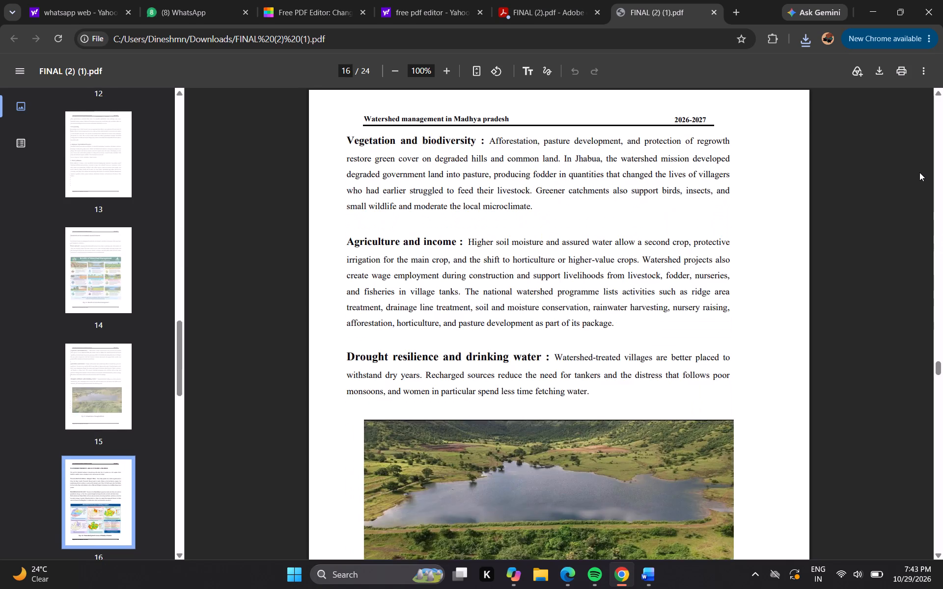
key(Right)
key(Right)
key(Right)
key(Right)
key(Right)
key(Right)
key(Right)
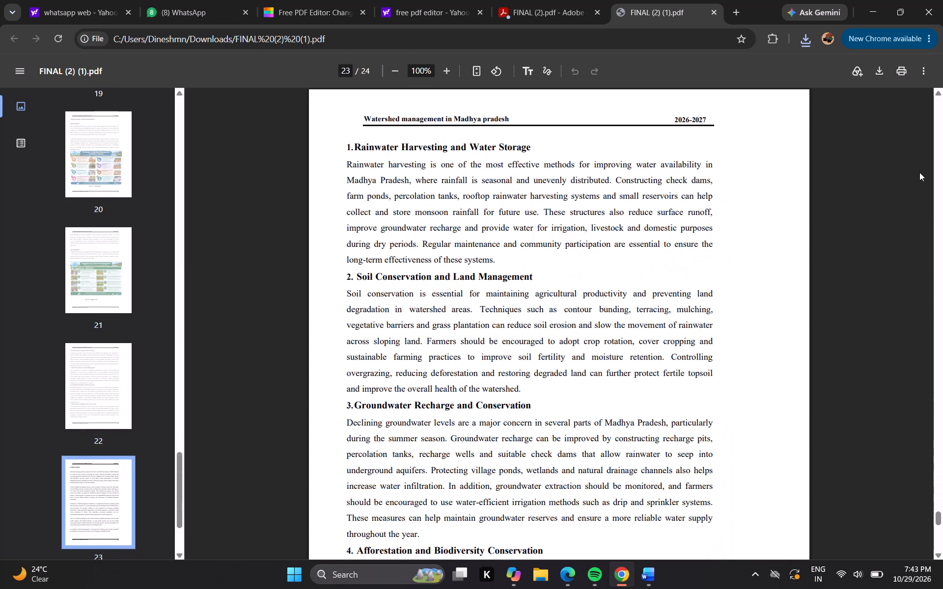
key(Right)
key(Right)
key(Right)
key(Right)
Go back to the Watershed Priority Areas pages and review the later pages again through the Suggestions section.
key(Left)
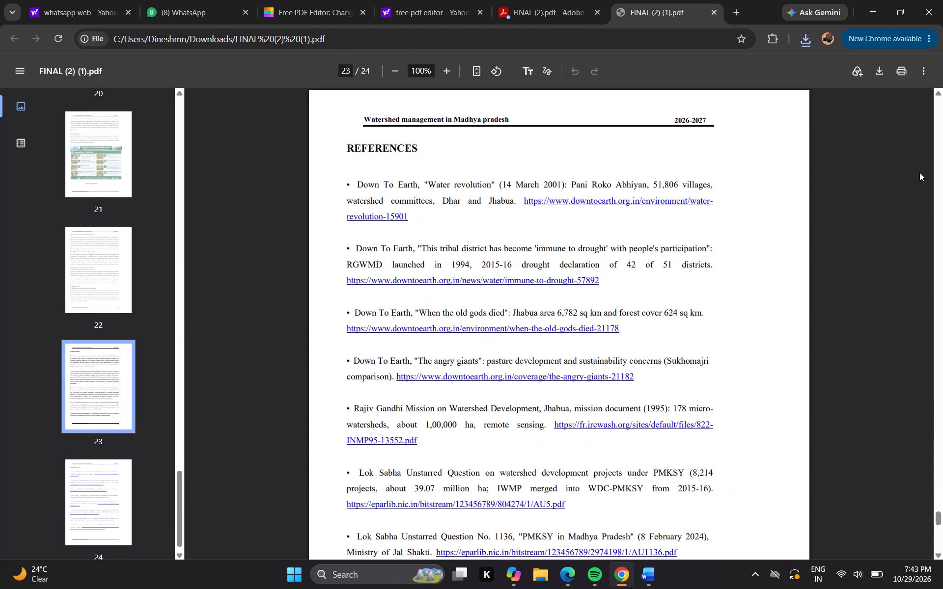
key(Left)
key(Left)
key(Left)
key(Left)
key(Left)
key(Left)
key(Left)
key(Down)
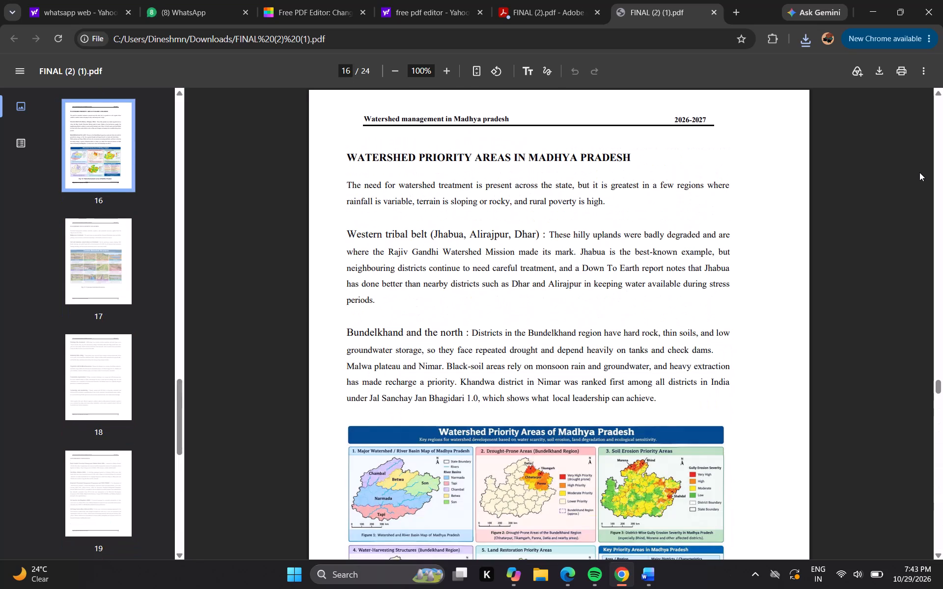
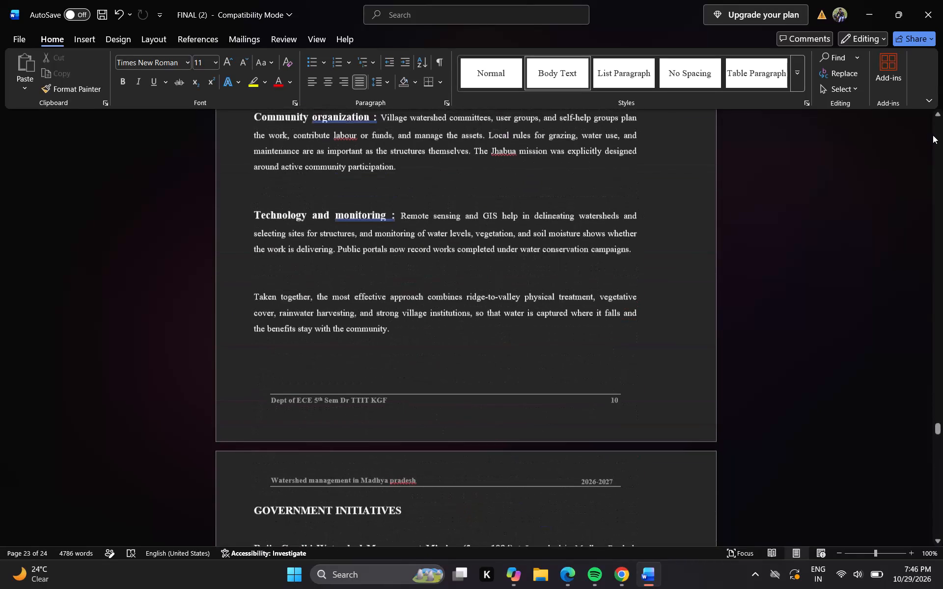
Look back through the FINAL (2) report in Word from the Government Initiatives page to the cover and certificate pages, checking the footer page numbers.
click(933, 135)
click(933, 135)
triple_click(933, 135)
triple_click(933, 135)
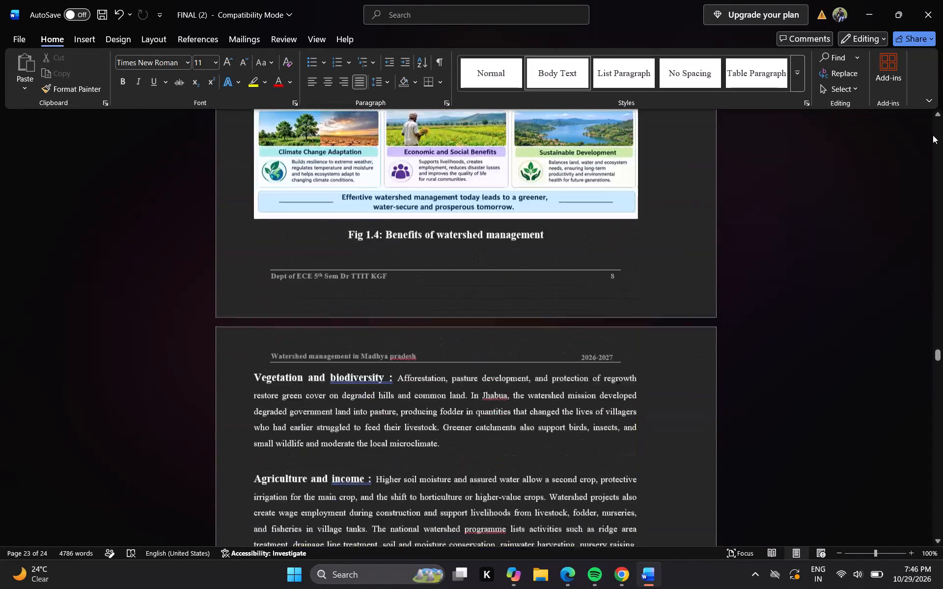
triple_click(933, 135)
triple_click(933, 135)
triple_click(933, 135)
triple_click(933, 135)
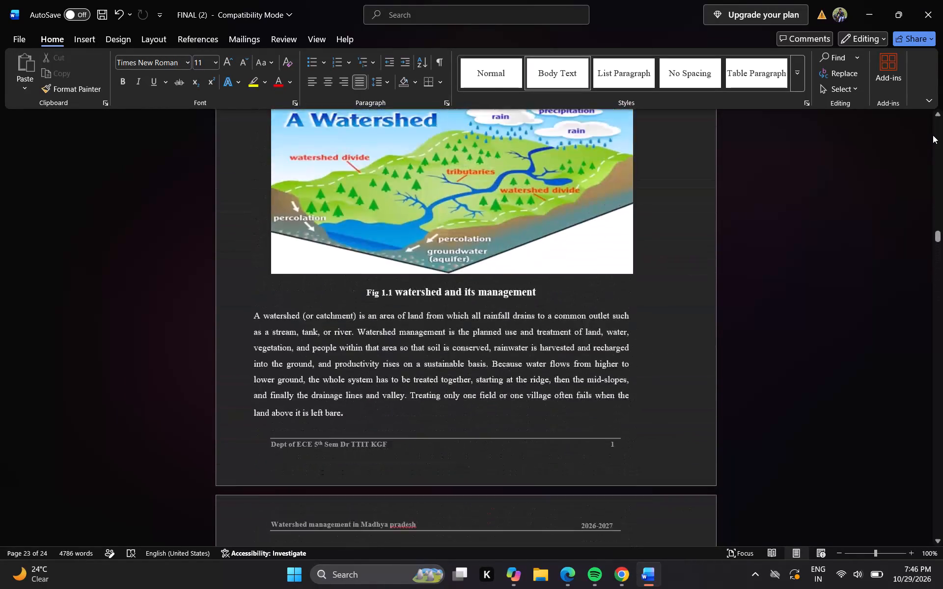
click(933, 135)
click(933, 135)
click(933, 135)
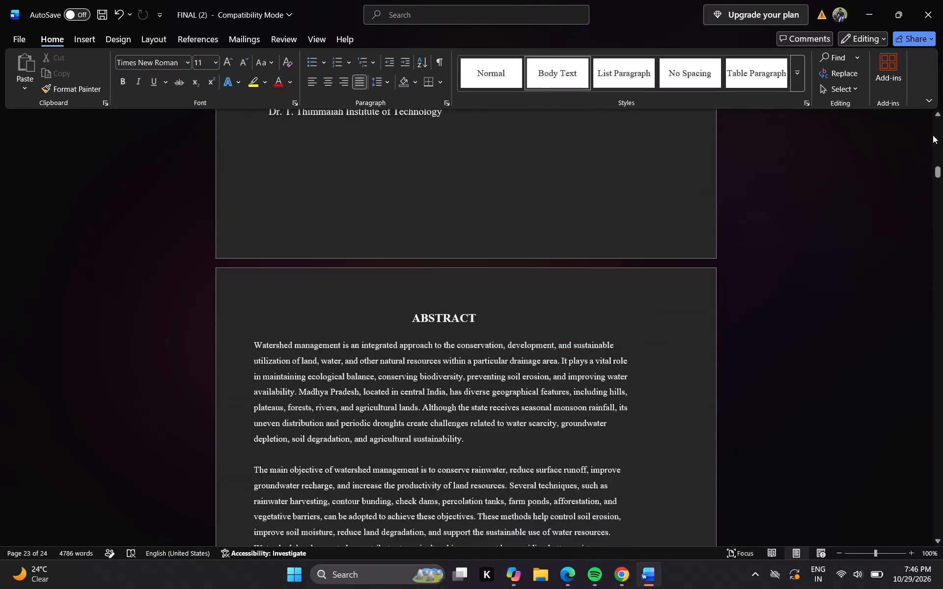
click(933, 135)
click(933, 135)
click(933, 135)
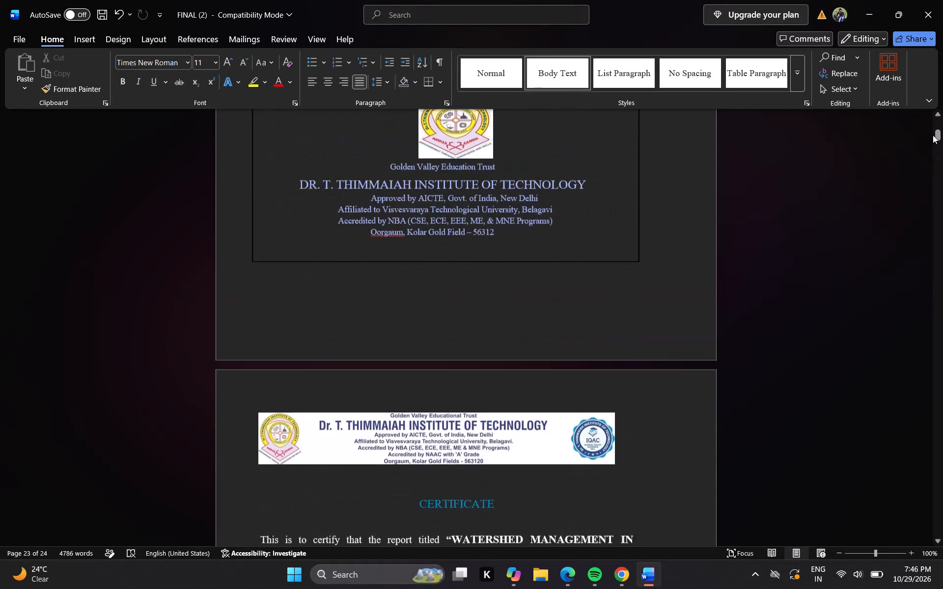
Open the watershed document from the recent Downloads files and go to its List of Figures page.
click(933, 135)
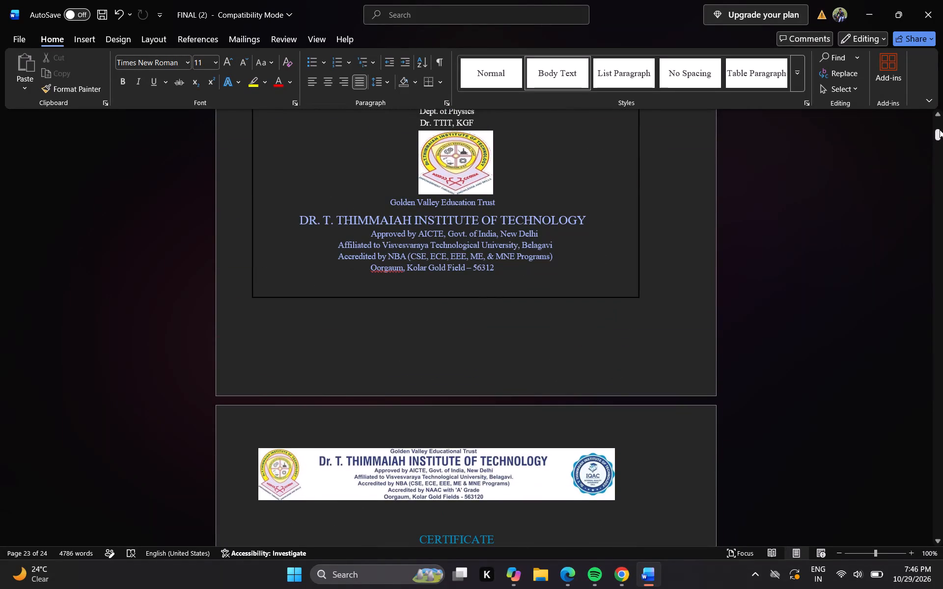
click(937, 126)
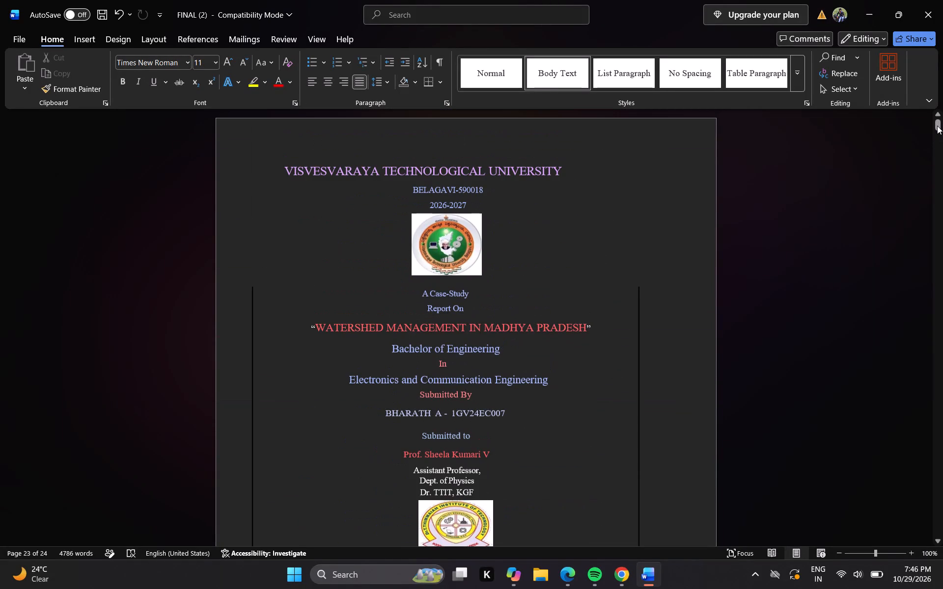
click(577, 191)
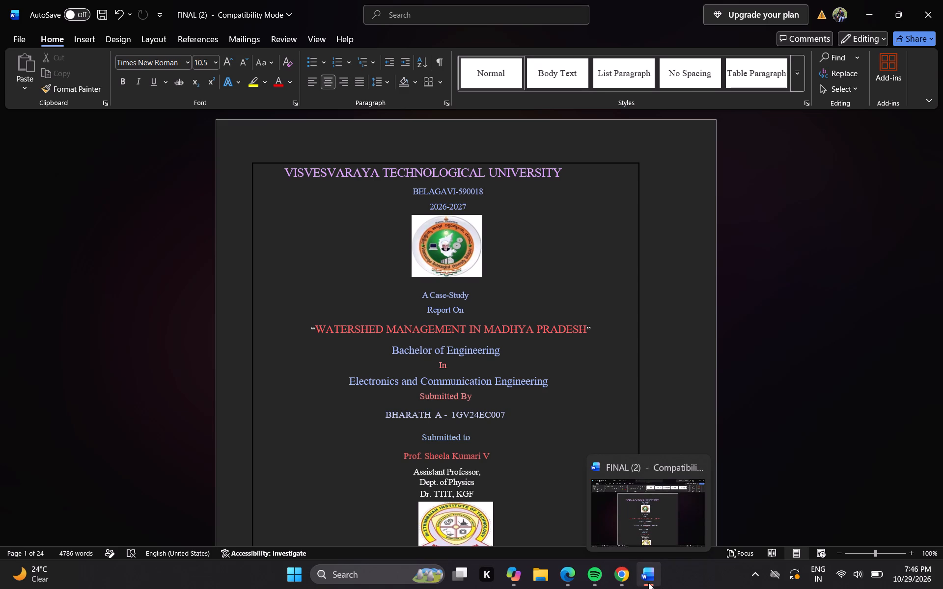
click(15, 43)
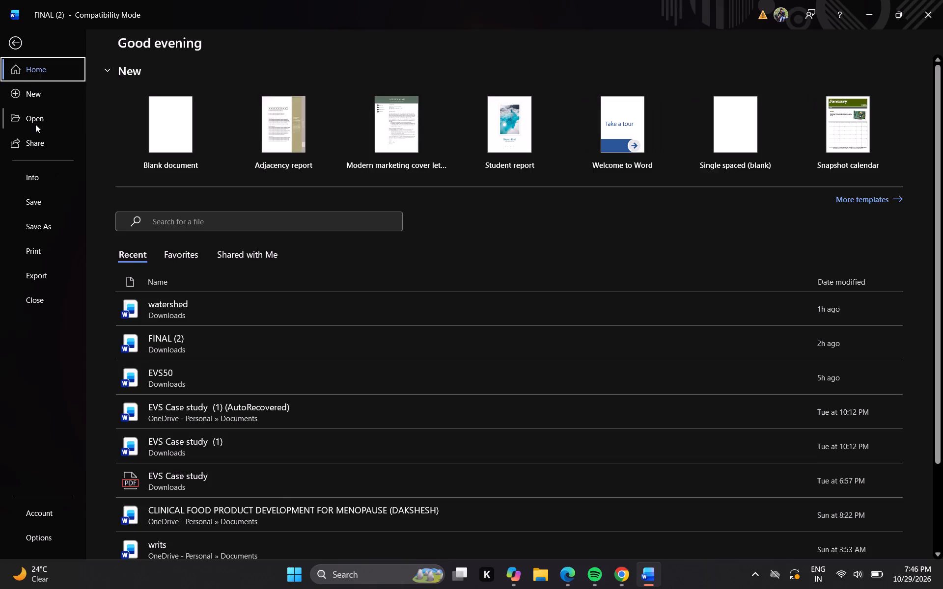
click(36, 124)
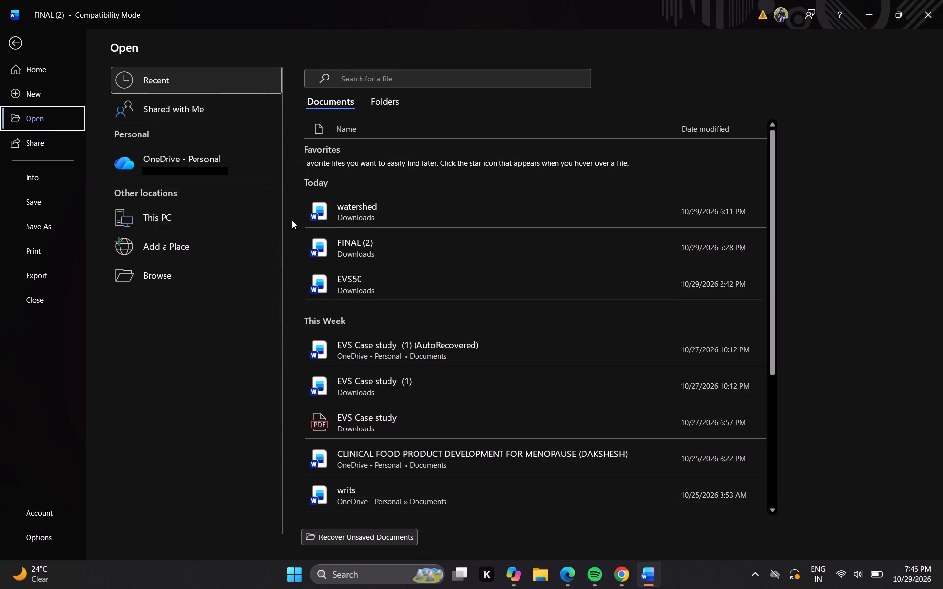
click(376, 210)
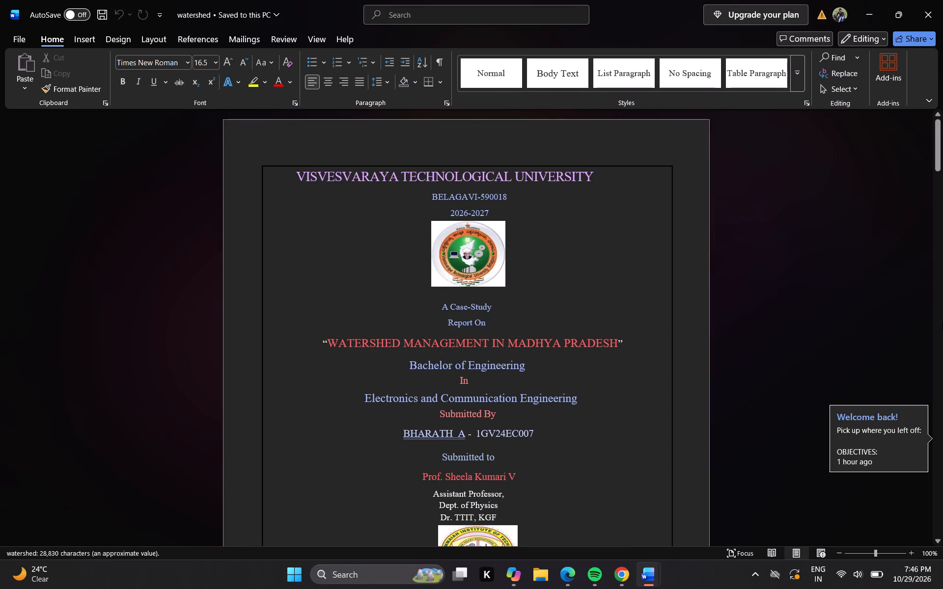
click(940, 280)
click(940, 280)
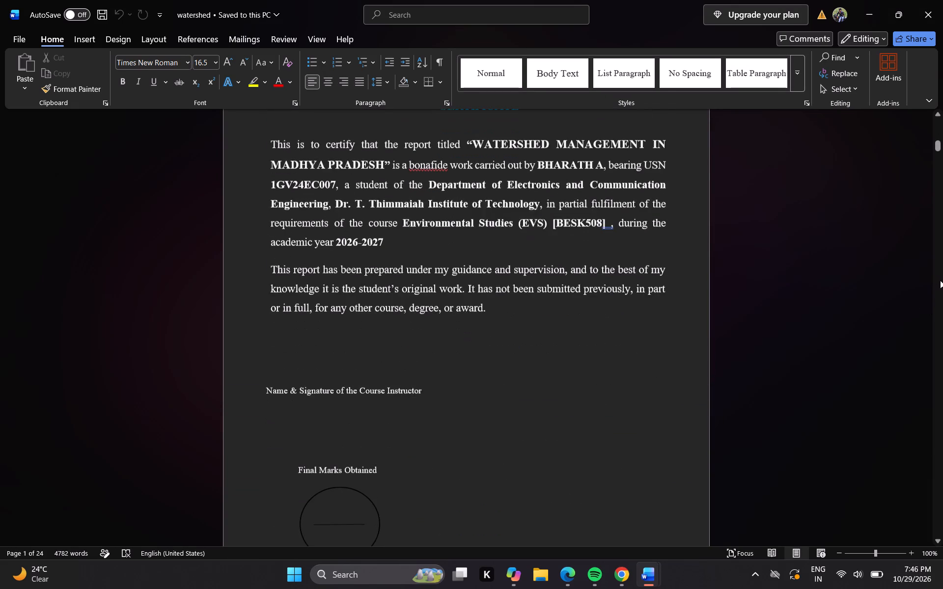
click(940, 280)
click(940, 280)
click(940, 280)
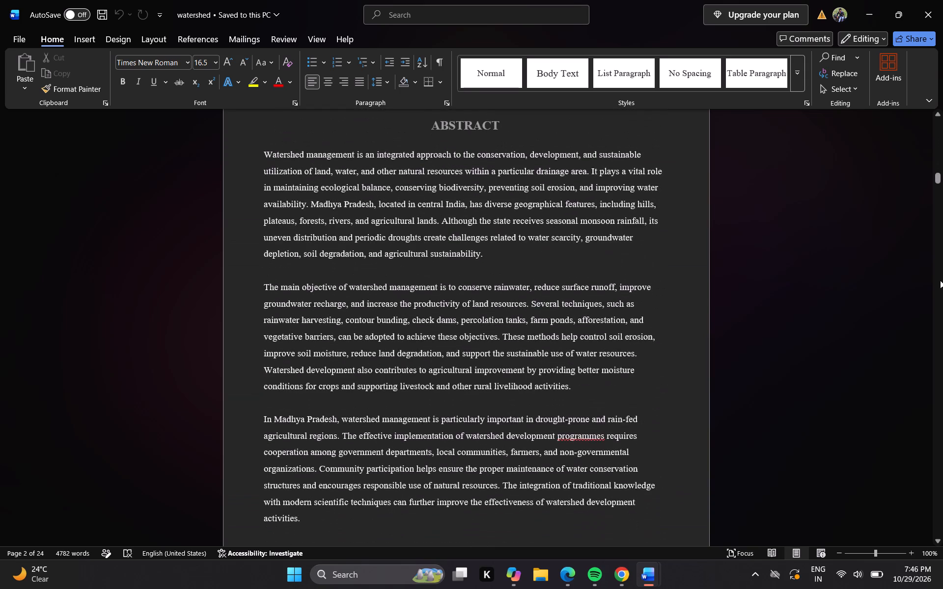
click(940, 280)
click(940, 280)
click(940, 280)
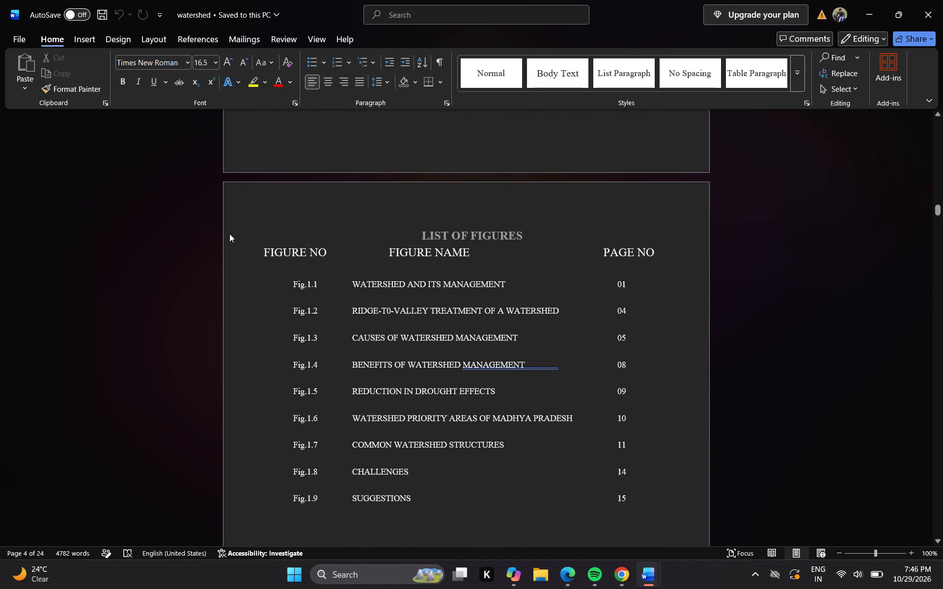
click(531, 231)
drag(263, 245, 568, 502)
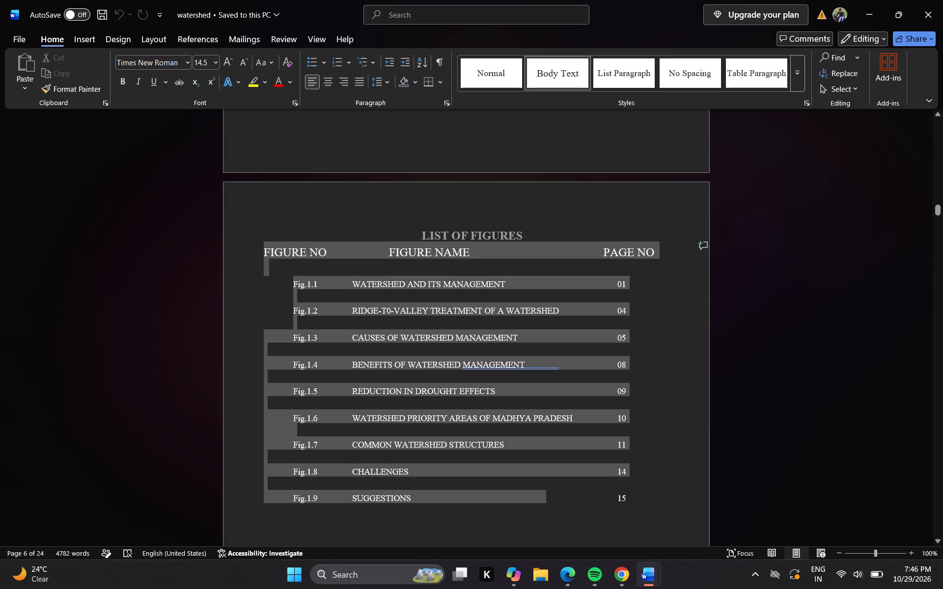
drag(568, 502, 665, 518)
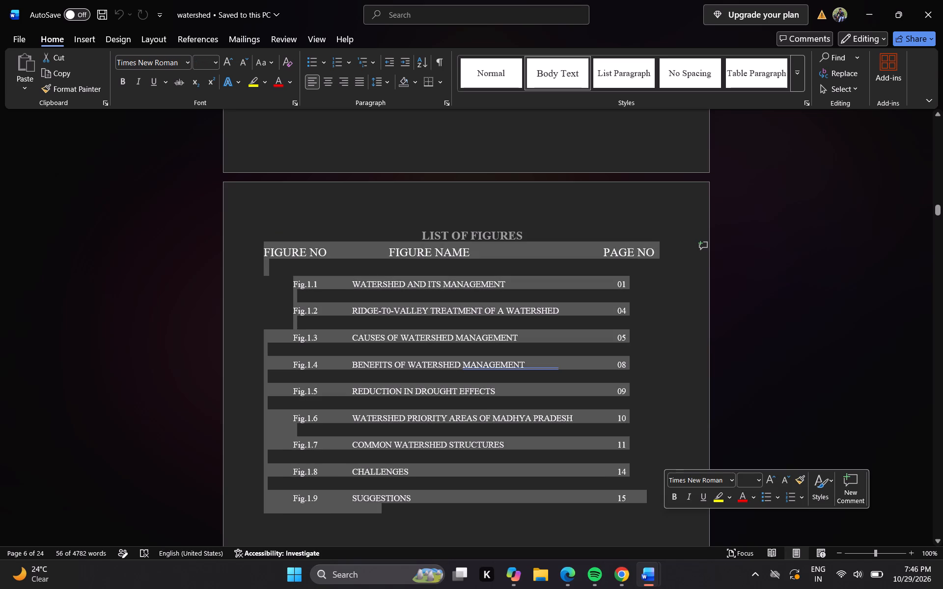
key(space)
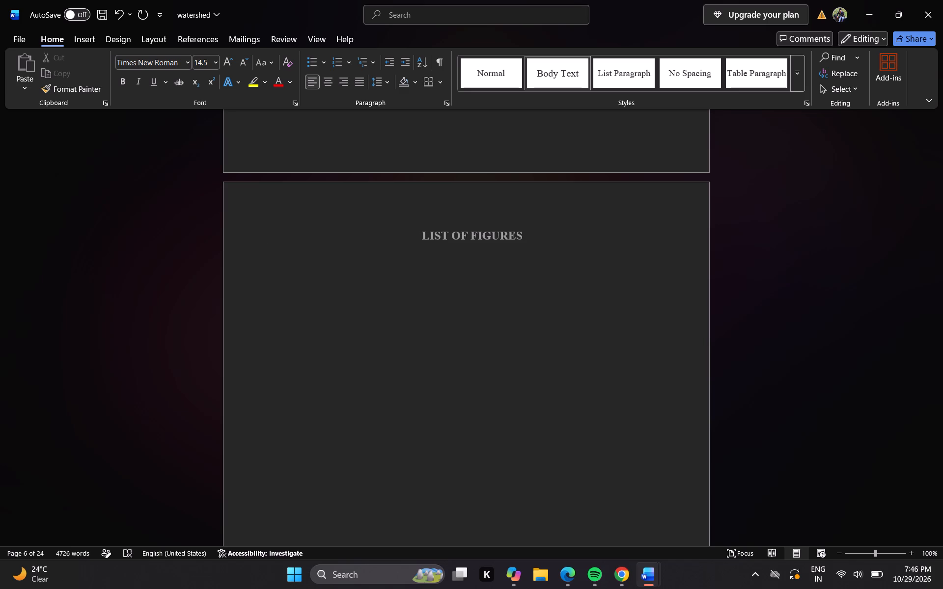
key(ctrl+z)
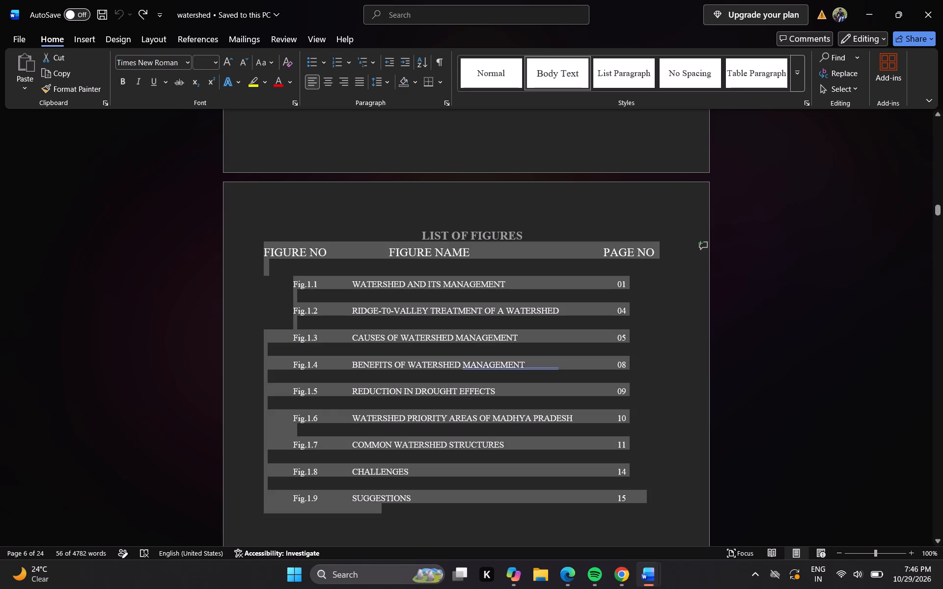
Insert two blank lines between the LIST OF FIGURES heading and the FIGURE NO, FIGURE NAME, PAGE NO row.
click(253, 245)
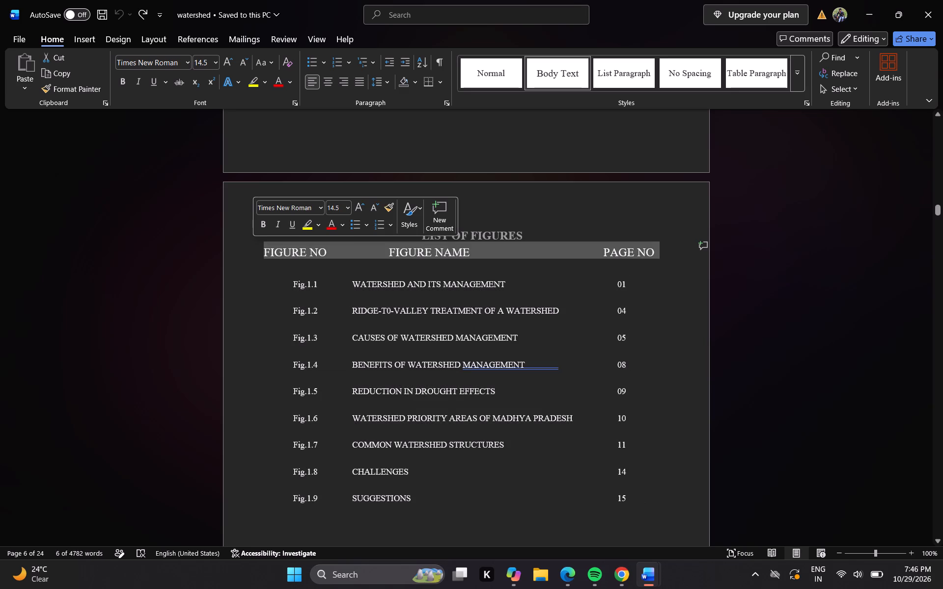
click(253, 245)
click(272, 245)
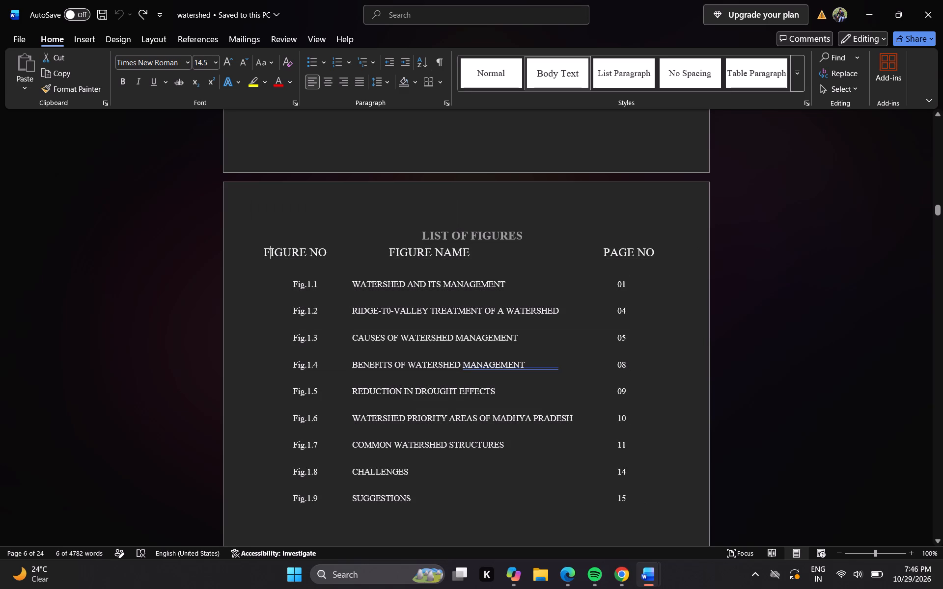
key(Left)
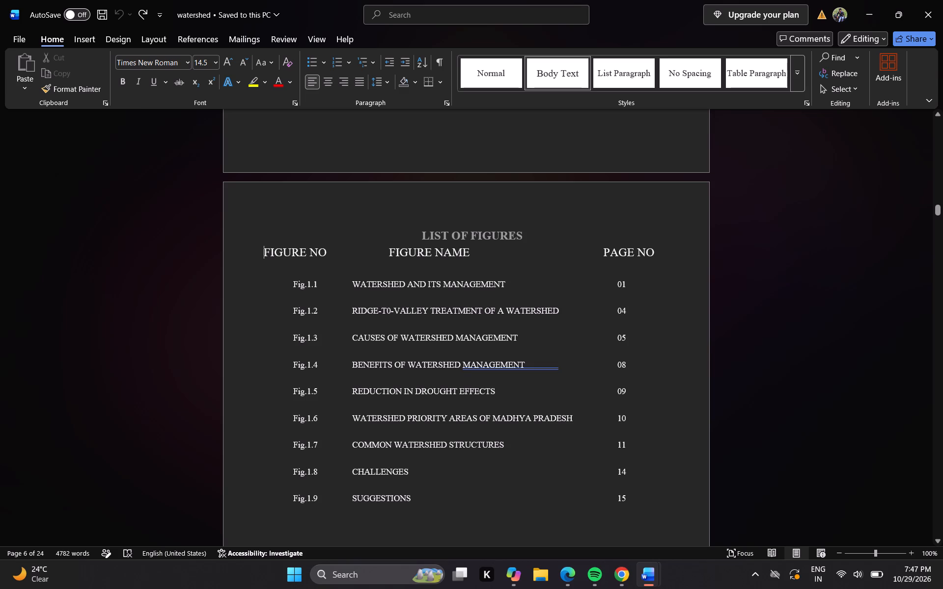
key(space)
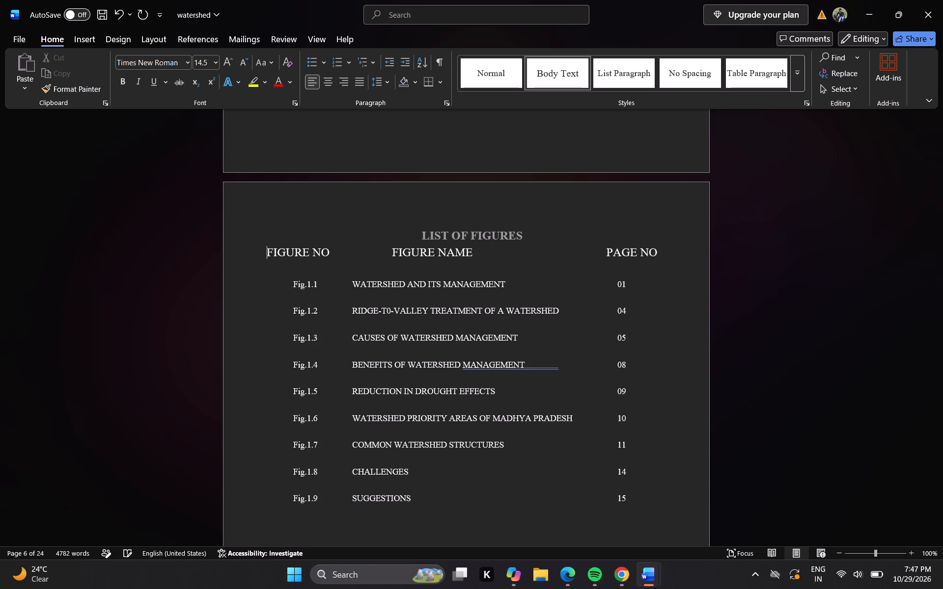
key(Return)
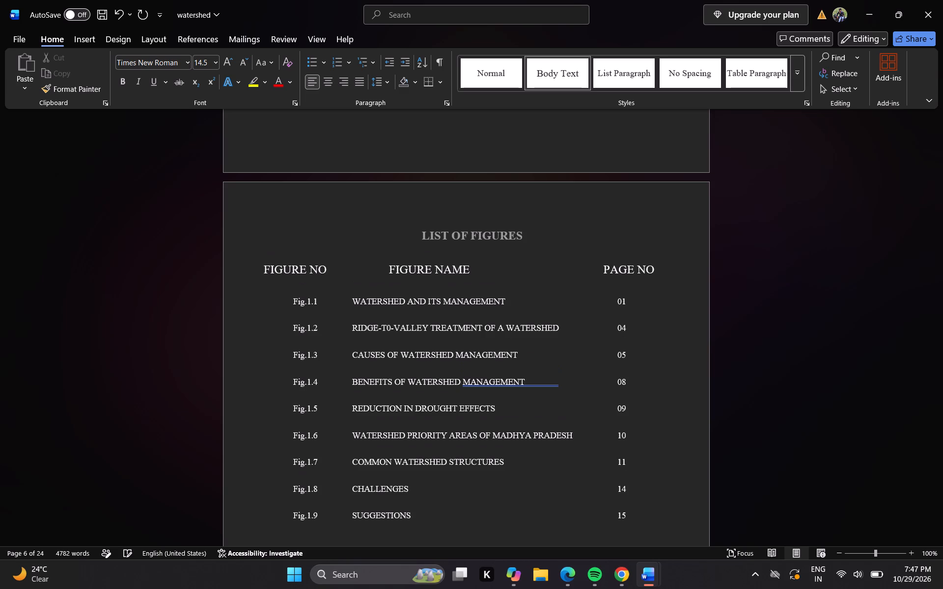
key(Return)
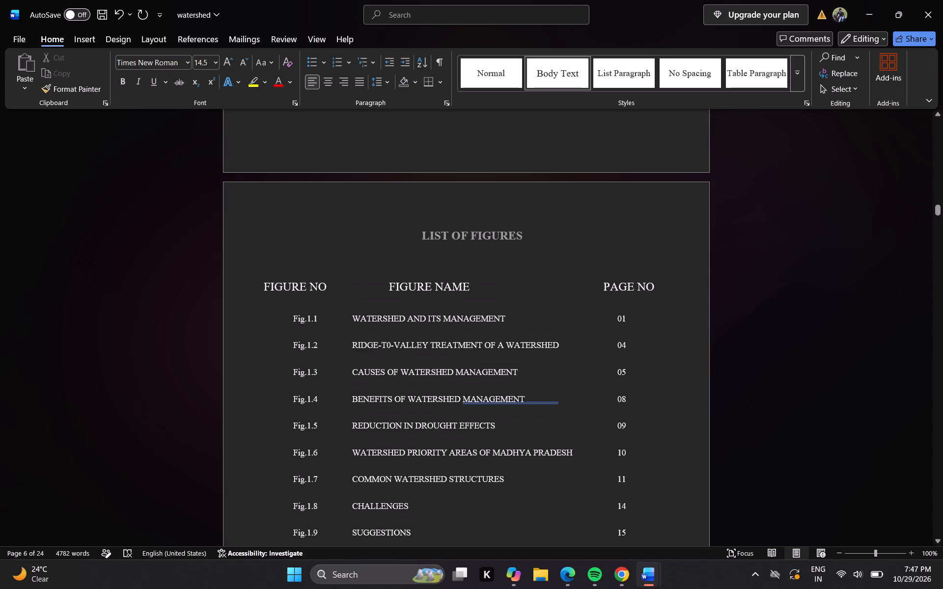
Review the remaining pages of the watershed document down to the Suggestions section.
click(936, 229)
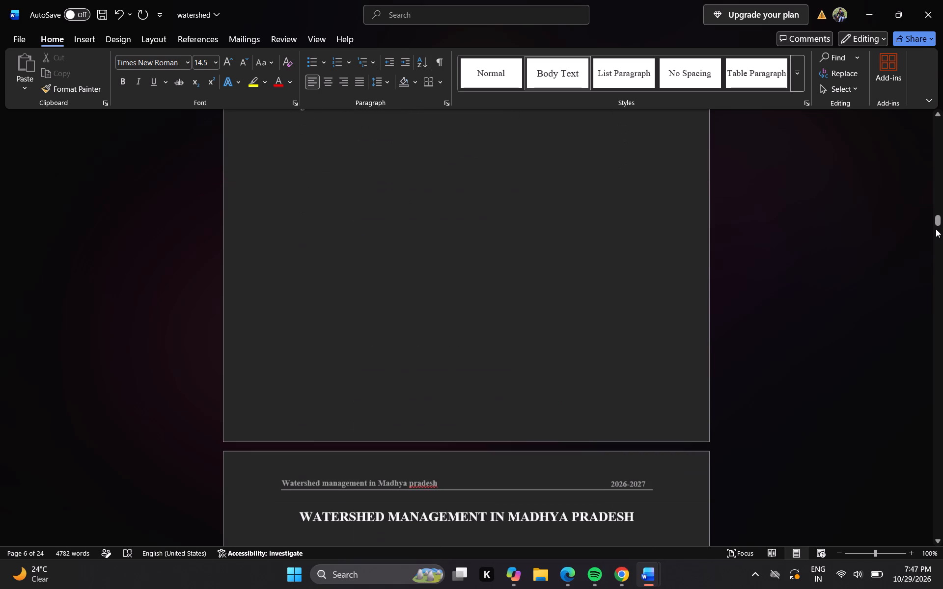
click(932, 258)
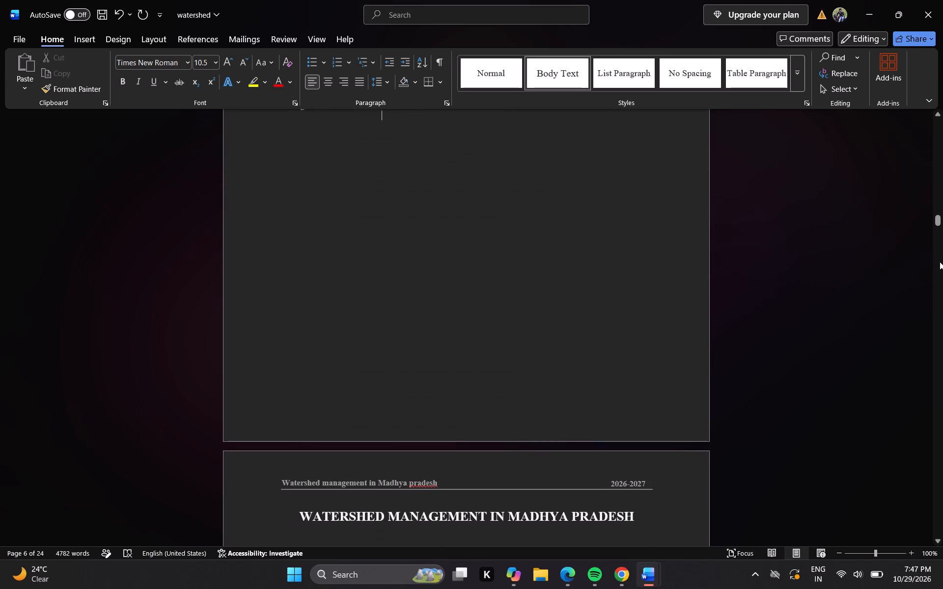
click(940, 262)
click(942, 280)
click(942, 280)
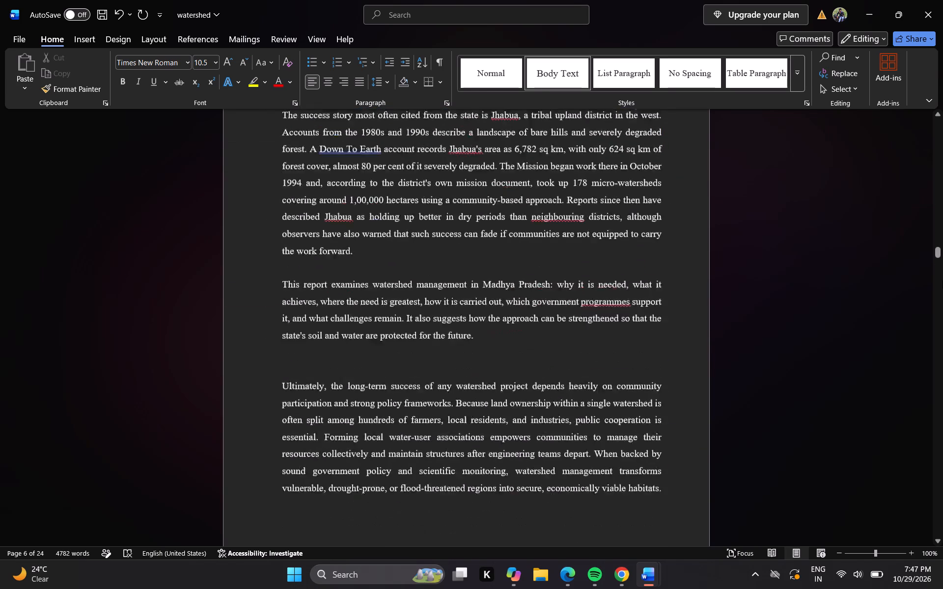
click(942, 280)
double_click(942, 280)
double_click(942, 280)
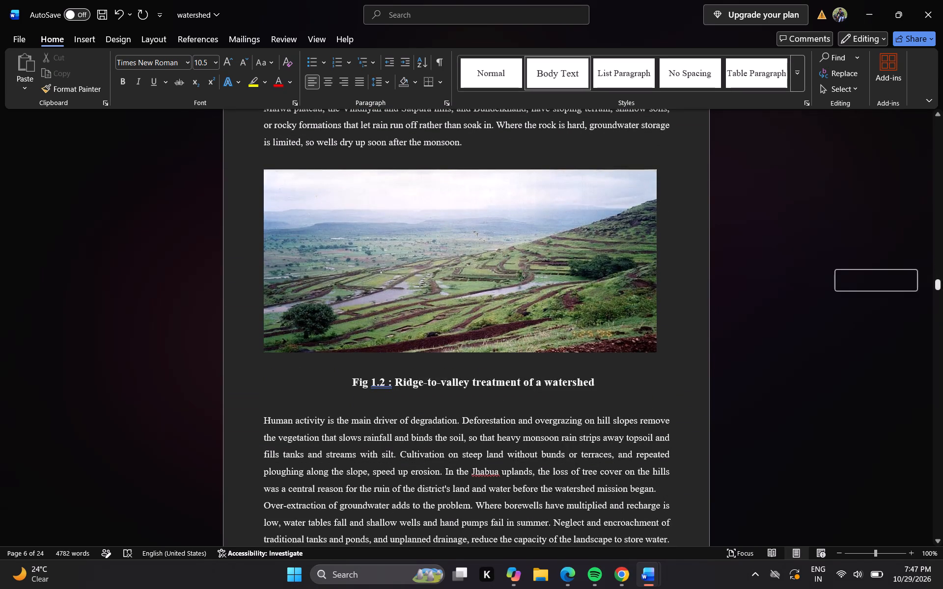
Examine the watershed document's figures, captions and footer page numbers from Fig 1.2 down to the Suggestions section.
click(940, 314)
click(940, 314)
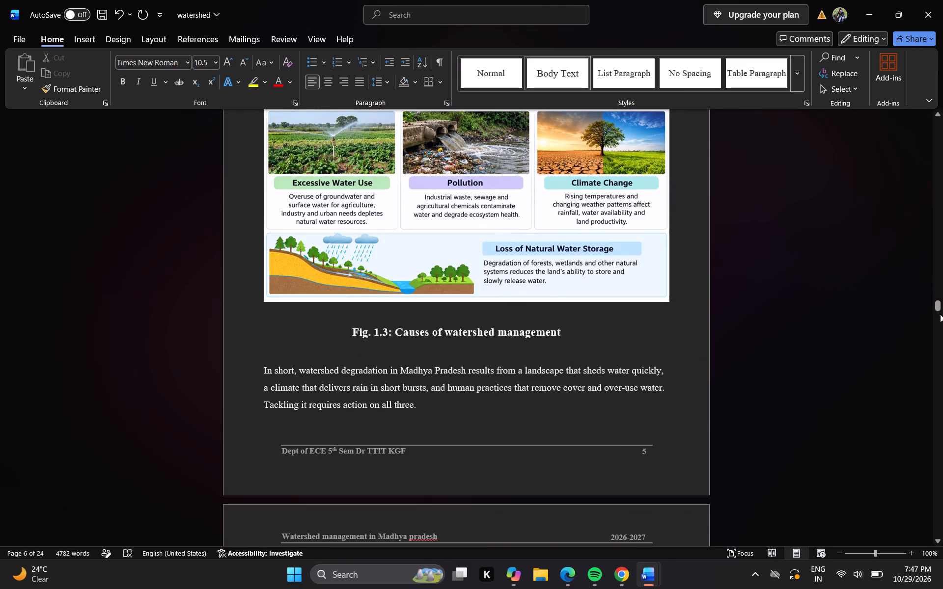
double_click(940, 327)
double_click(941, 342)
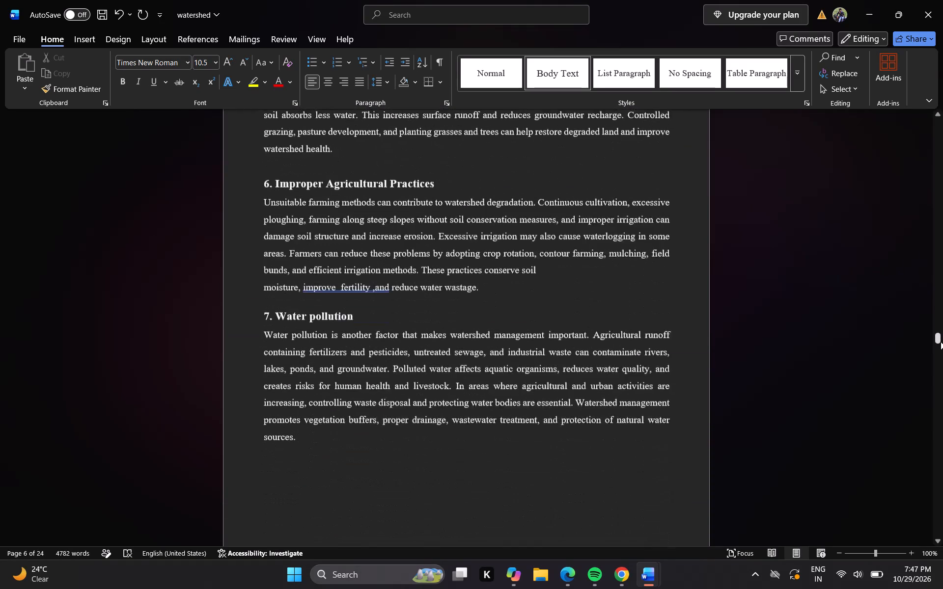
drag(941, 342, 941, 365)
click(941, 381)
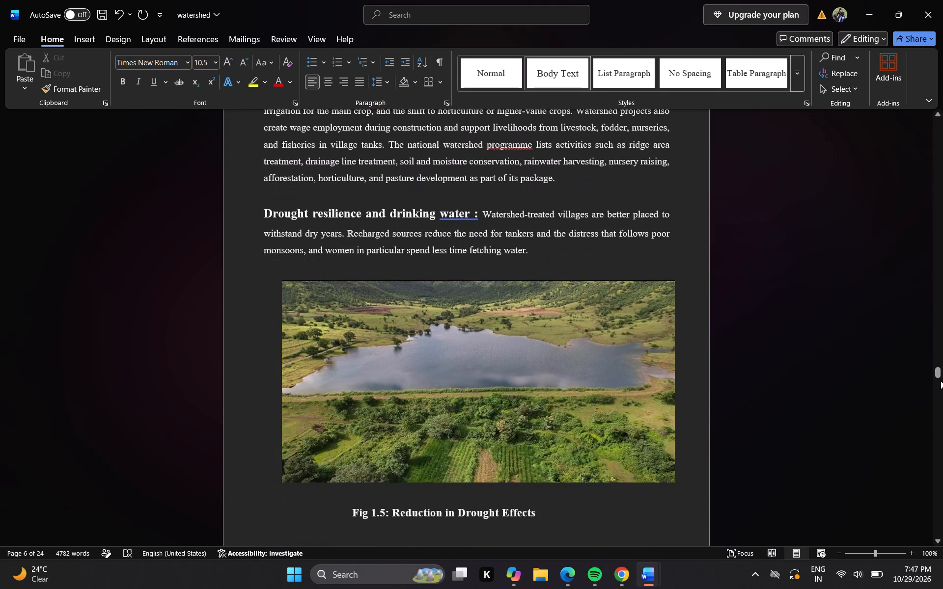
click(939, 399)
click(940, 420)
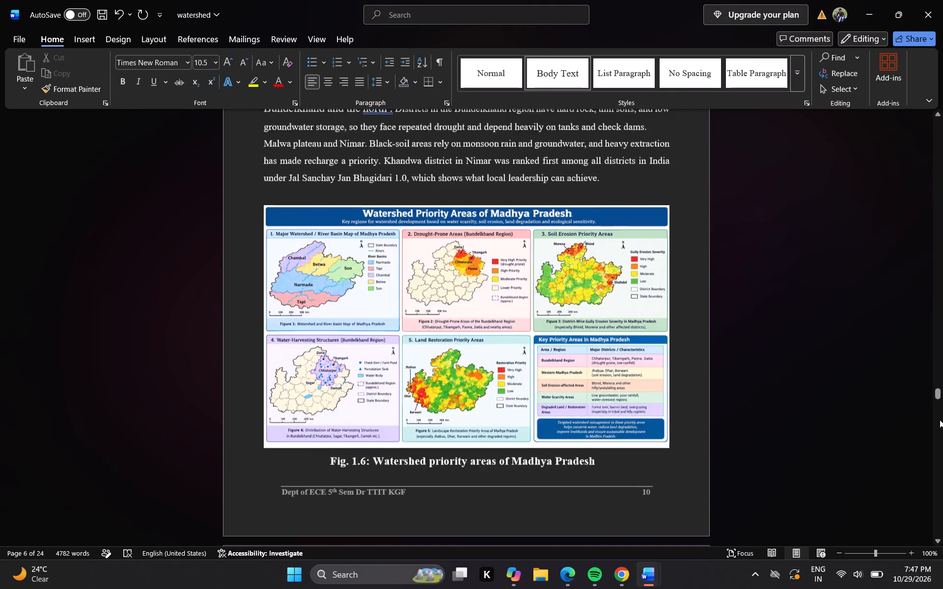
click(941, 434)
click(941, 441)
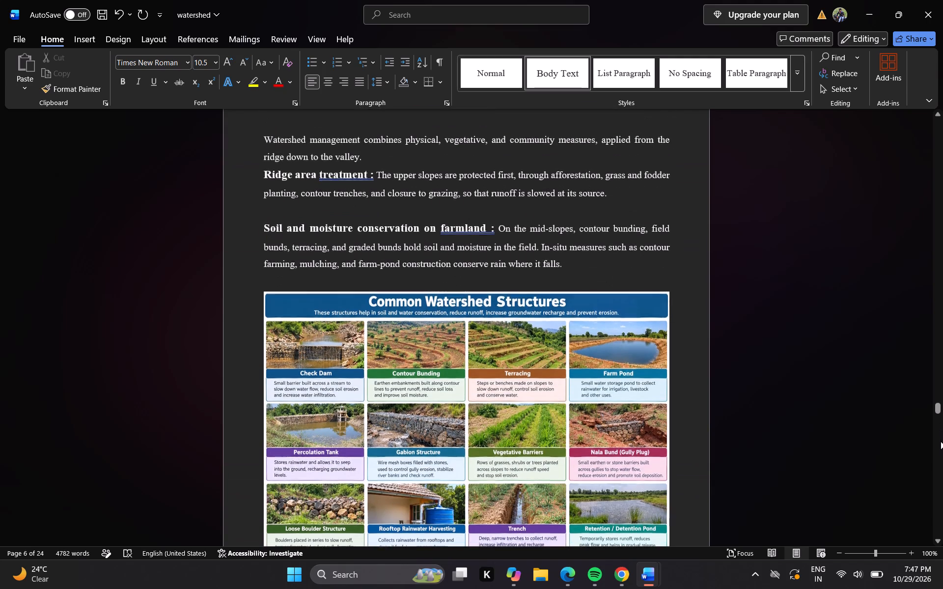
click(941, 451)
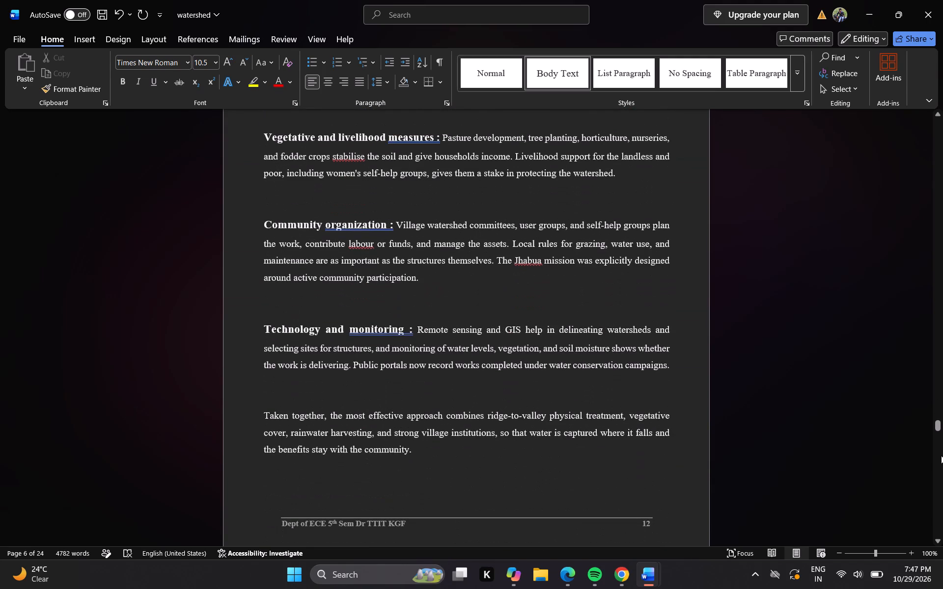
click(941, 461)
click(941, 470)
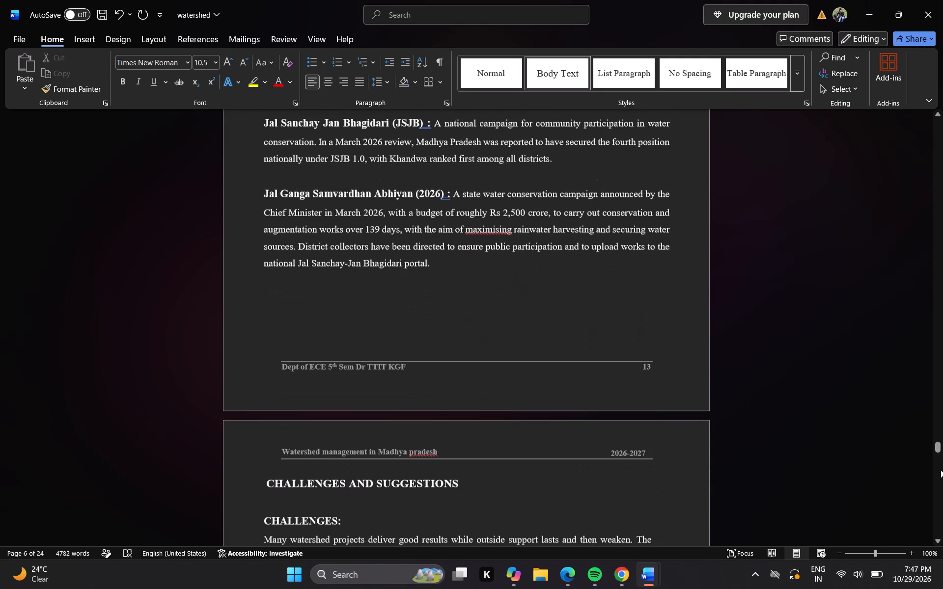
click(941, 481)
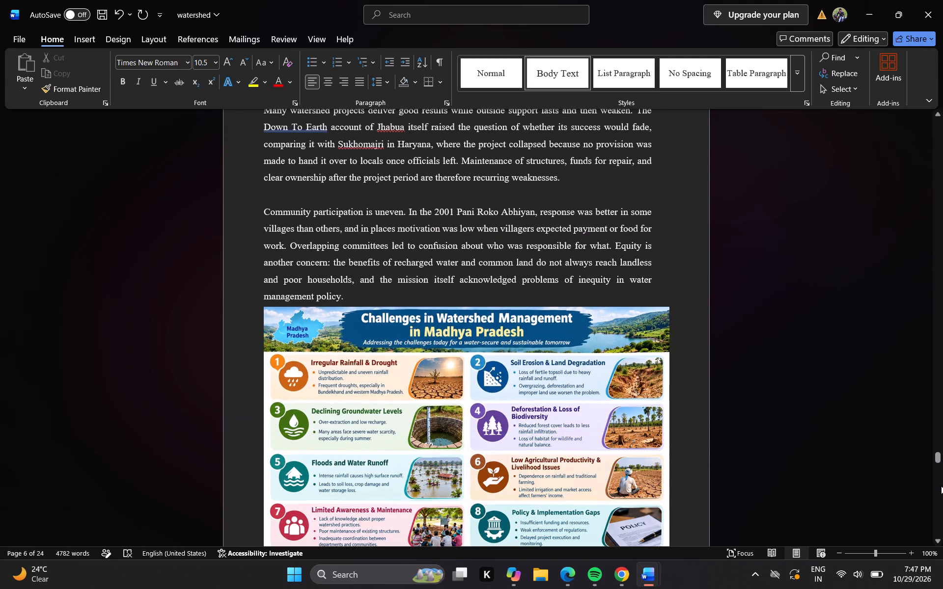
click(941, 490)
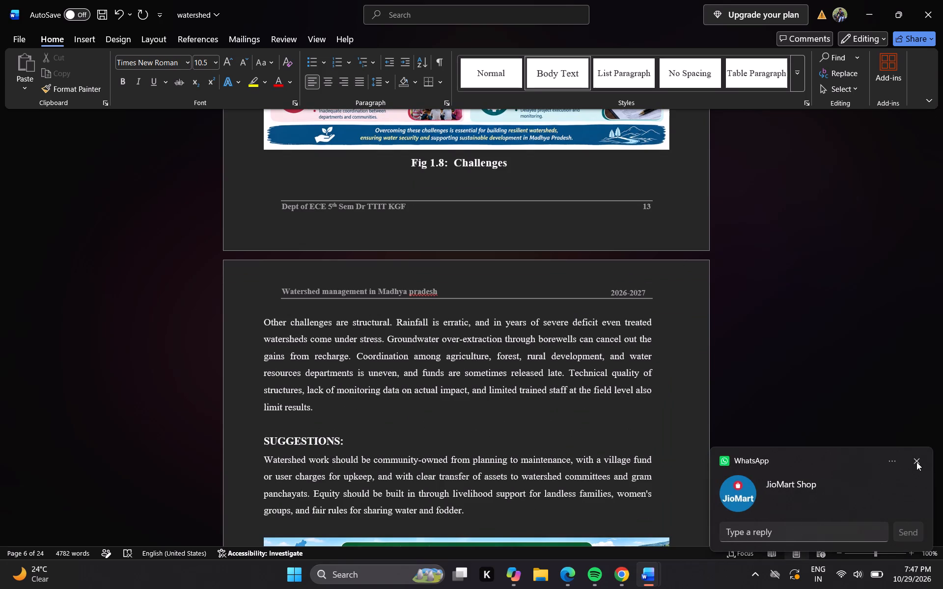
click(916, 462)
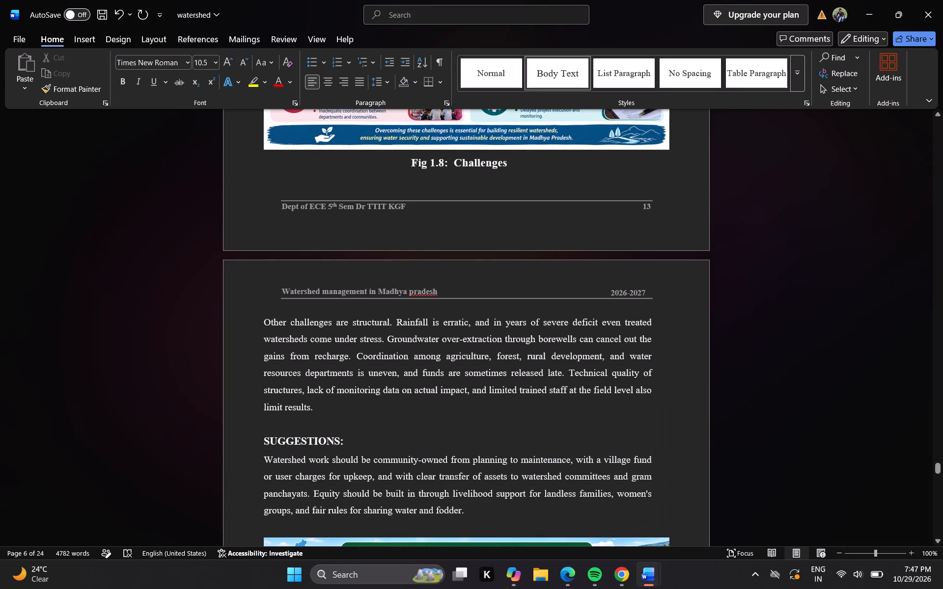
Export the watershed document as a PDF named watershed in the Downloads folder.
click(19, 36)
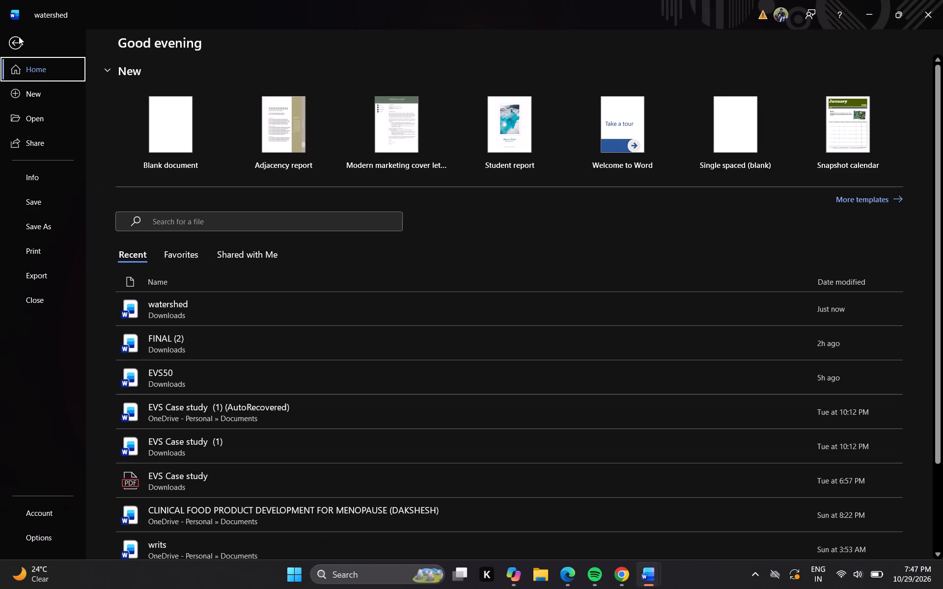
click(45, 272)
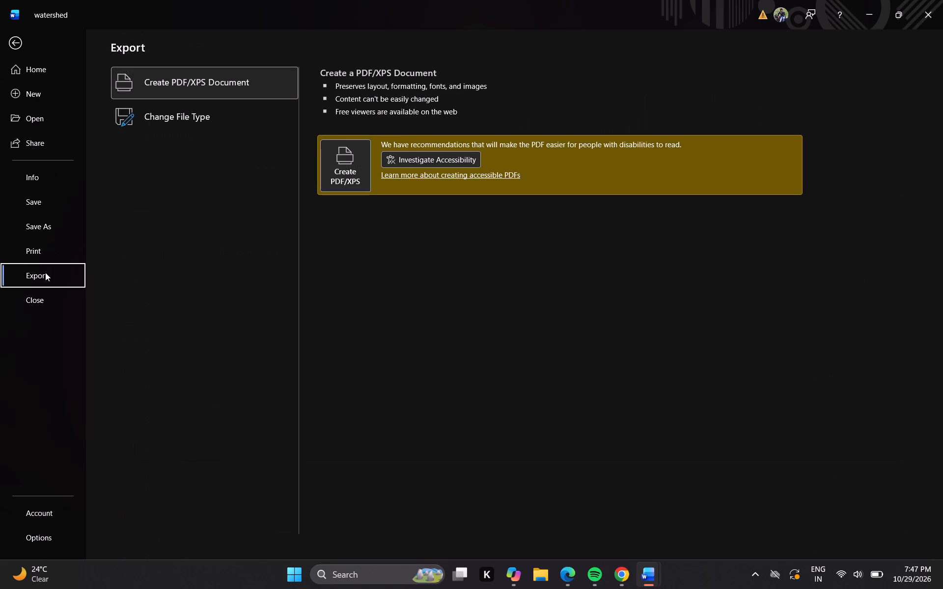
click(332, 163)
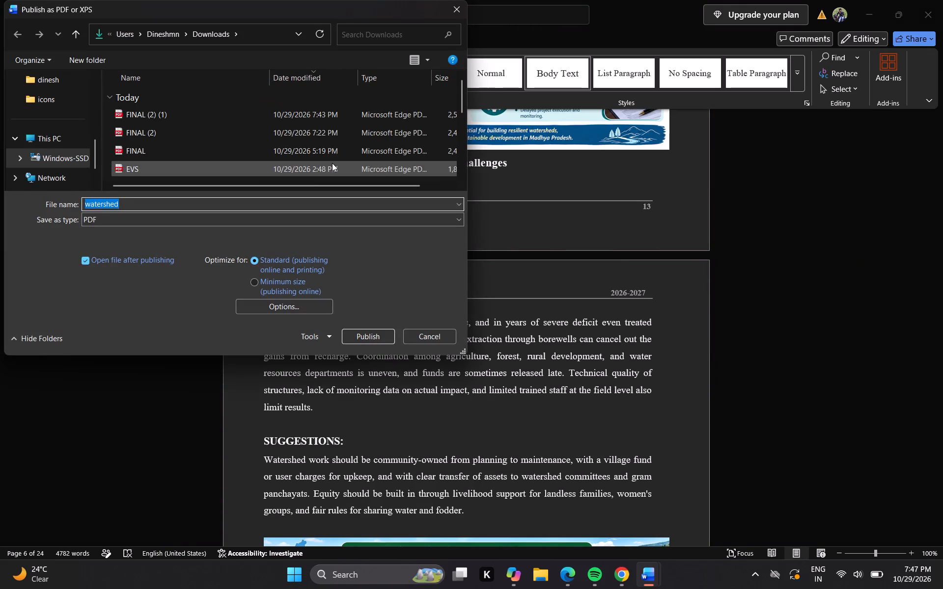
Publish the document as a PDF named watershed management in the Downloads folder.
key(BackSpace)
key(q)
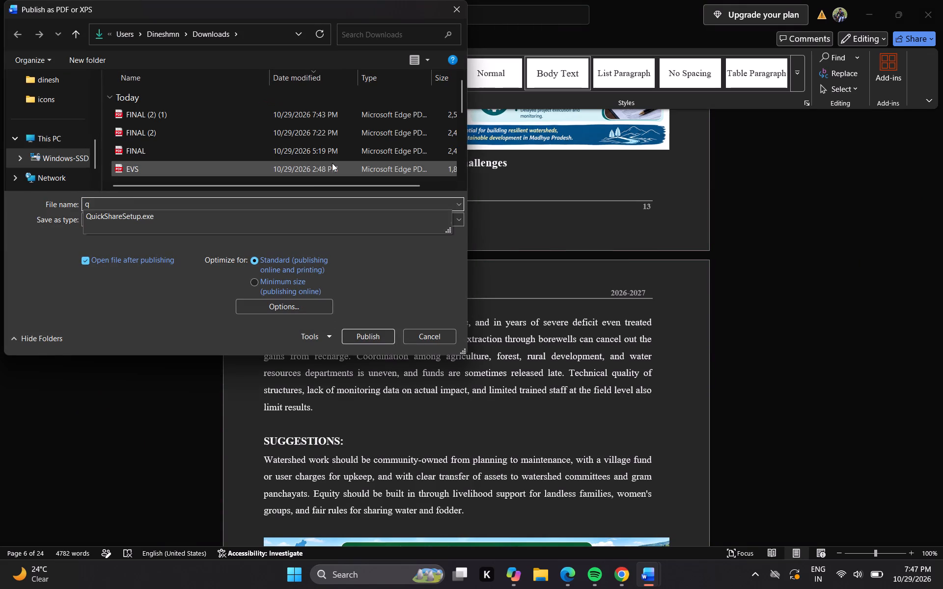
key(BackSpace)
text(watershed)
key(space)
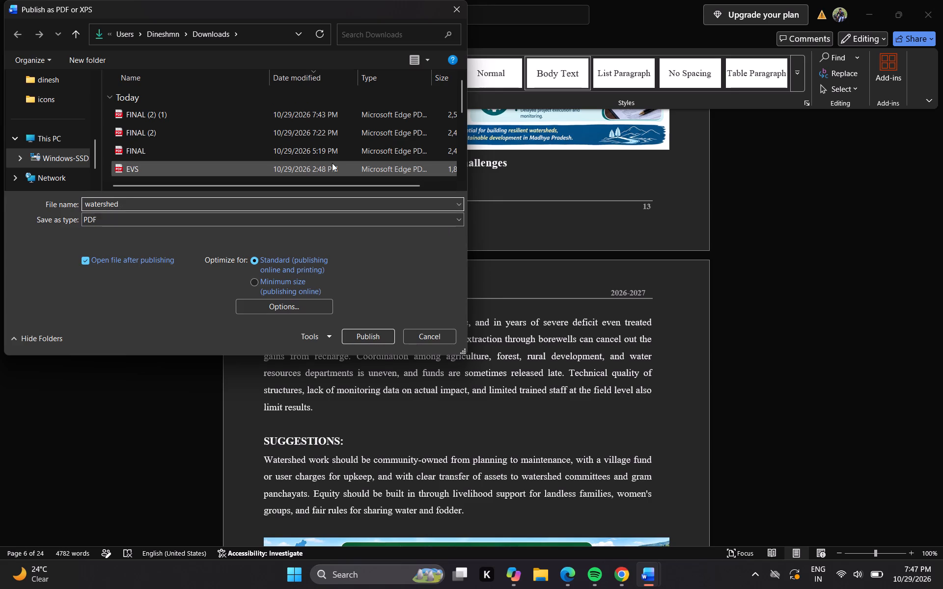
text(mana)
text(gement)
key(Return)
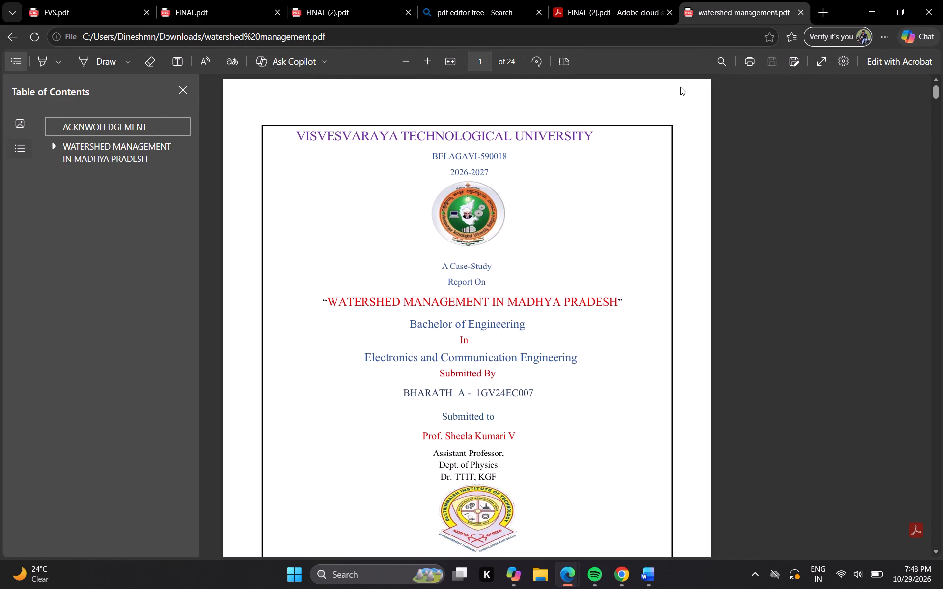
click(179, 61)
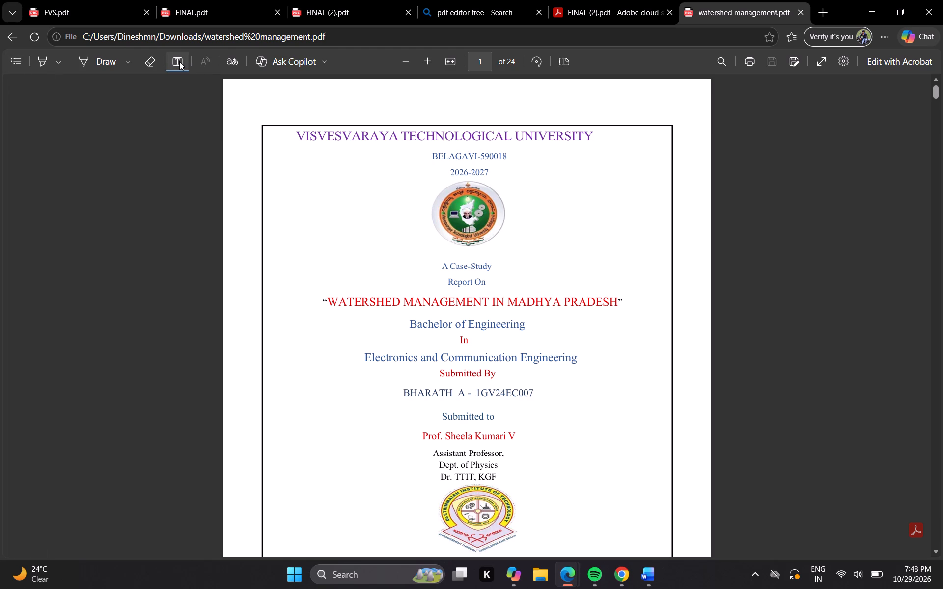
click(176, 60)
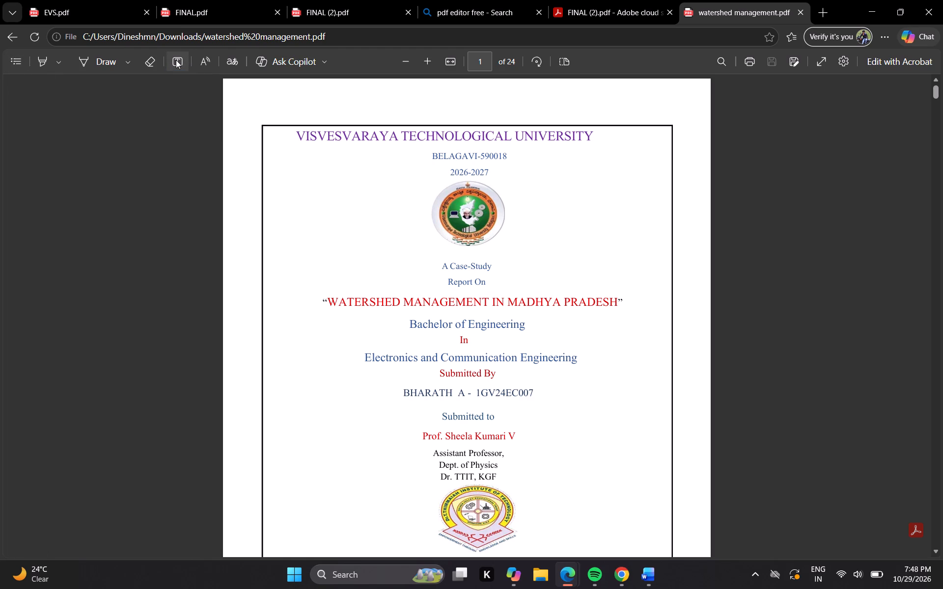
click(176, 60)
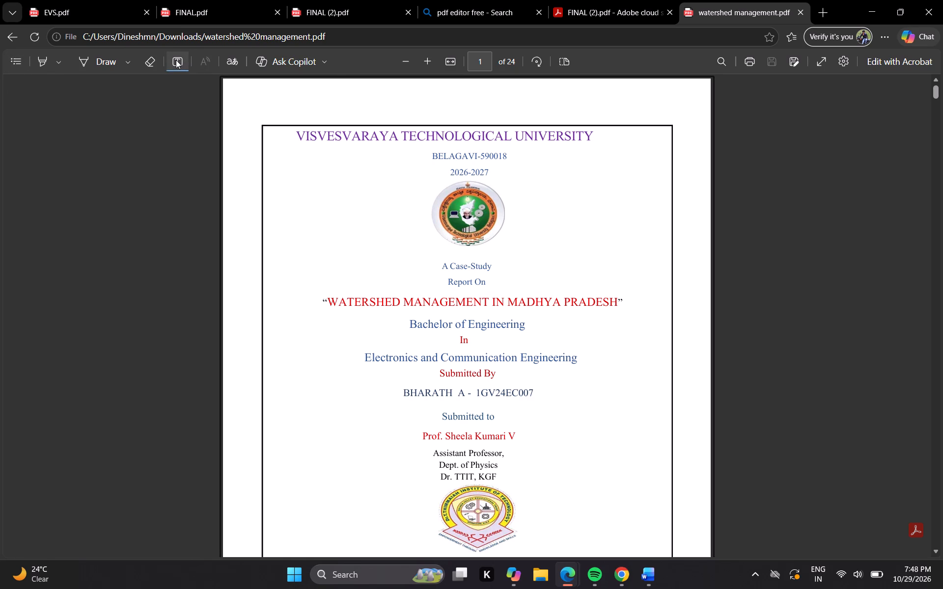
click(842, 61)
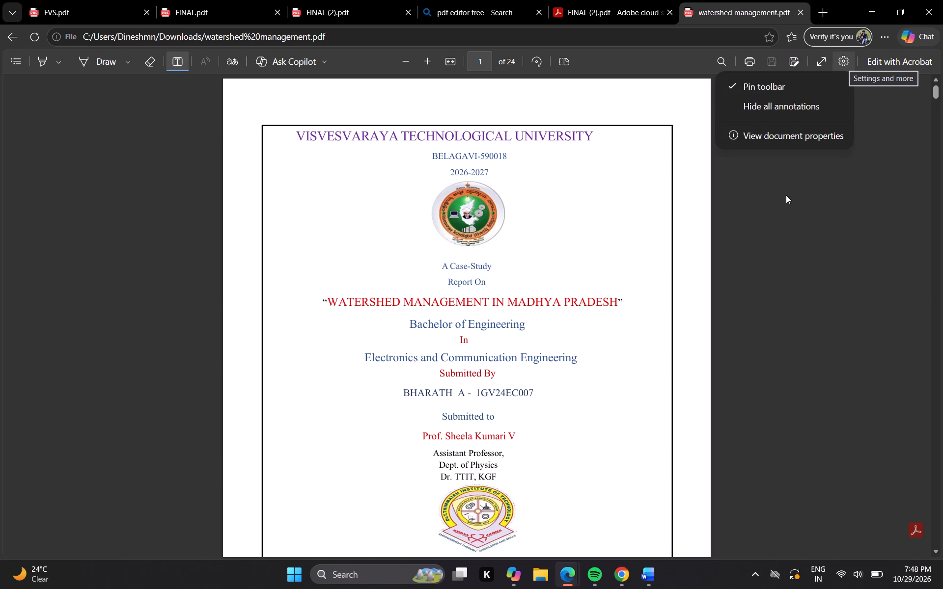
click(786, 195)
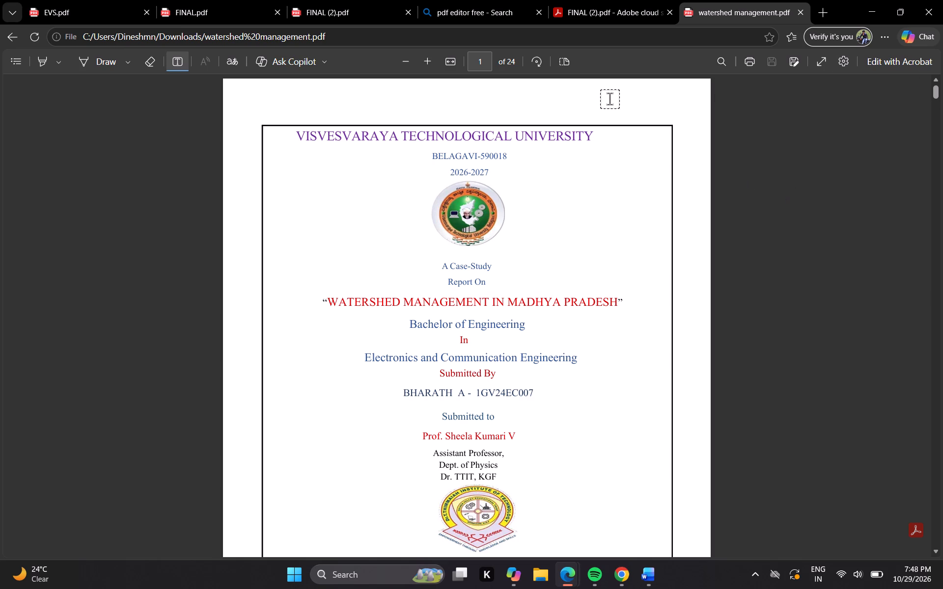
Open Adobe Acrobat's free online PDF editor from the search results and upload the watershed management PDF from Downloads.
click(471, 11)
click(333, 205)
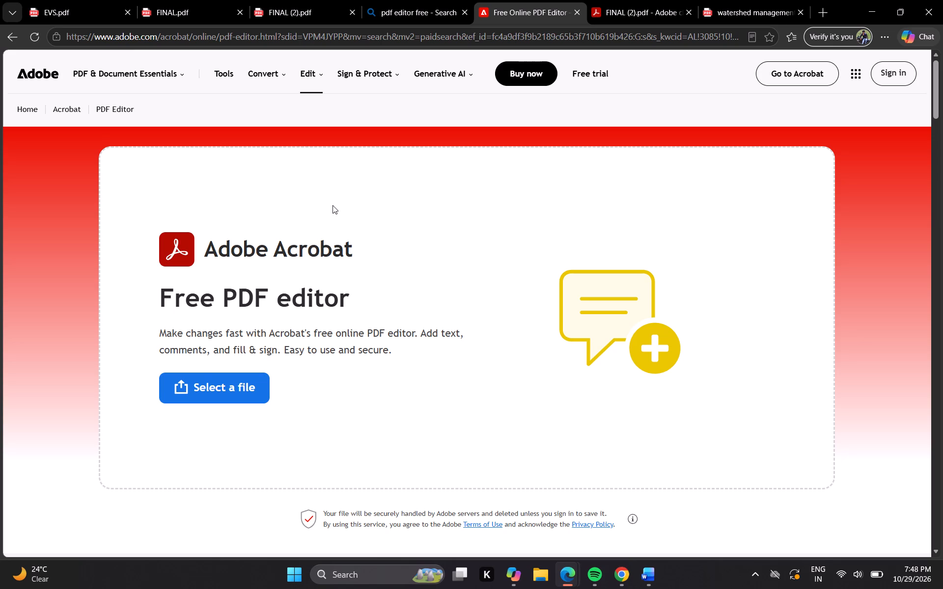
click(202, 393)
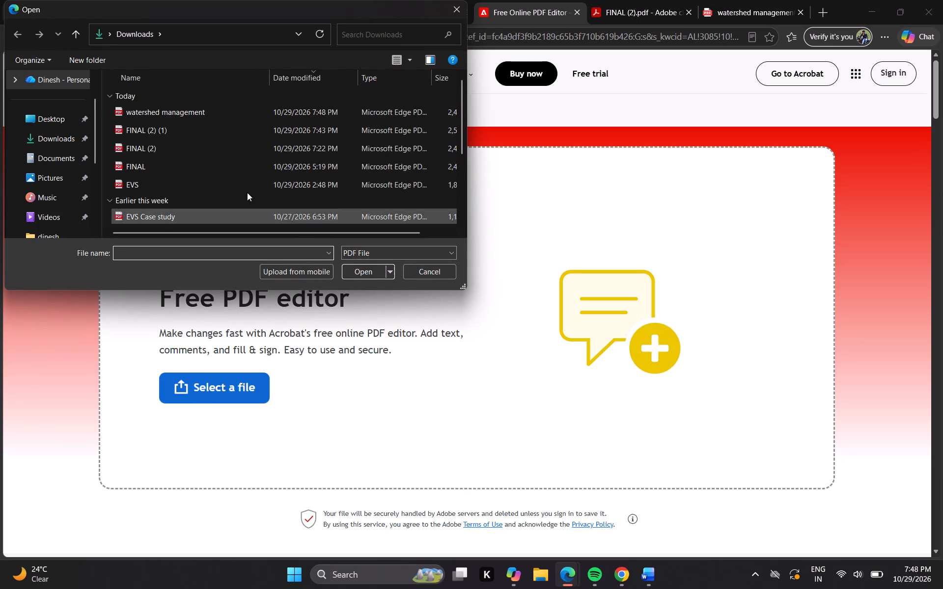
click(213, 109)
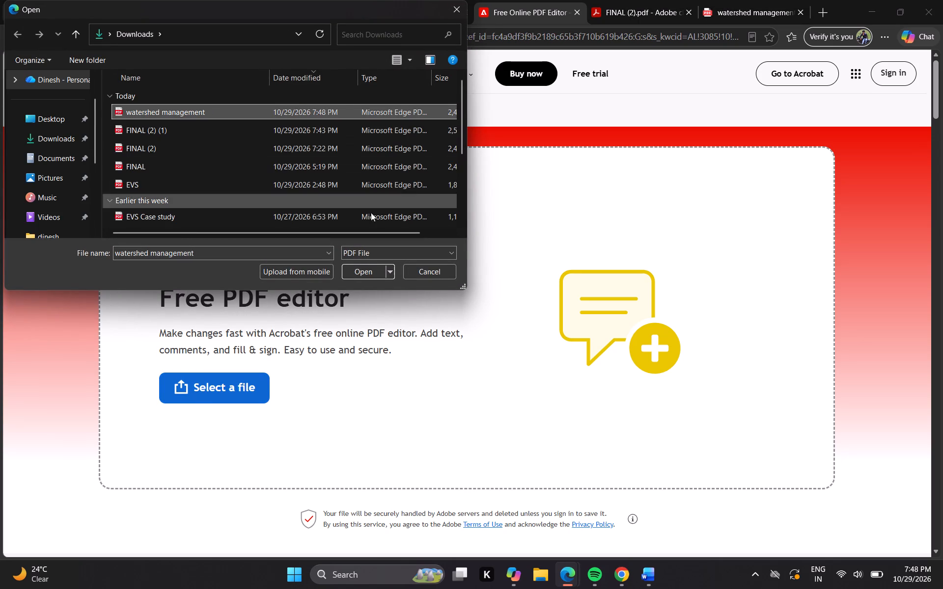
click(362, 271)
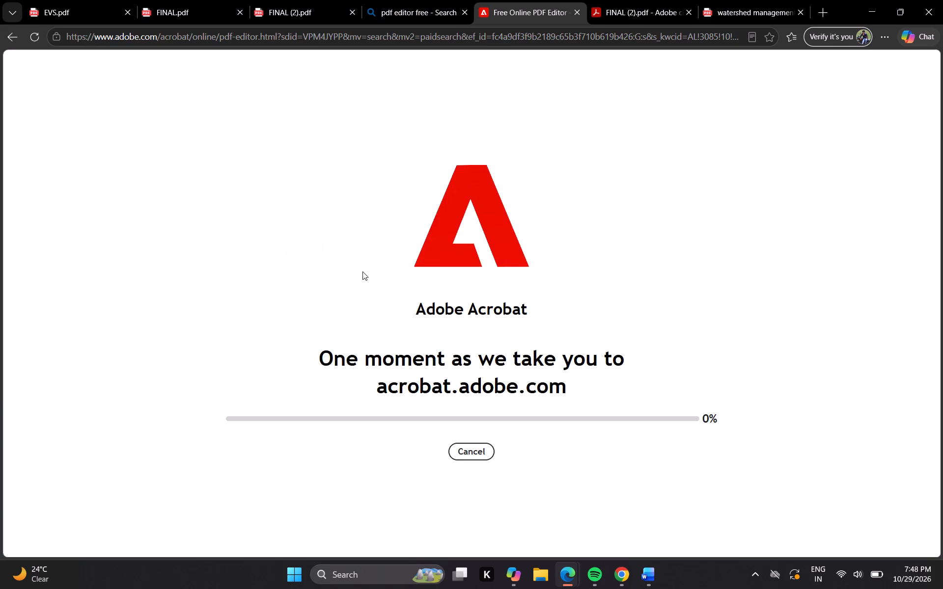
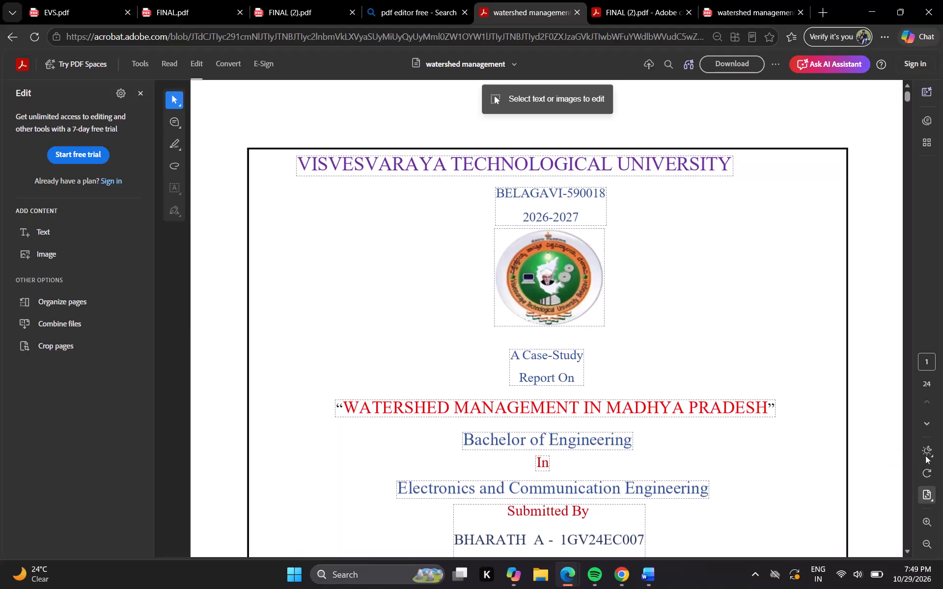
Select the footer page number on the Introduction page and allow Acrobat to use the computer's local fonts.
click(926, 419)
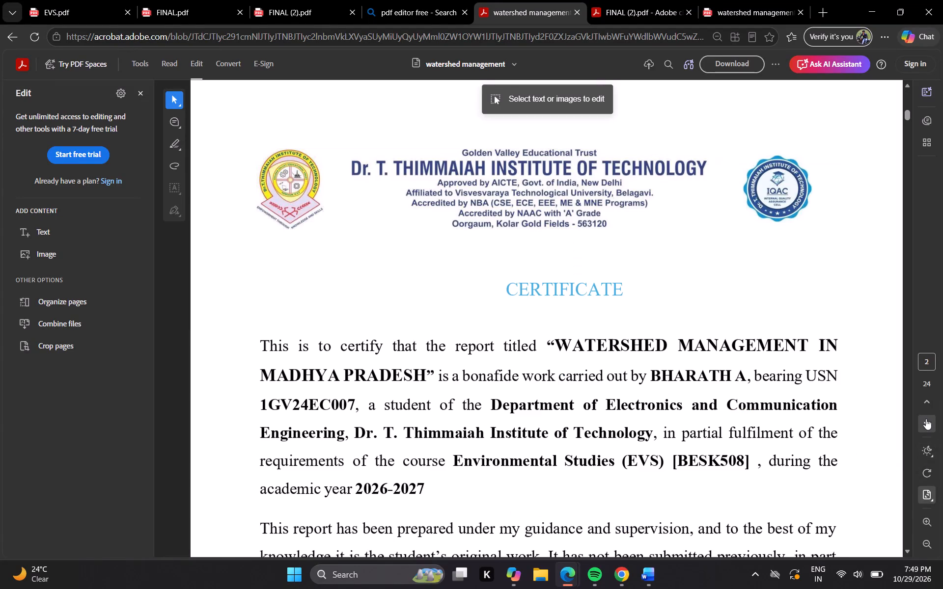
click(909, 465)
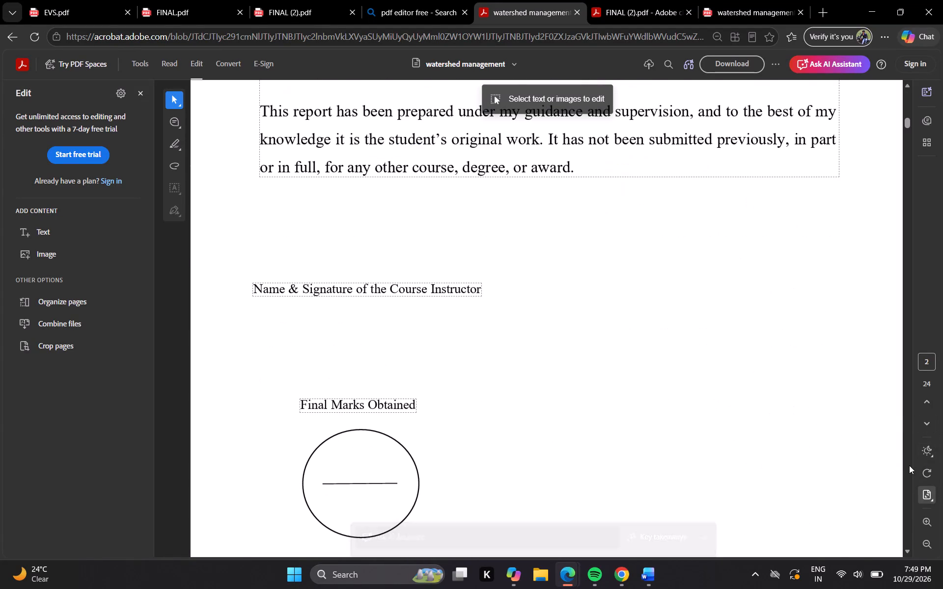
click(909, 465)
click(909, 465)
click(909, 465)
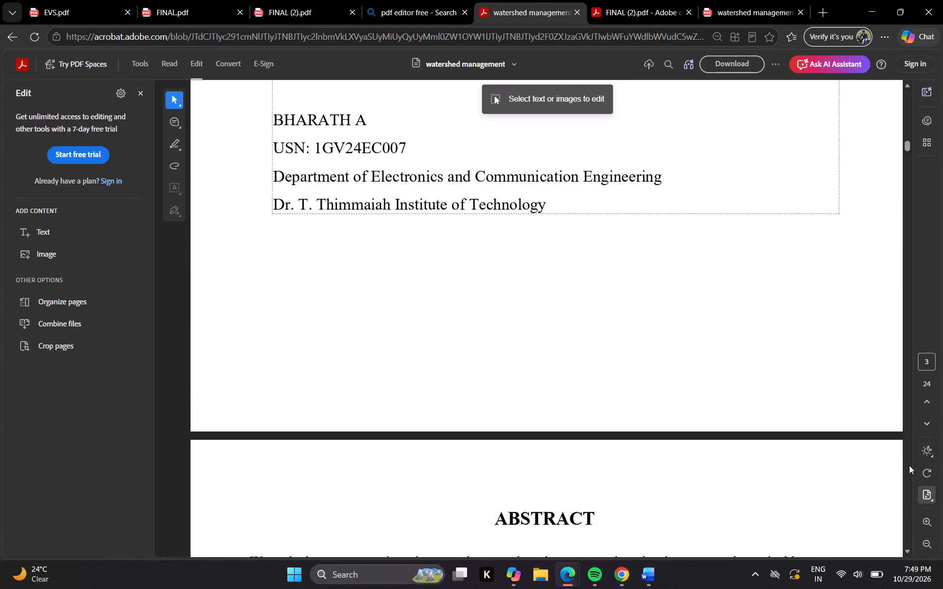
click(909, 465)
triple_click(909, 465)
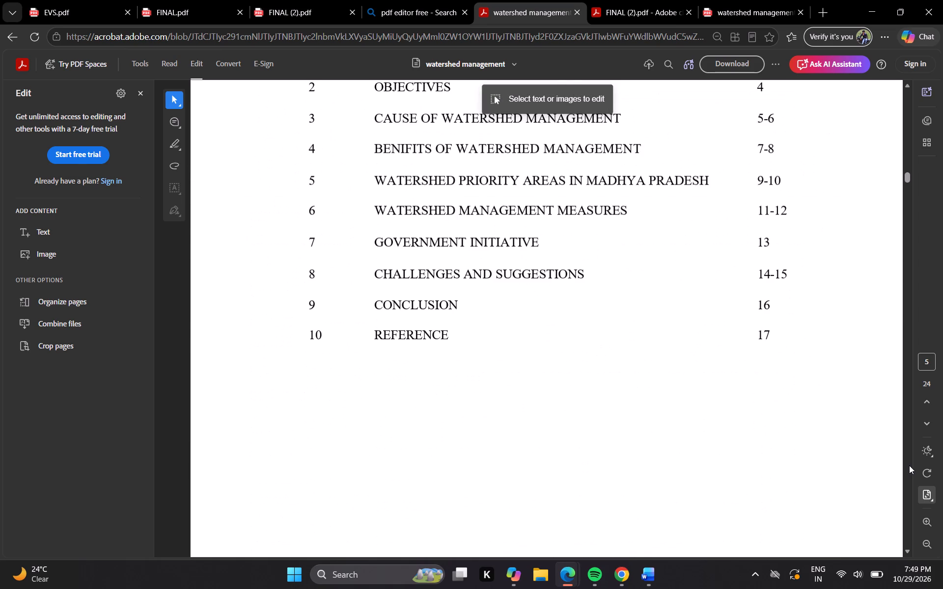
click(909, 465)
click(909, 465)
click(909, 465)
click(909, 465)
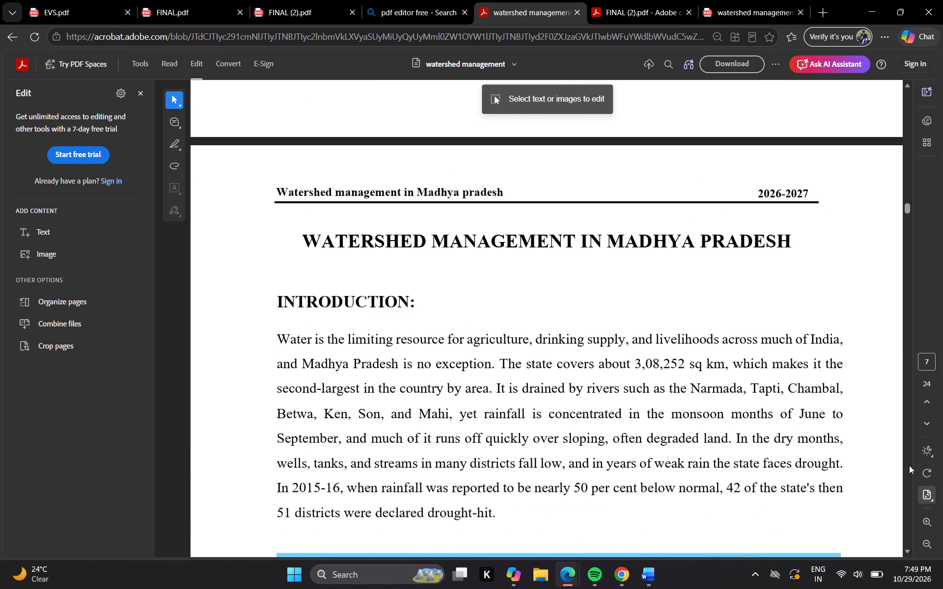
click(909, 465)
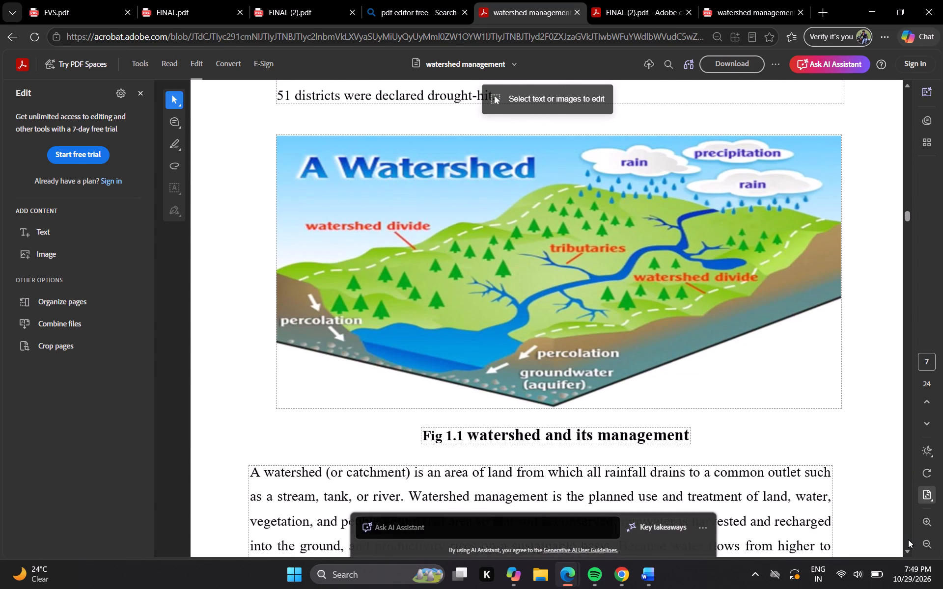
click(907, 545)
click(907, 545)
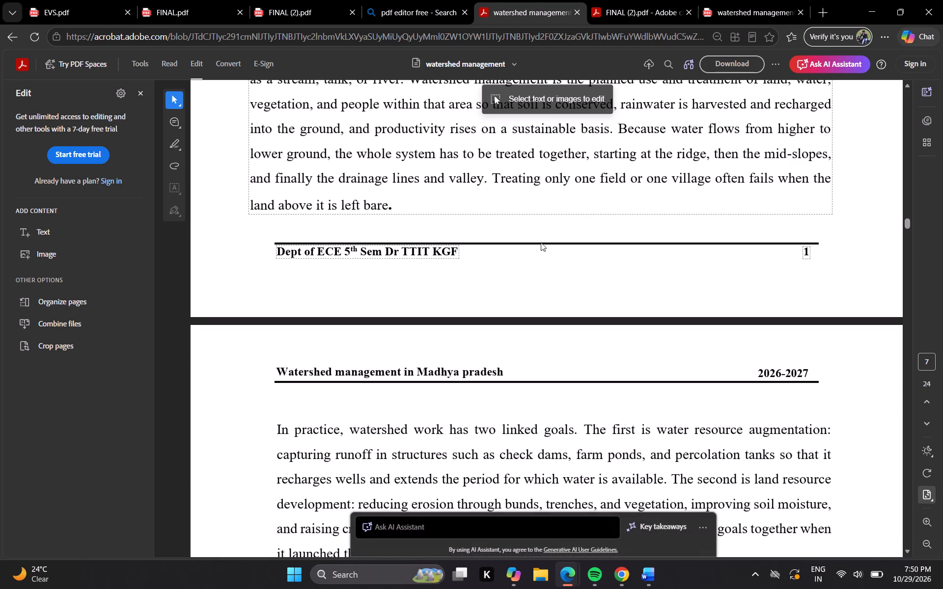
click(808, 252)
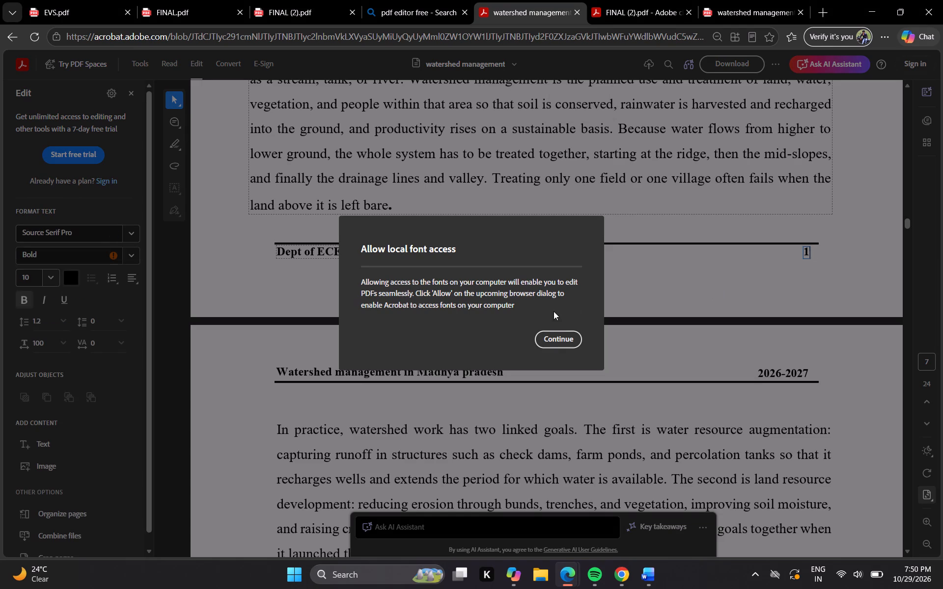
click(557, 337)
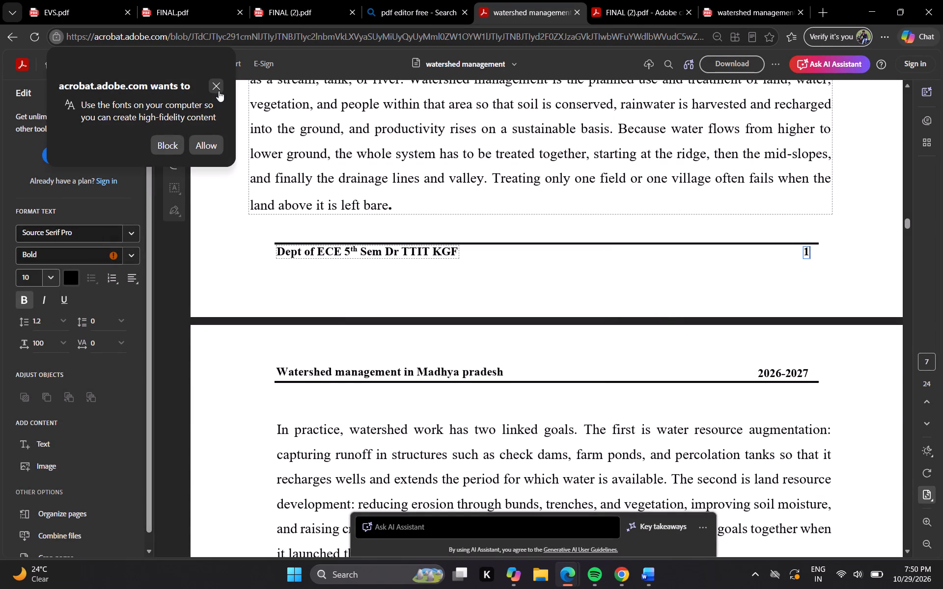
click(209, 142)
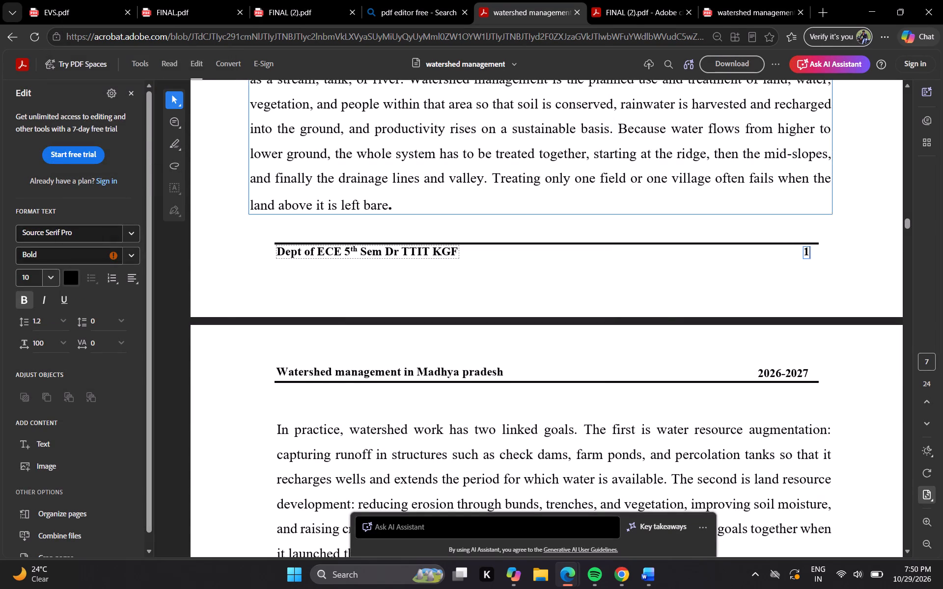
Replace the footer page number on the Introduction page with a newly entered 1.
click(807, 250)
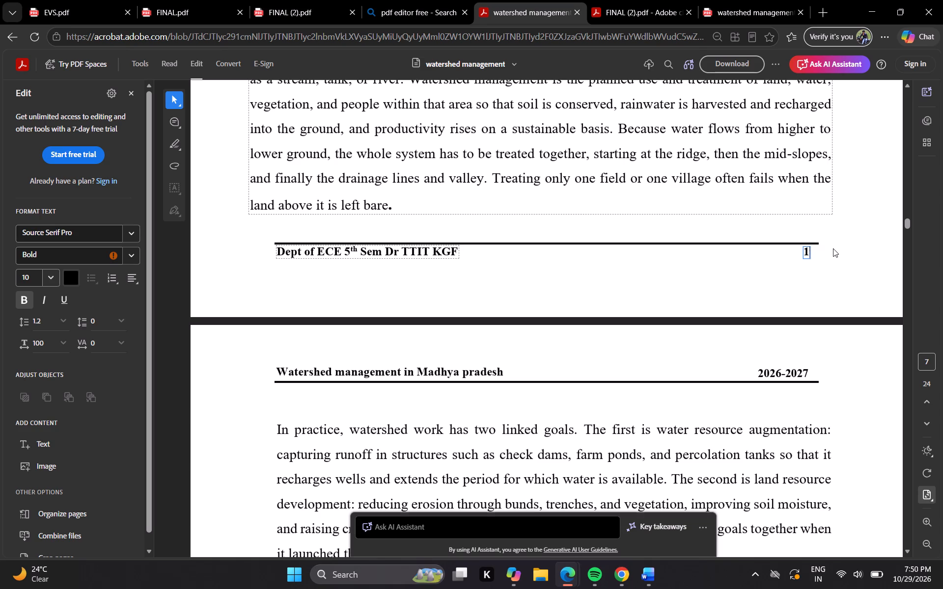
key(BackSpace)
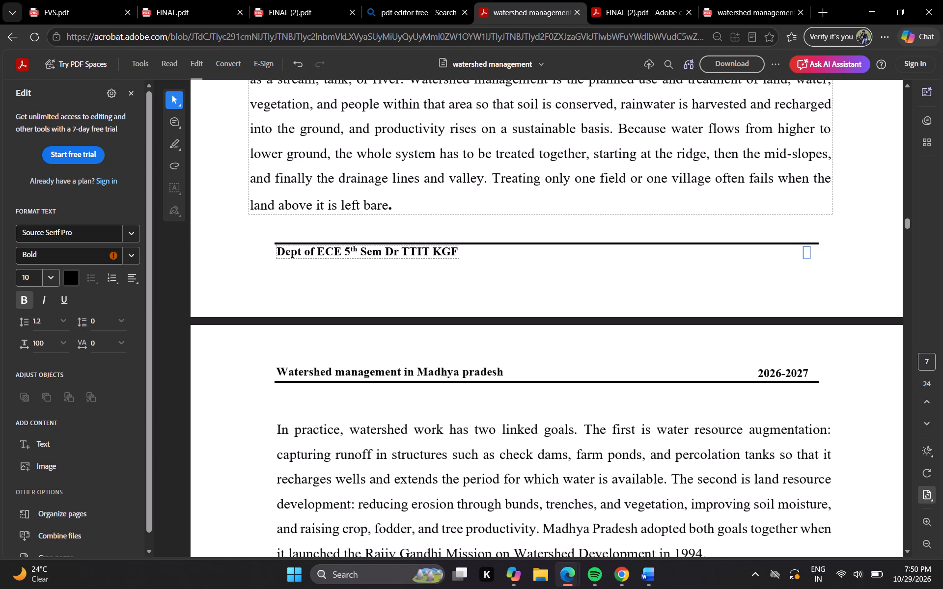
key(1)
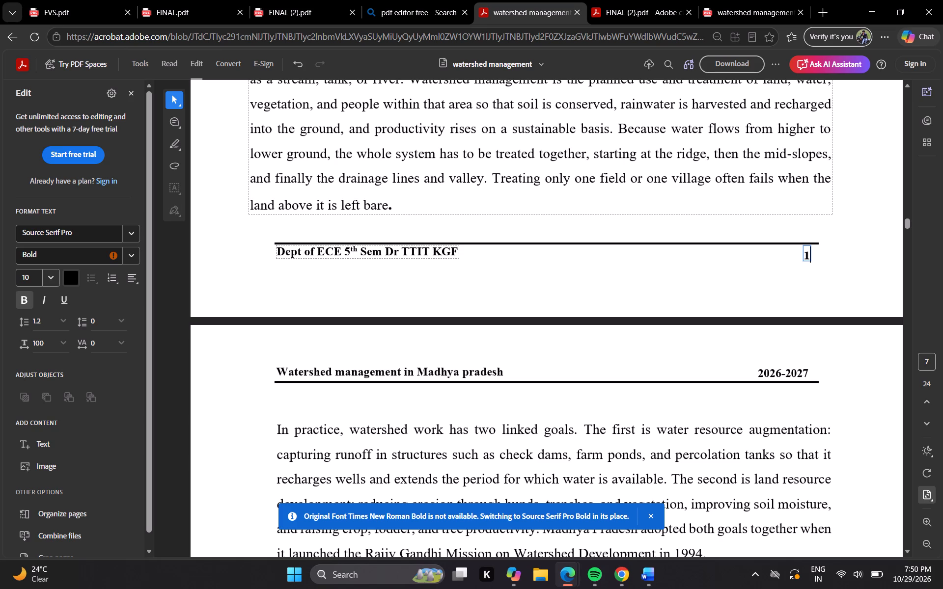
Replace the footer page number on the page just before OBJECTIVES with a newly entered 2.
click(926, 417)
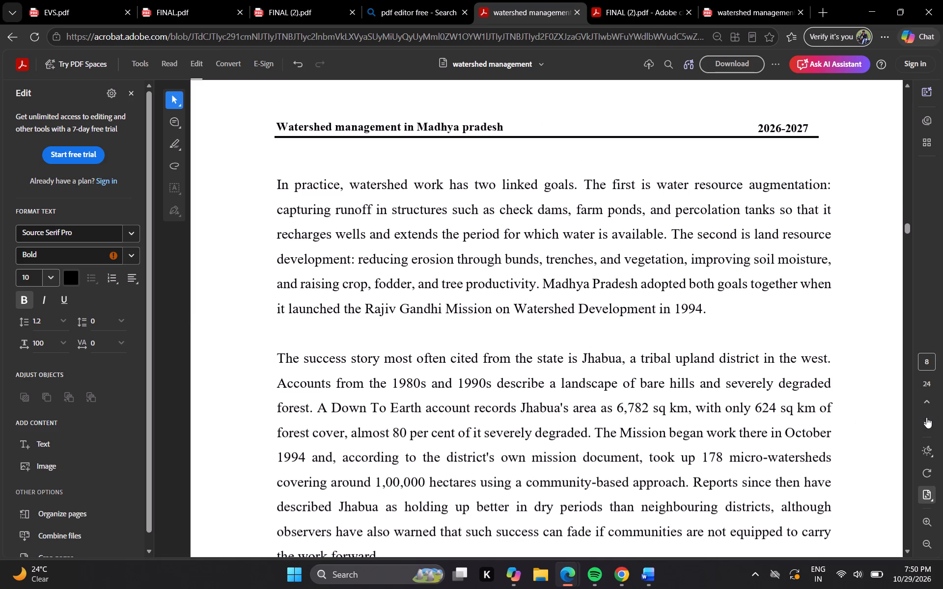
click(905, 413)
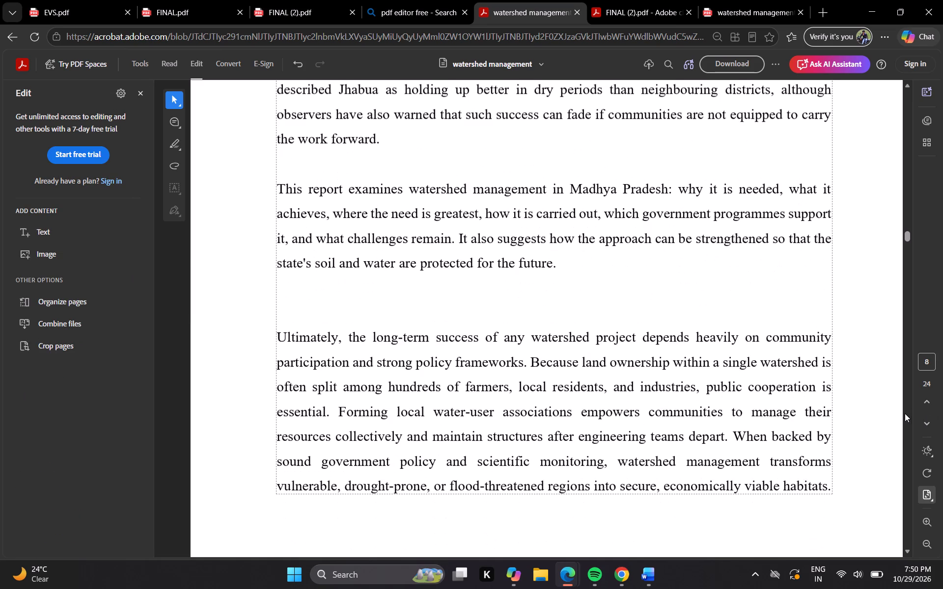
click(905, 413)
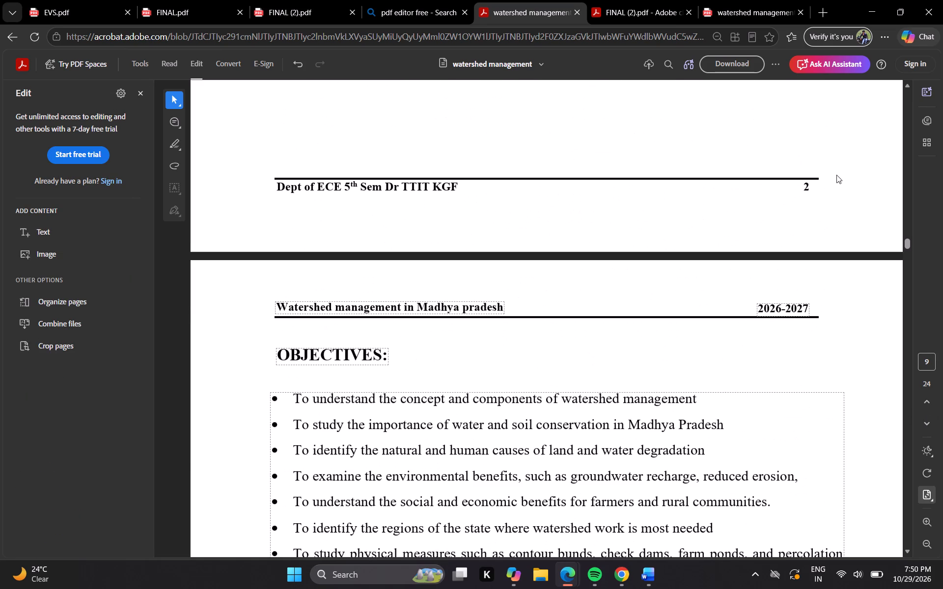
click(806, 186)
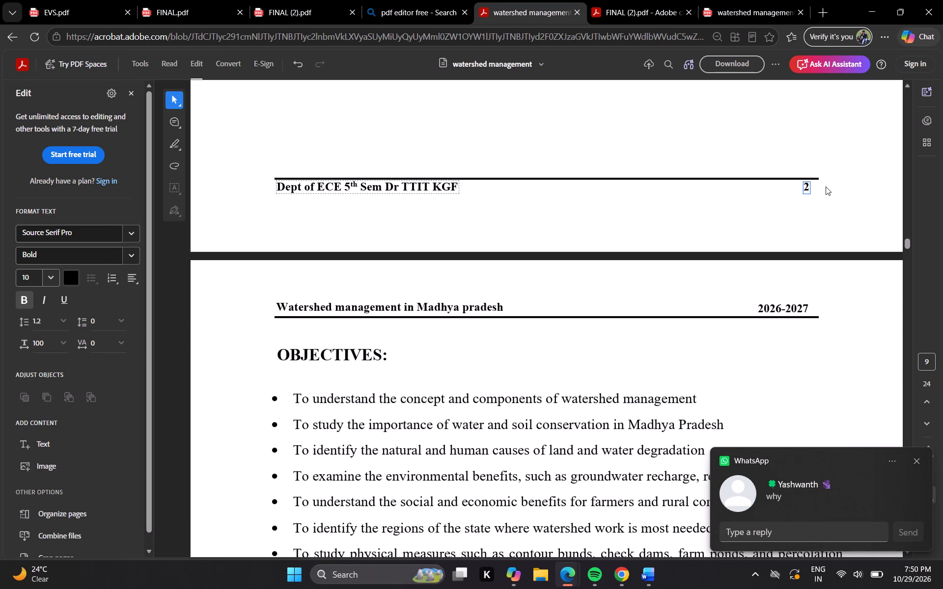
key(Right)
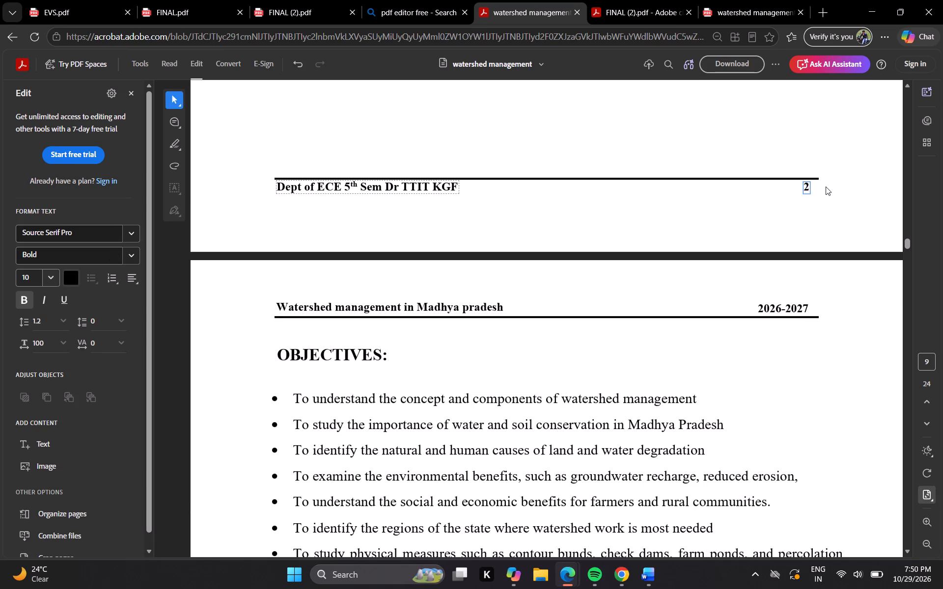
key(BackSpace)
key(2)
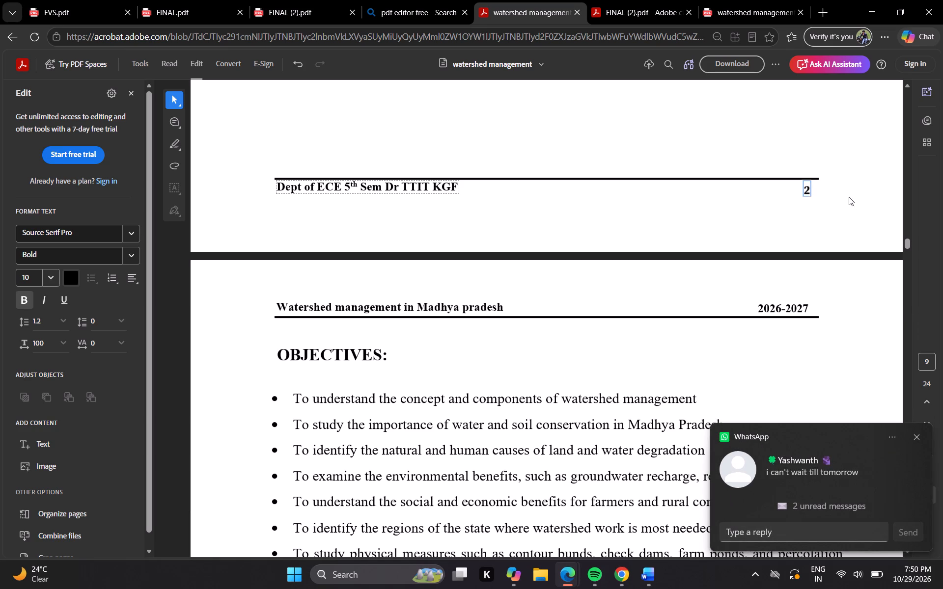
click(786, 192)
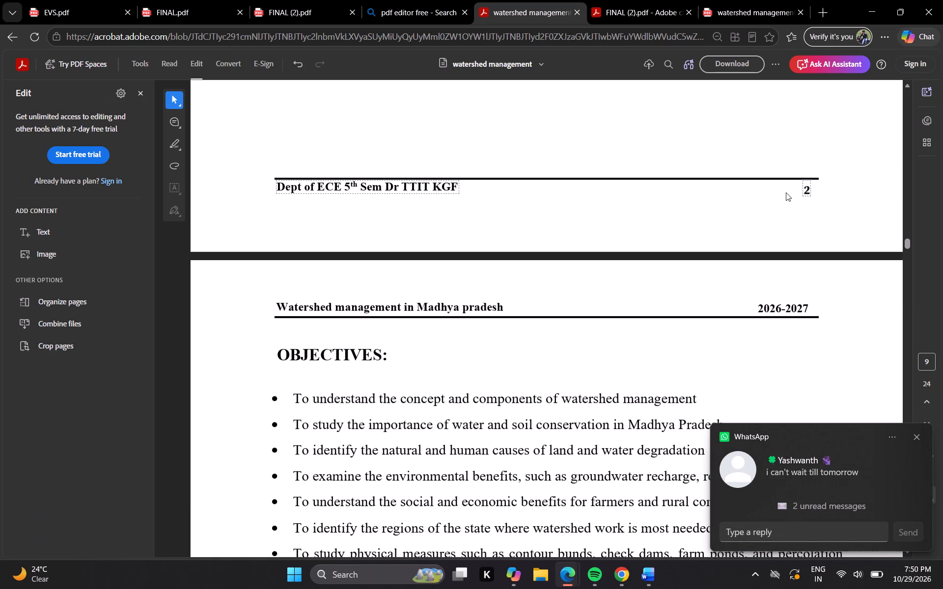
Replace the footer page number on the OBJECTIVES page with a newly entered 3 followed by a line break.
click(908, 277)
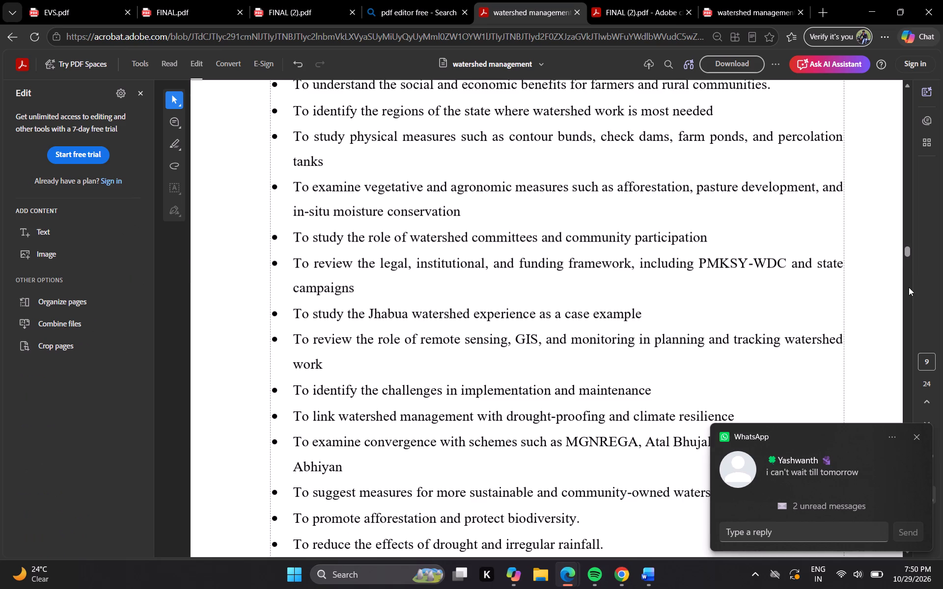
click(908, 283)
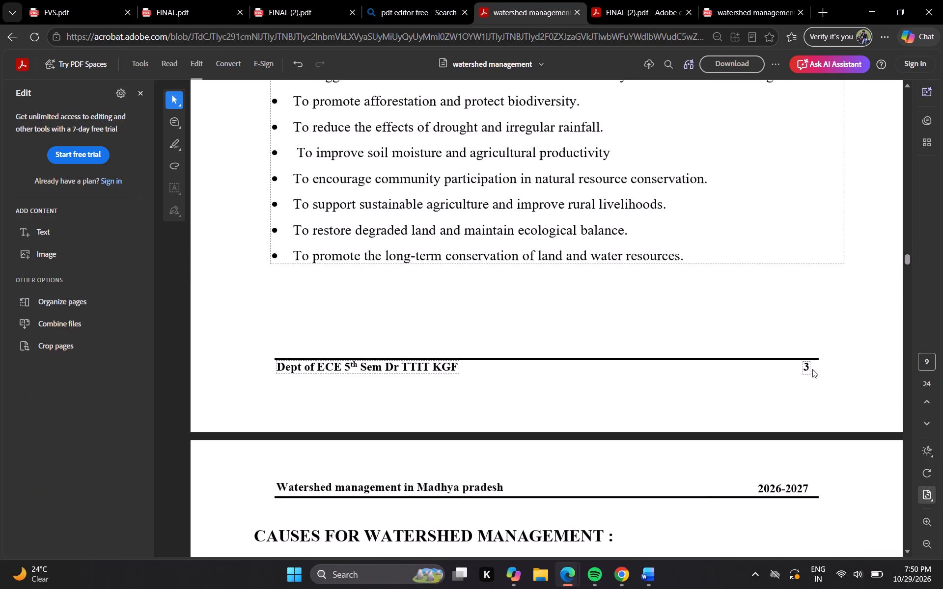
click(809, 365)
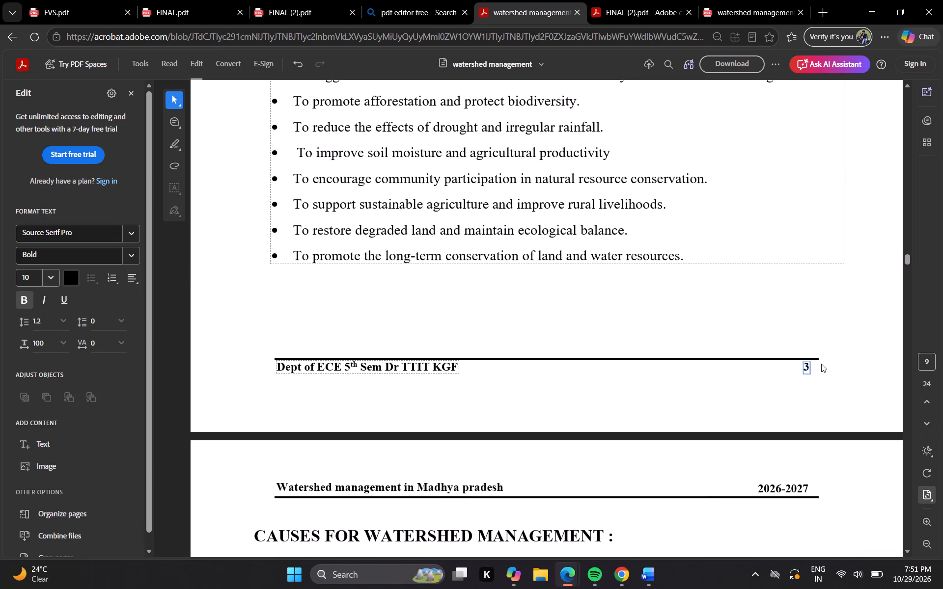
key(BackSpace)
key(3)
key(Return)
click(845, 319)
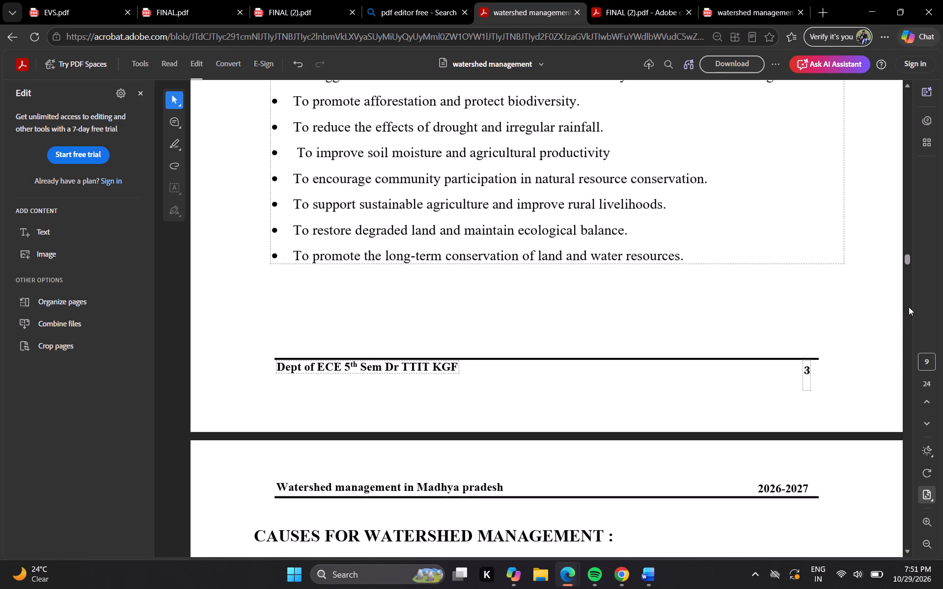
Replace the footer page number on the page containing Fig 1.2 with a newly entered 4.
click(909, 306)
click(909, 306)
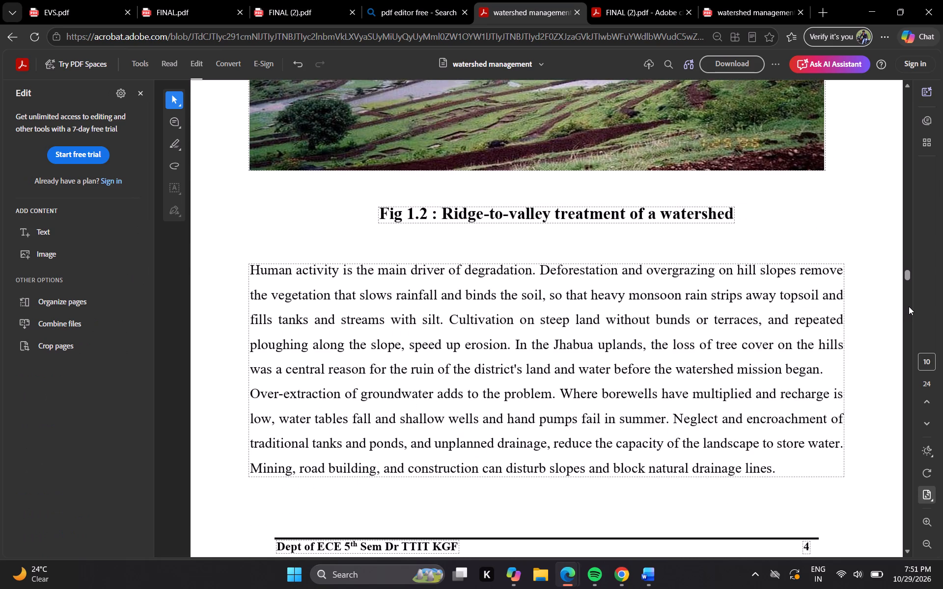
click(909, 306)
click(804, 131)
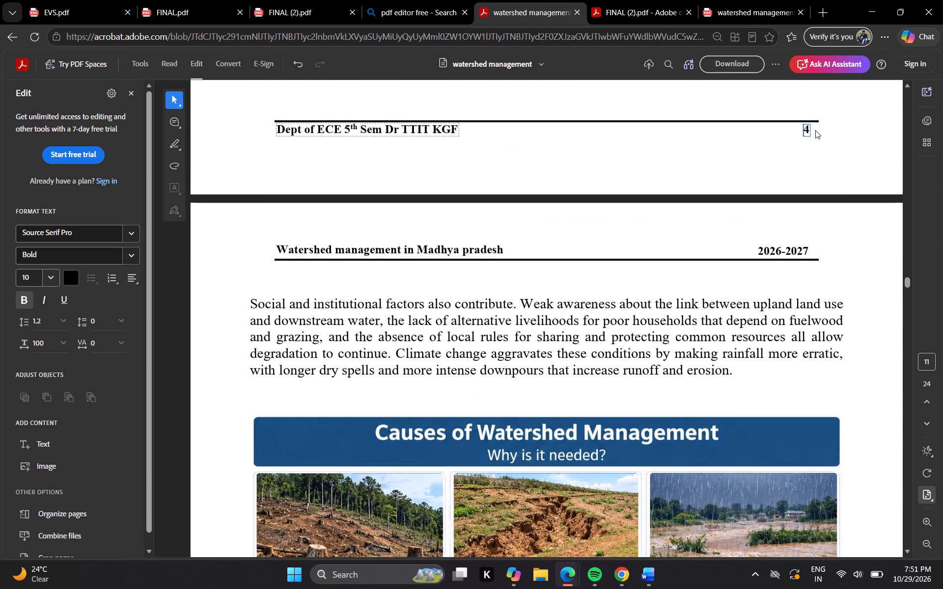
key(Right)
key(BackSpace)
key(4)
click(777, 149)
Replace the footer page number on the page containing Fig. 1.3 with a newly entered 5.
click(906, 297)
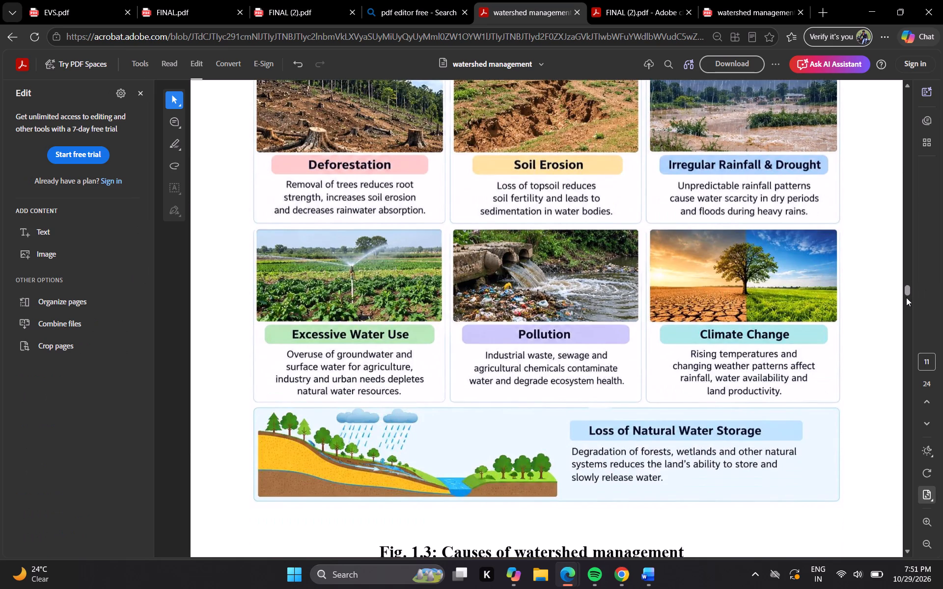
click(907, 304)
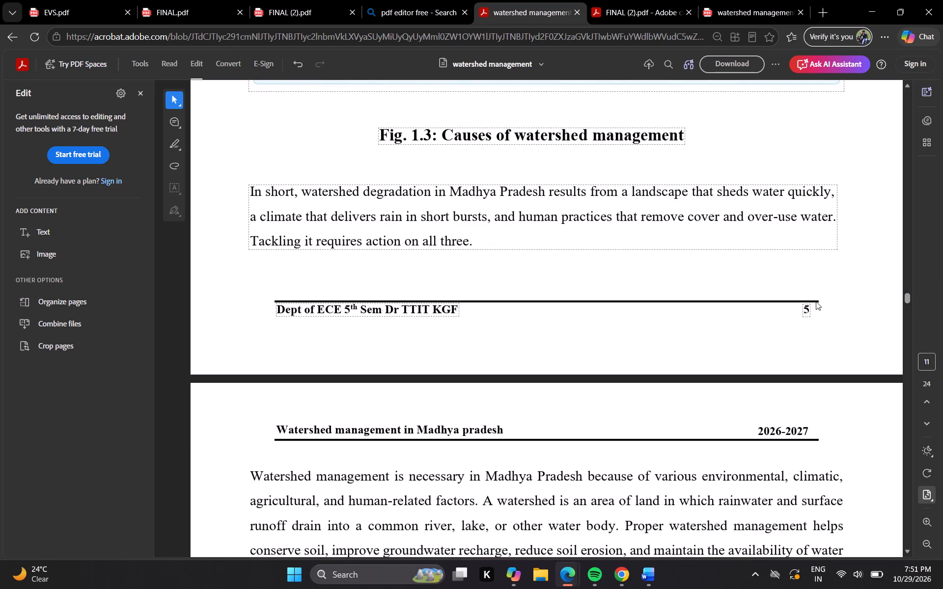
click(808, 308)
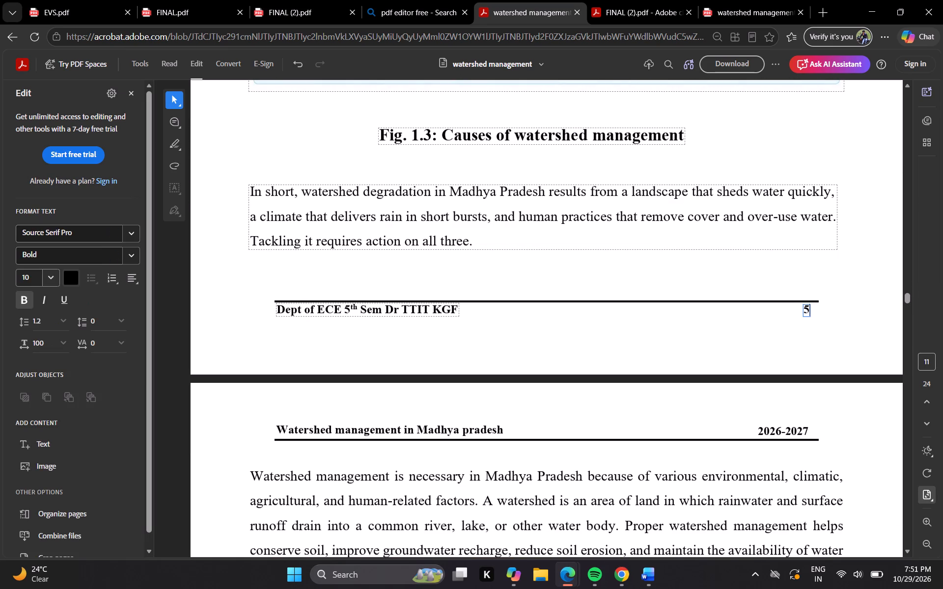
key(BackSpace)
key(5)
click(680, 264)
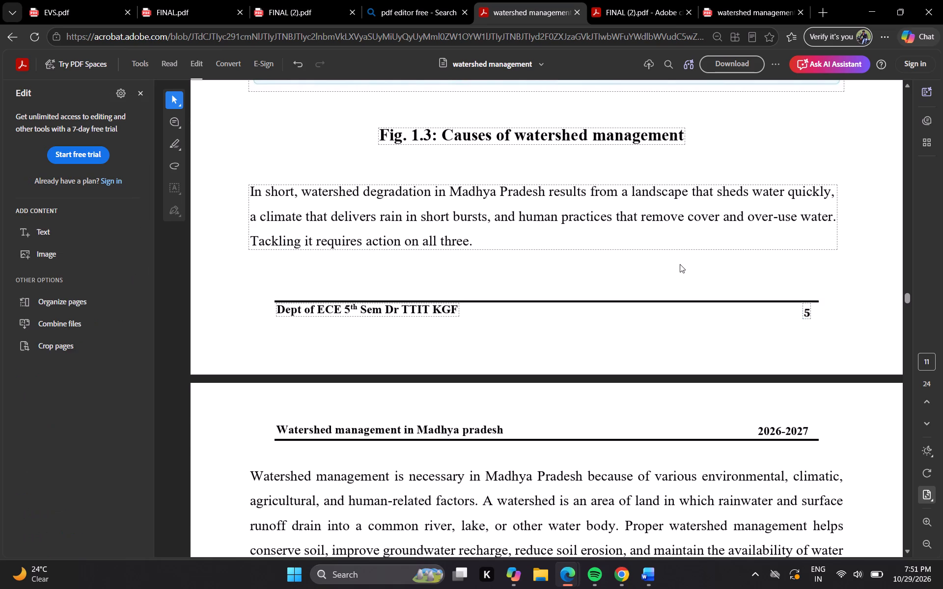
Replace the footer page number on the page containing Excessive Use of Groundwater with a newly entered 6.
click(910, 330)
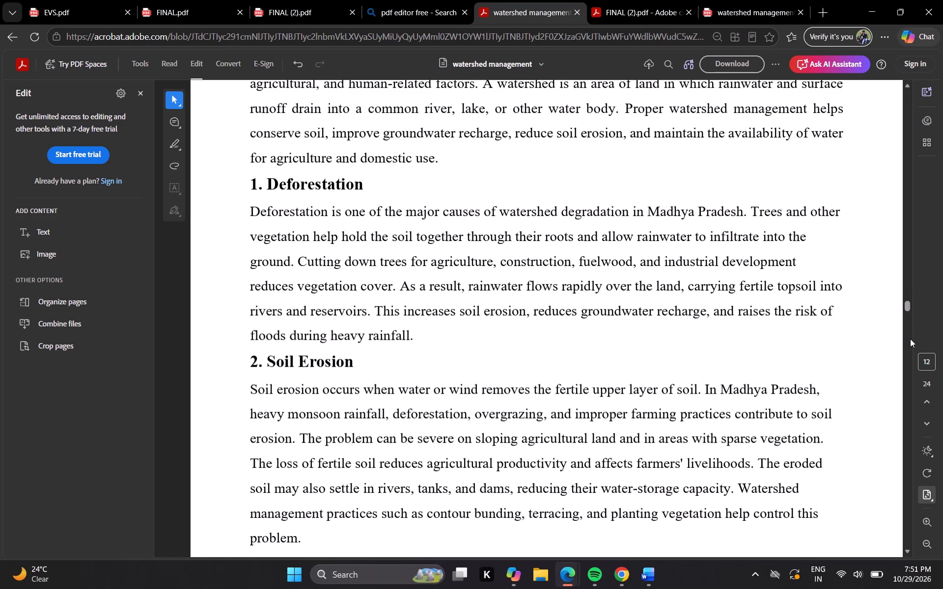
click(910, 339)
click(910, 339)
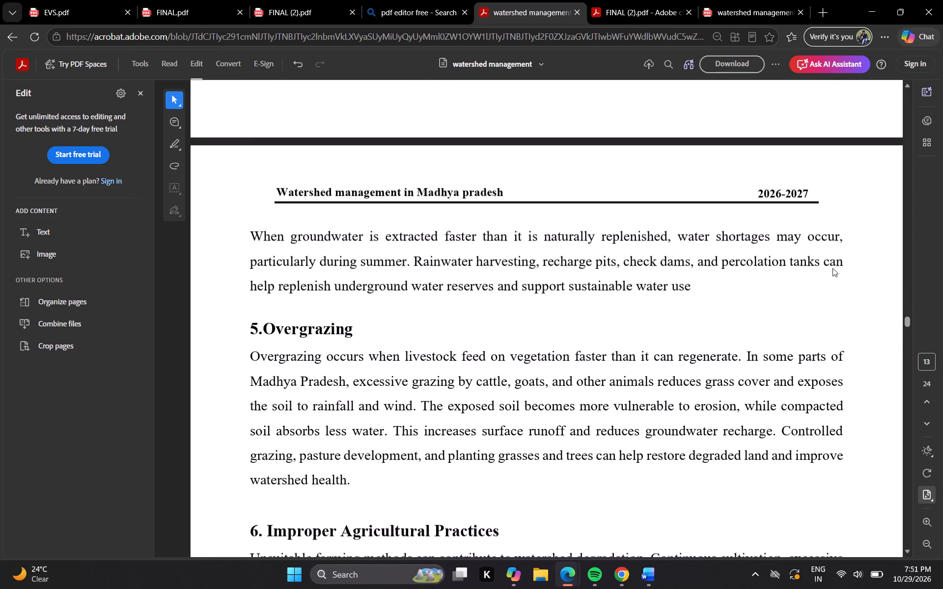
click(908, 279)
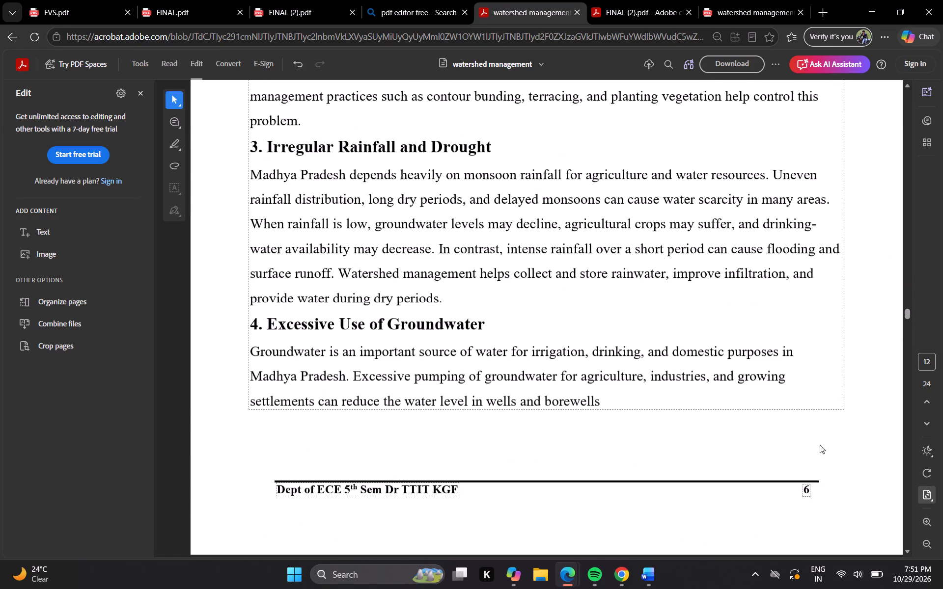
click(805, 492)
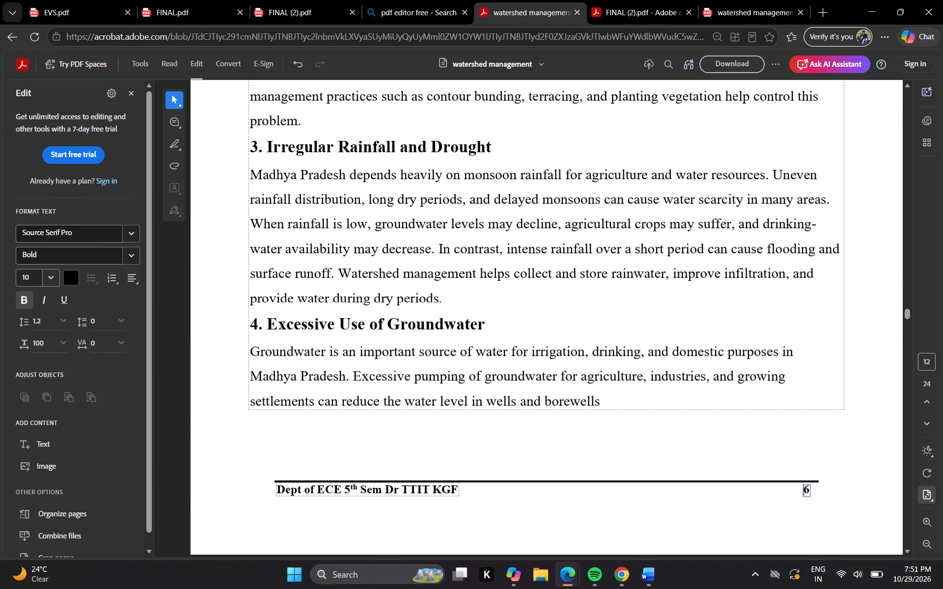
key(Right)
key(BackSpace)
key(6)
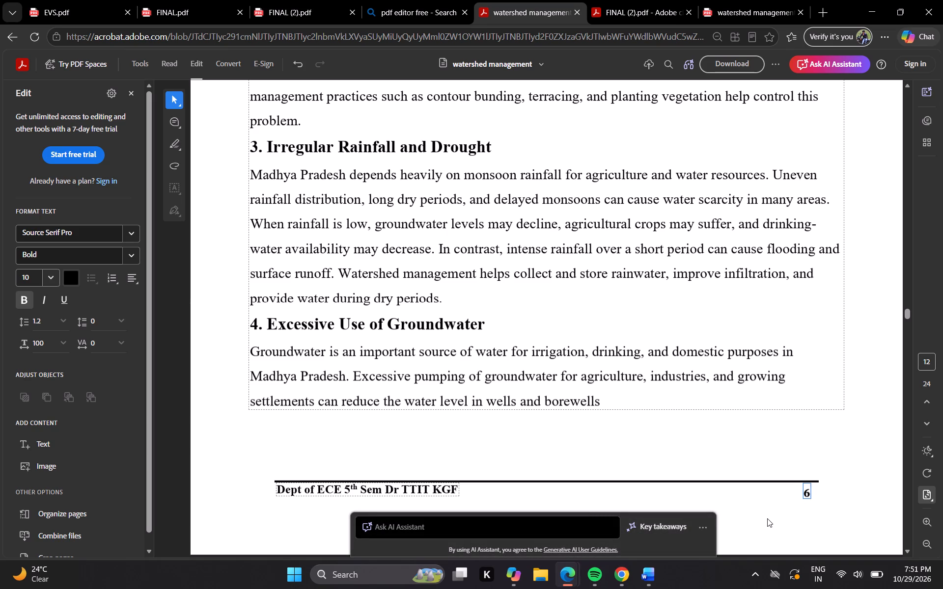
Hide the AI Assistant bar that covers the bottom of the page.
click(704, 527)
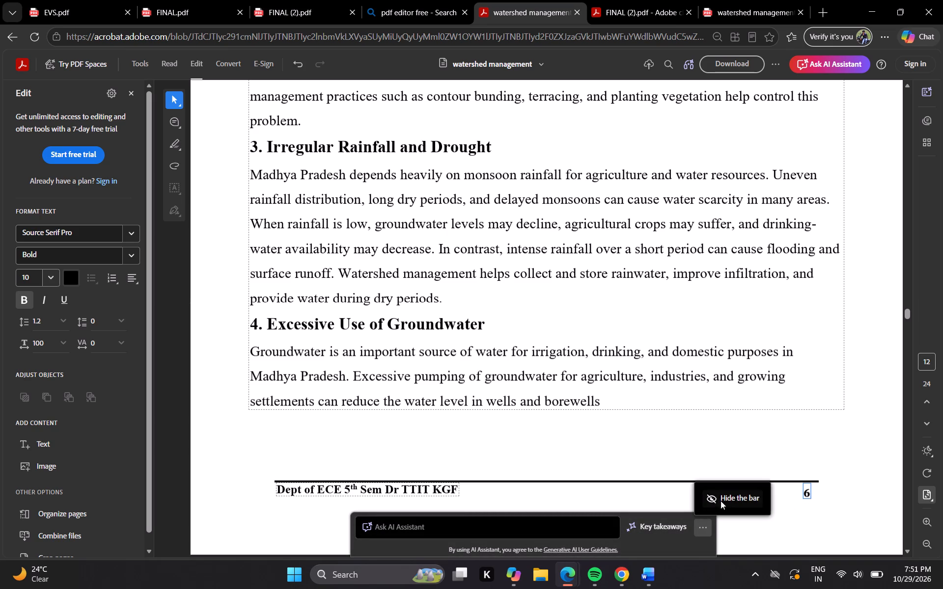
click(722, 500)
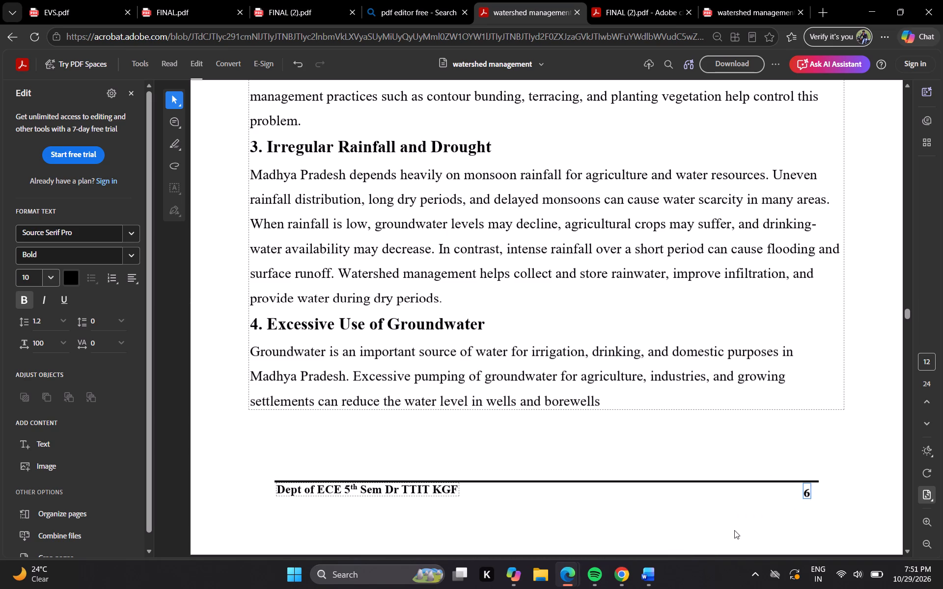
click(734, 522)
Replace the footer page number on the page just before BENEFITS OF WATERSHED MANAGEMENT with a newly entered 7.
click(910, 383)
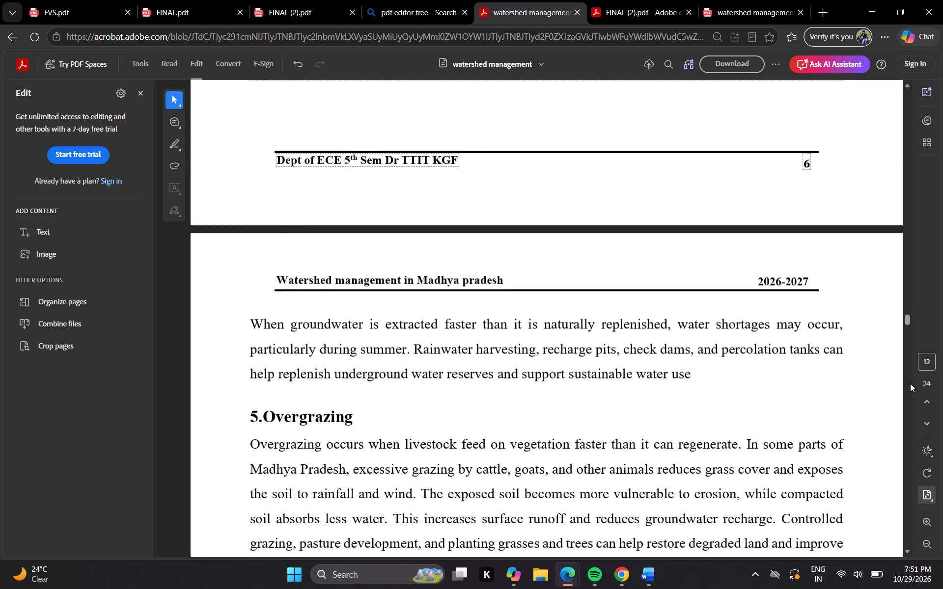
click(910, 383)
click(910, 383)
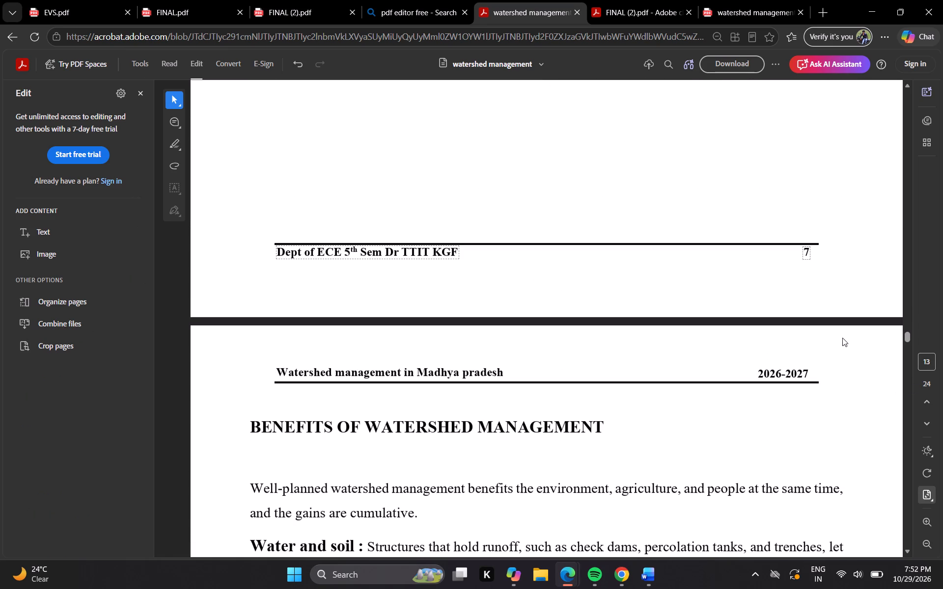
click(807, 251)
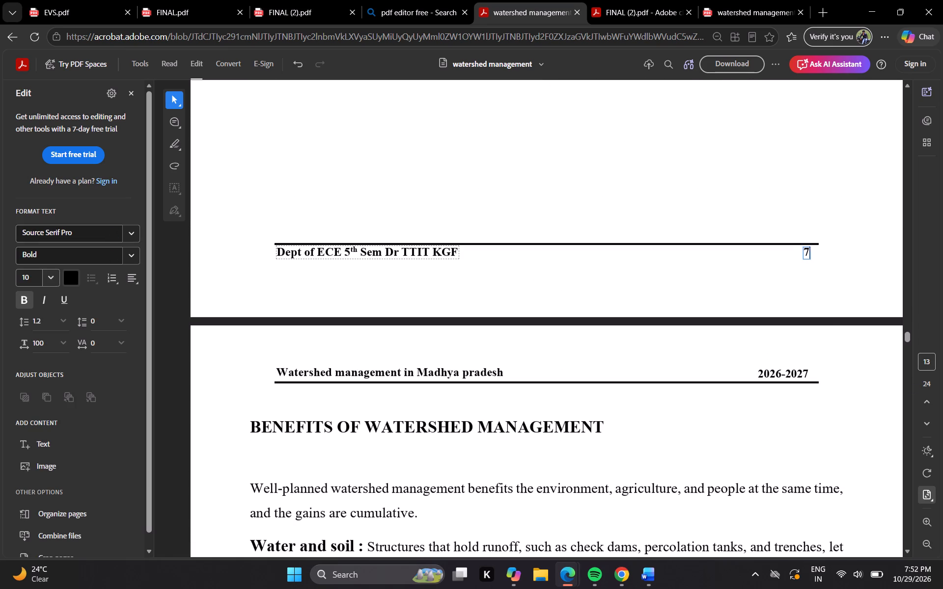
key(BackSpace)
key(7)
click(753, 276)
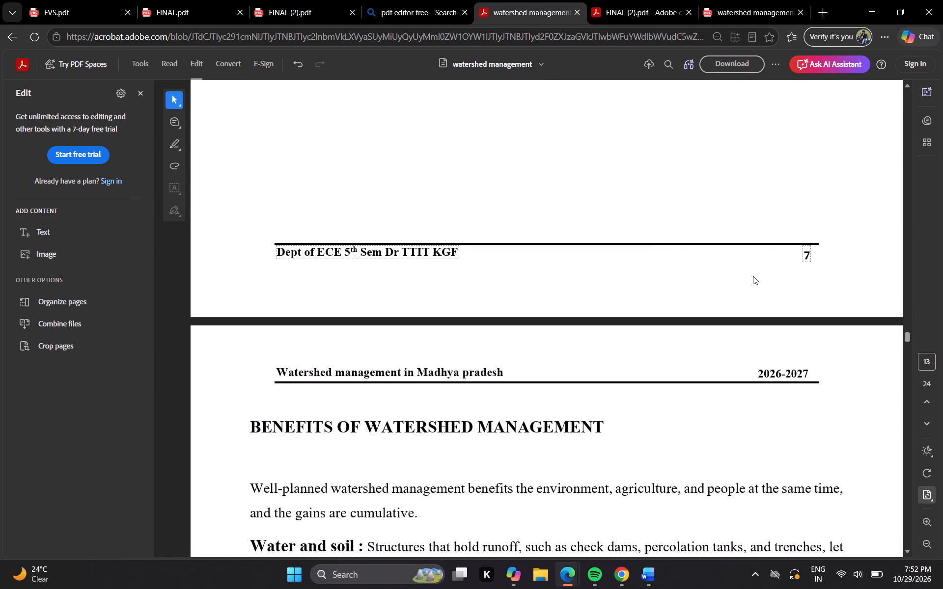
Replace the footer page number on the page containing Fig 1.4 with a newly entered 8.
click(906, 363)
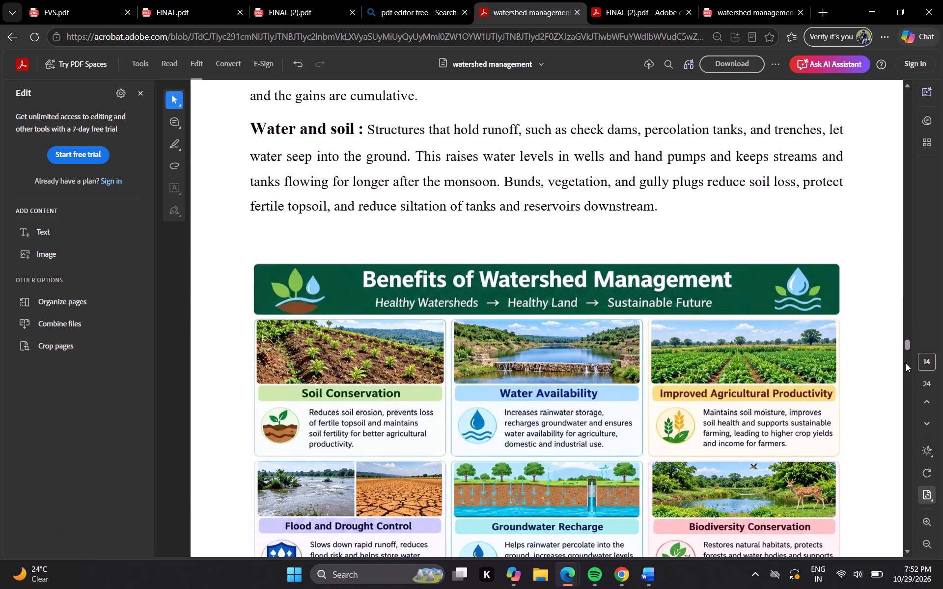
click(906, 363)
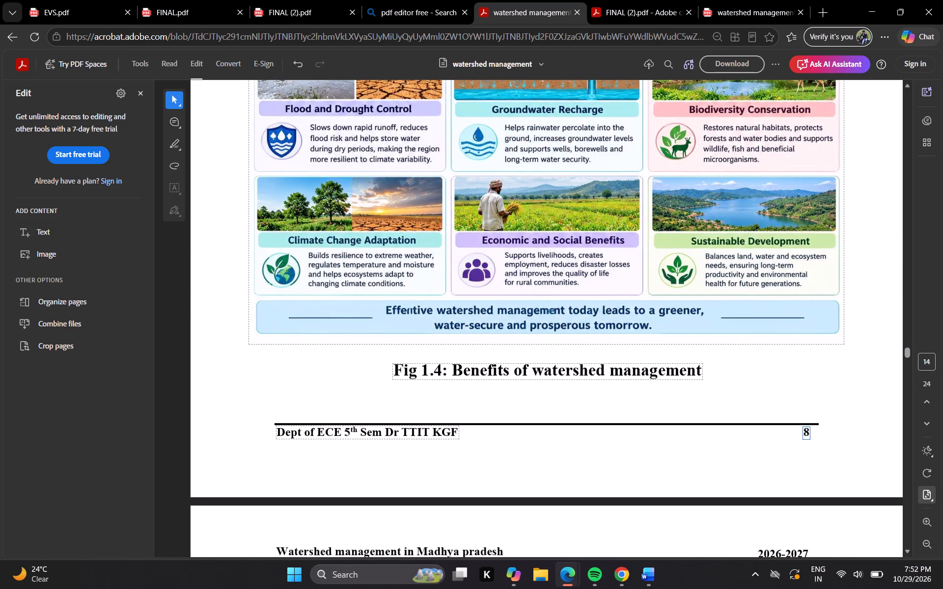
click(808, 429)
key(BackSpace)
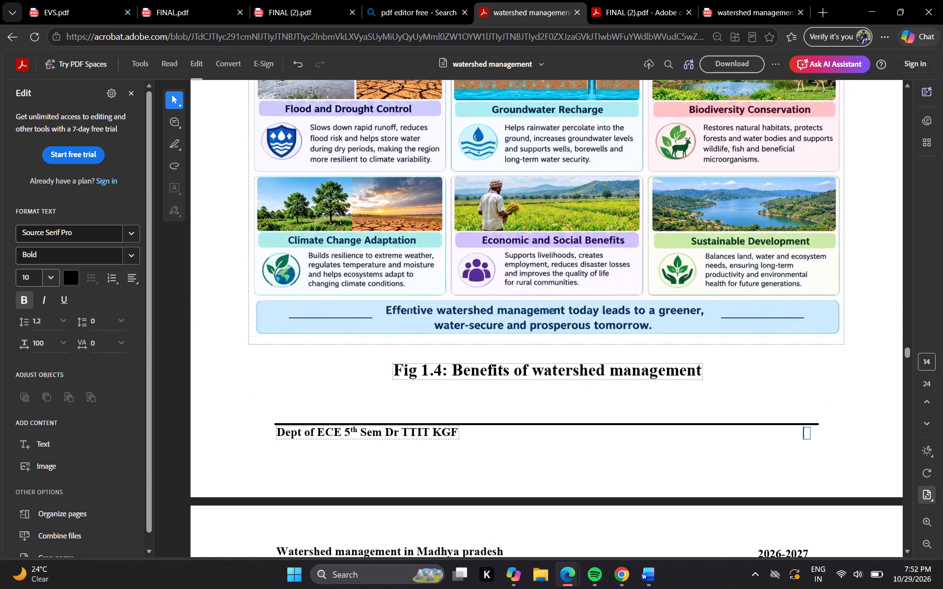
key(8)
click(677, 457)
Replace the footer page number on the page containing Fig 1.5 with a newly entered 9.
click(909, 381)
click(909, 381)
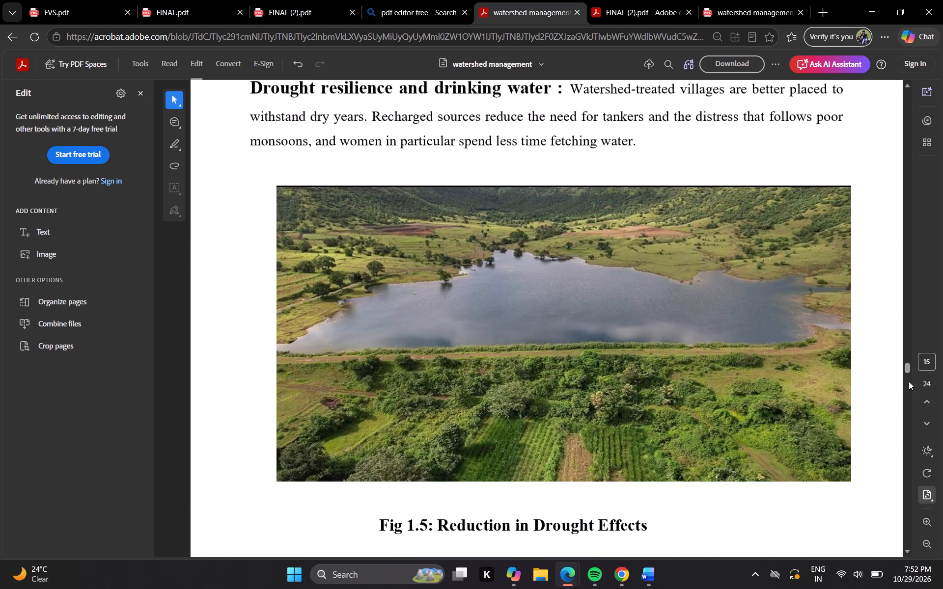
click(909, 381)
click(806, 195)
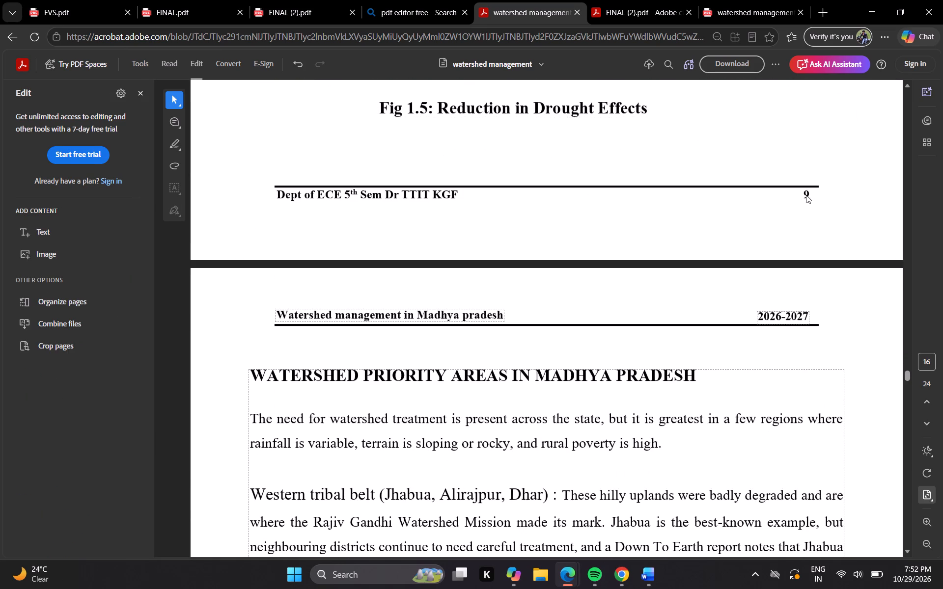
key(Right)
key(BackSpace)
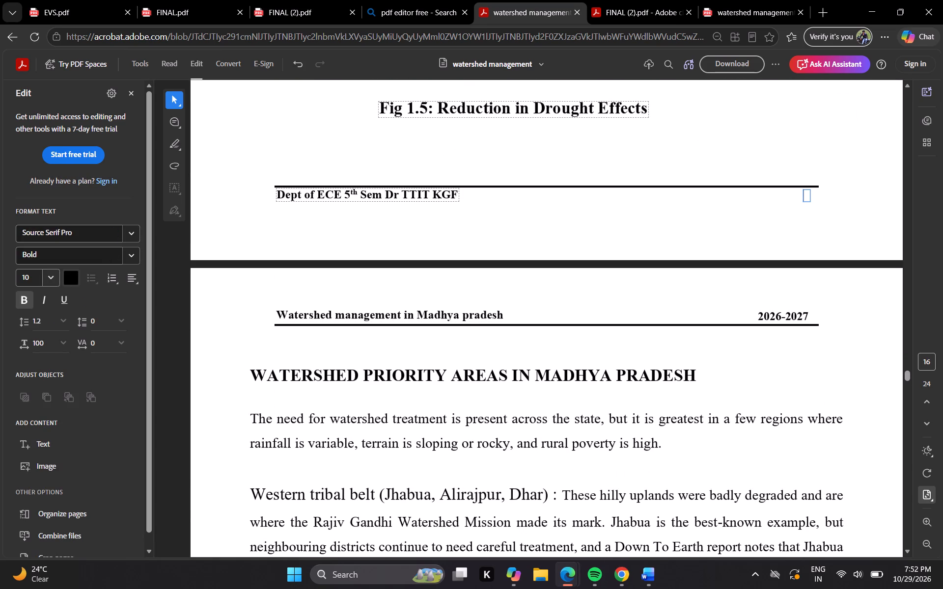
key(9)
click(657, 235)
Replace the footer page number on the page containing Fig. 1.6 with a newly entered 10.
click(908, 433)
click(908, 433)
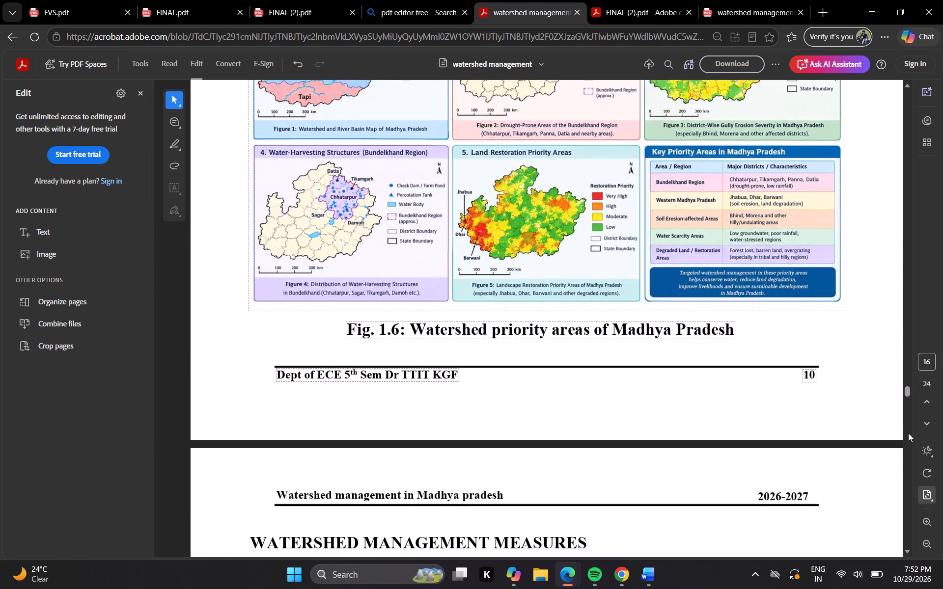
click(807, 377)
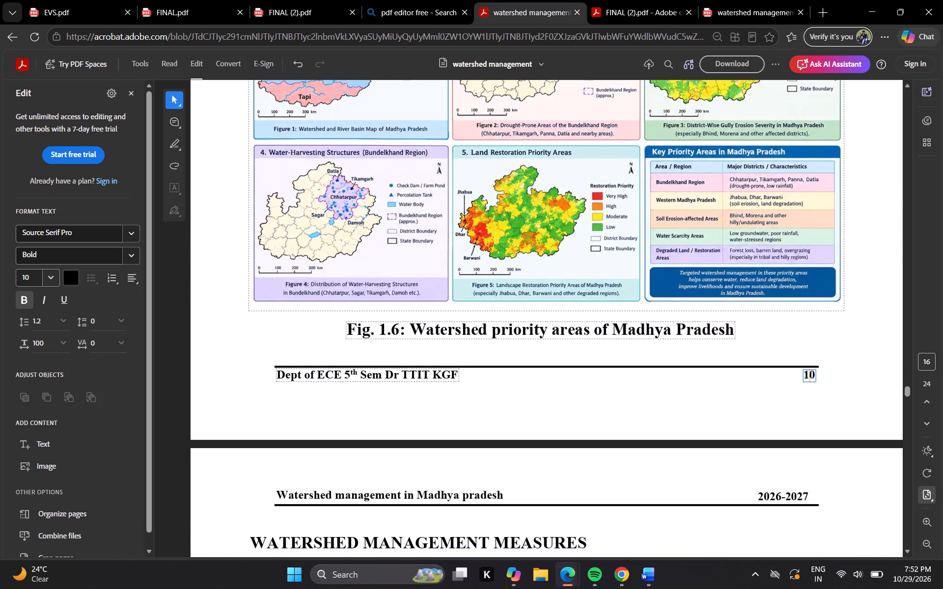
key(Right)
key(BackSpace)
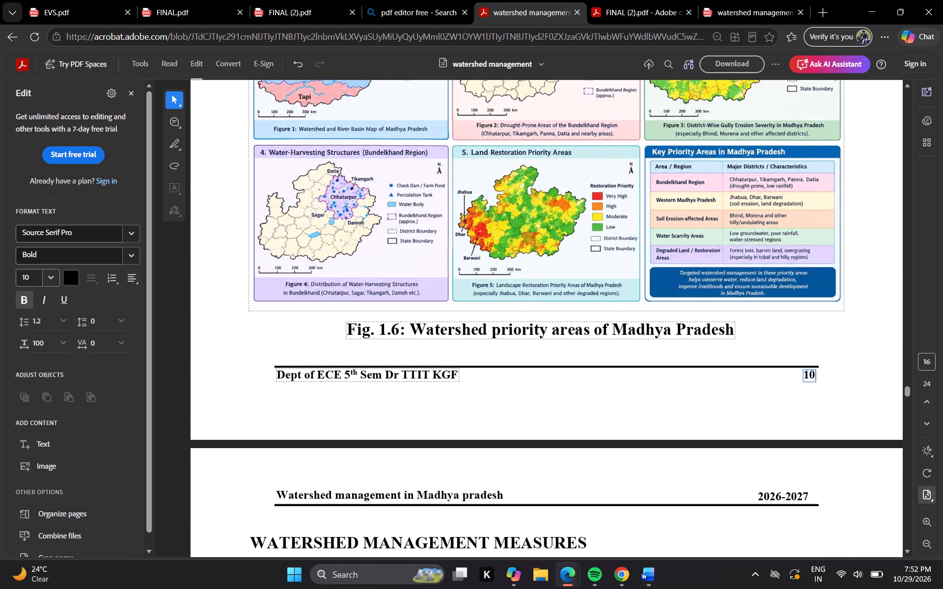
key(BackSpace)
text(10)
click(686, 384)
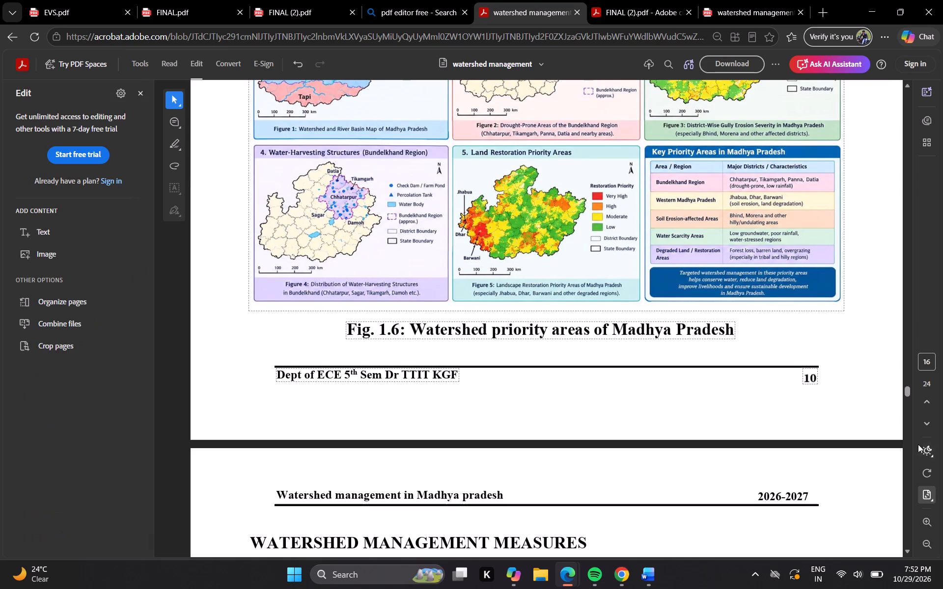
Replace the footer page number on the page containing Fig 1.7 with a newly entered 11.
click(909, 417)
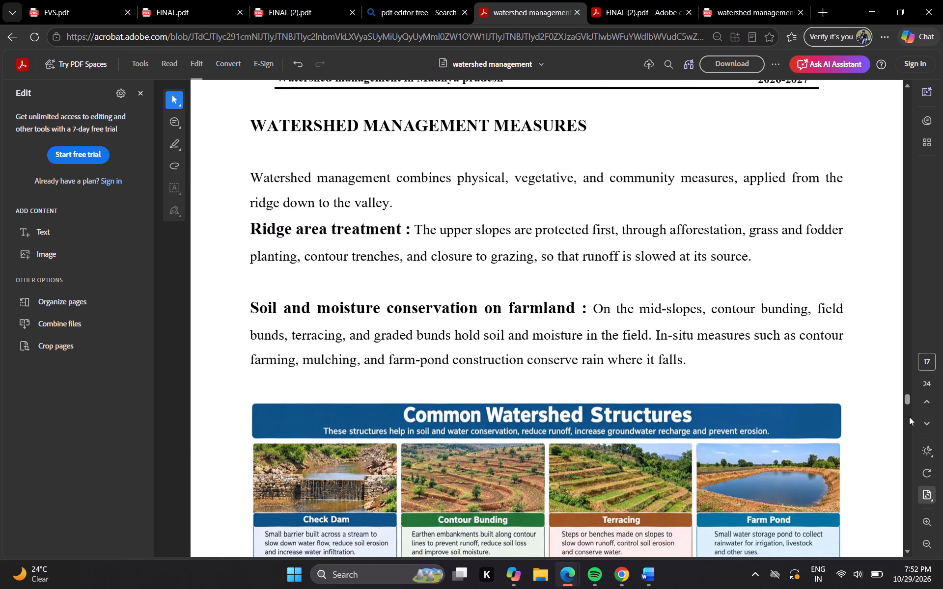
click(909, 417)
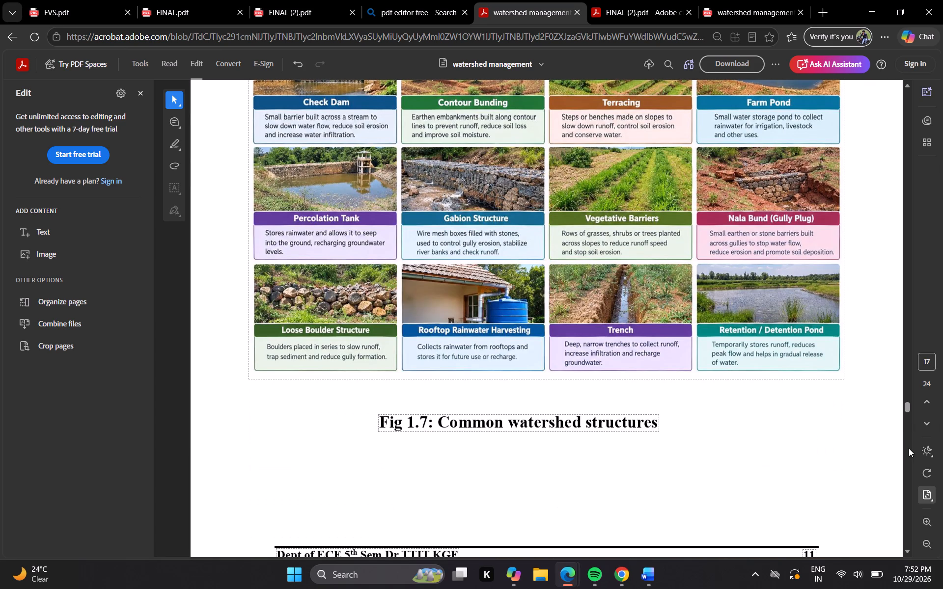
click(909, 445)
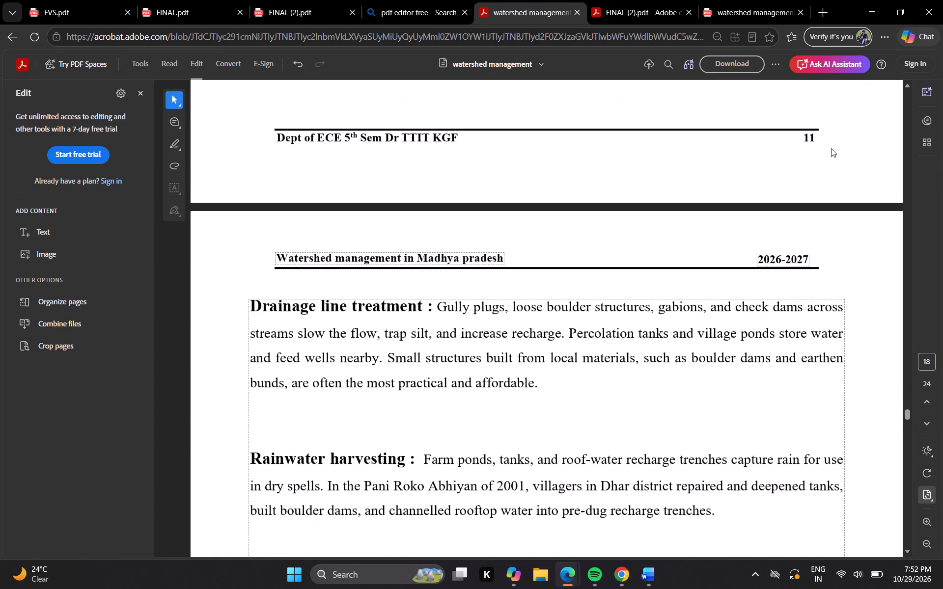
click(809, 136)
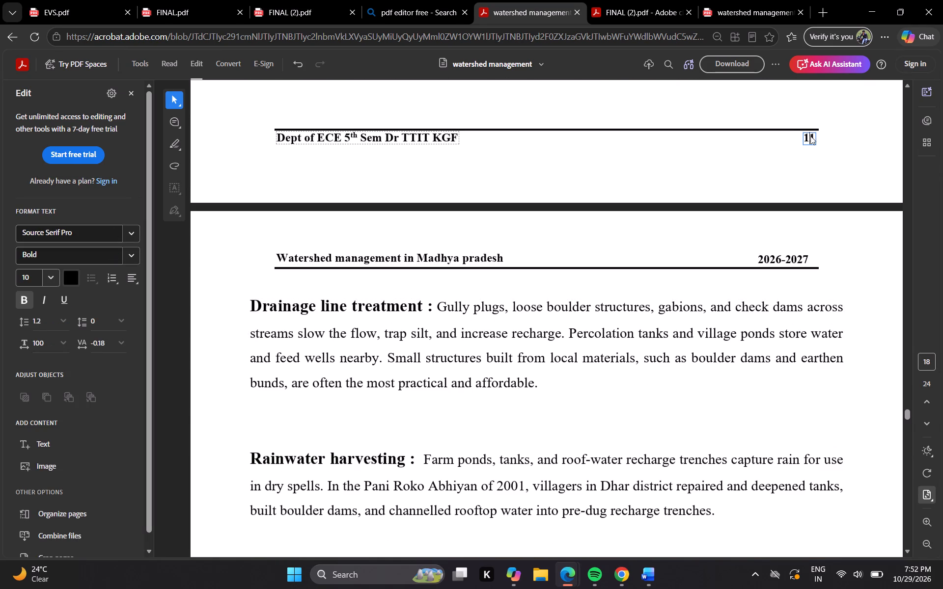
key(Right)
key(BackSpace)
key(BackSpace)
text(11)
click(837, 423)
Replace the footer page number on the page starting with Drainage line treatment with a newly entered 12.
click(908, 428)
click(908, 433)
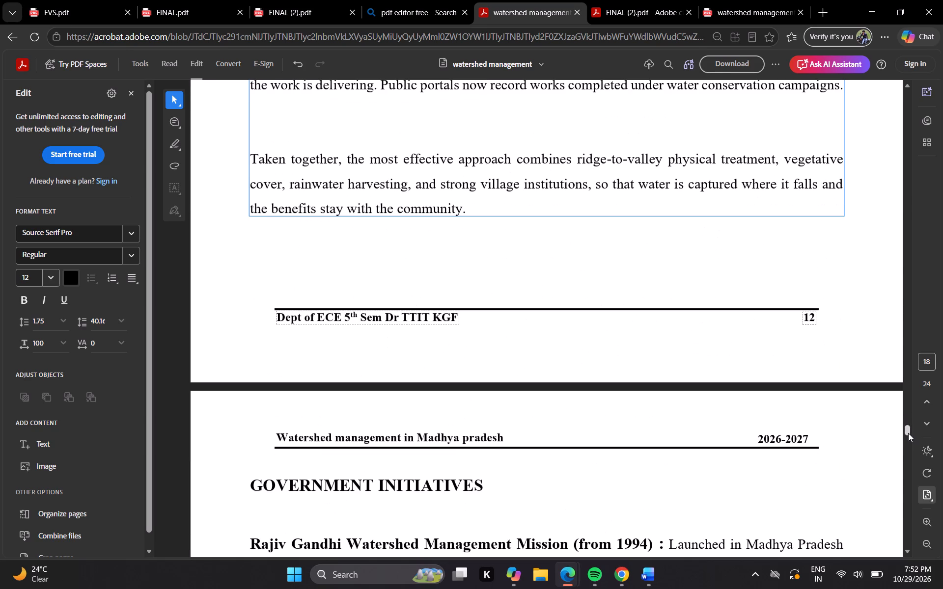
click(813, 317)
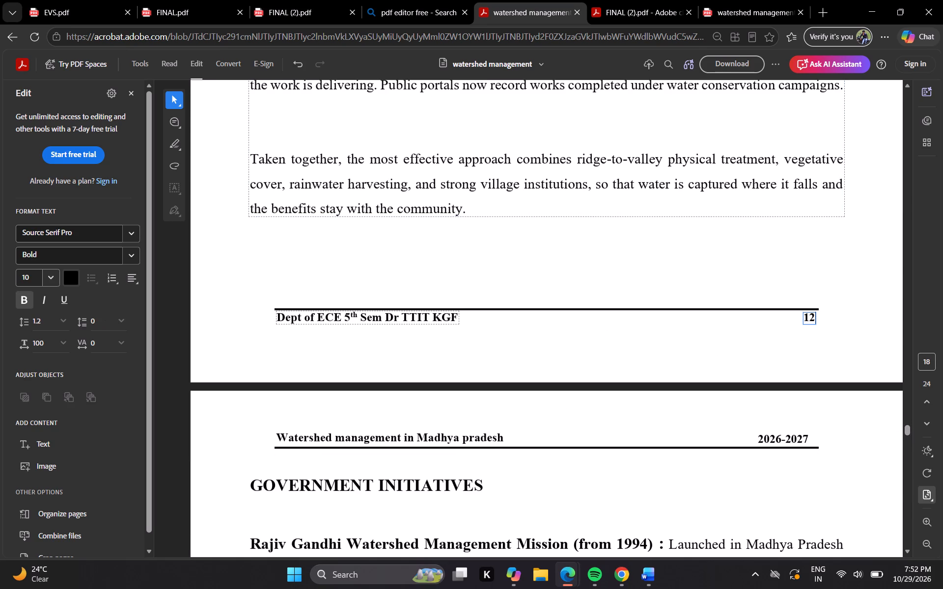
key(BackSpace)
key(BackSpace)
text(132)
key(BackSpace)
key(BackSpace)
key(2)
click(762, 275)
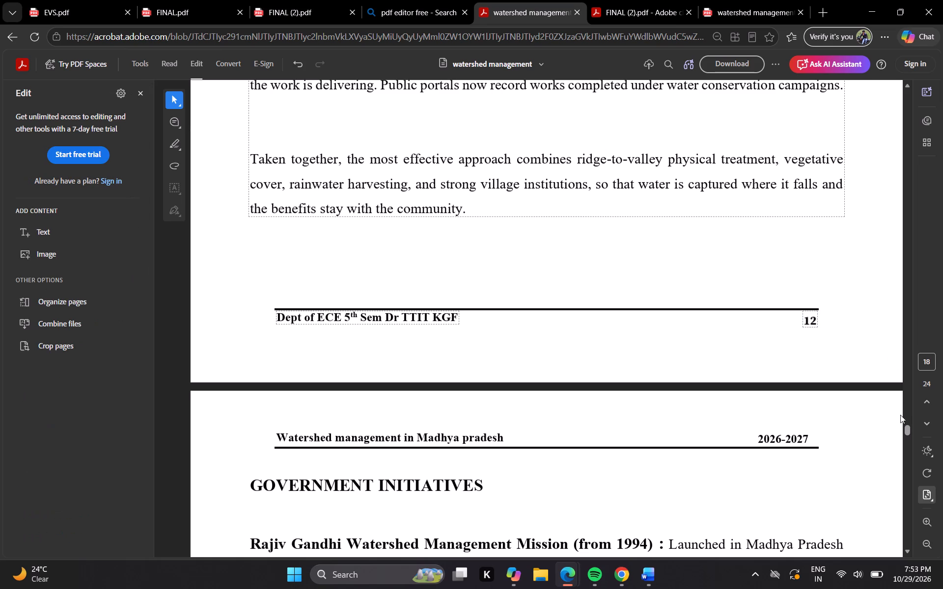
Replace the footer page number on the Government Initiatives page with a newly entered 13.
click(909, 449)
click(909, 449)
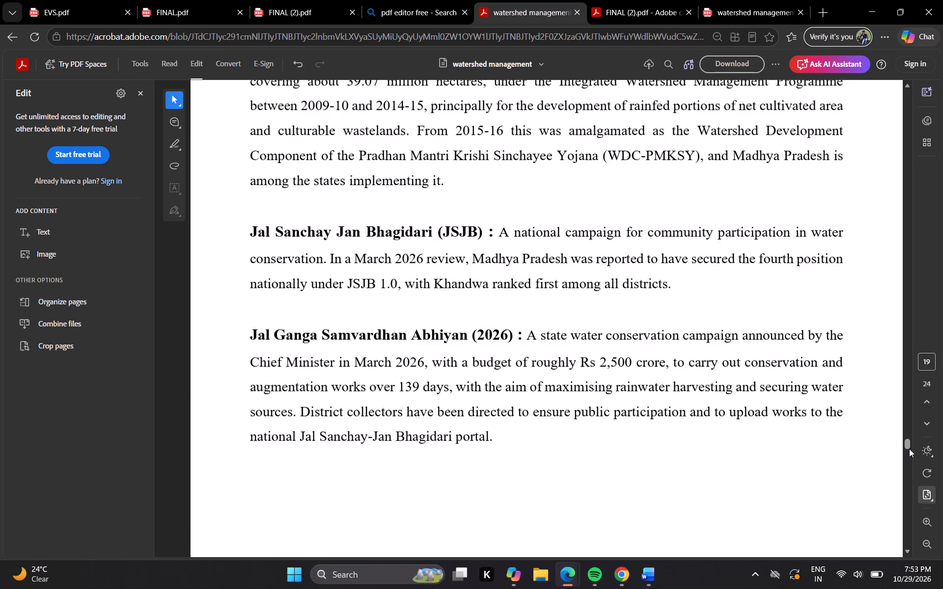
click(909, 449)
click(909, 466)
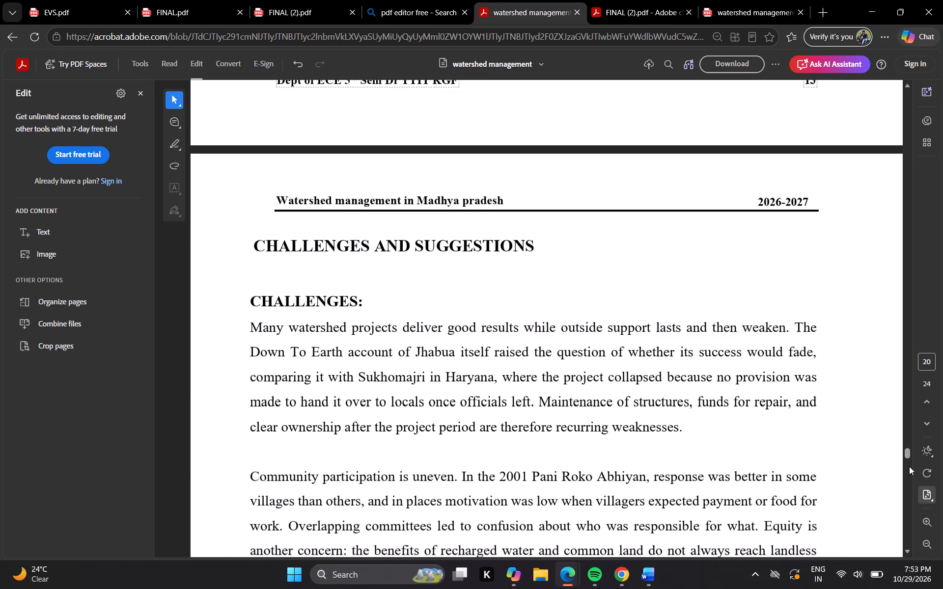
click(909, 253)
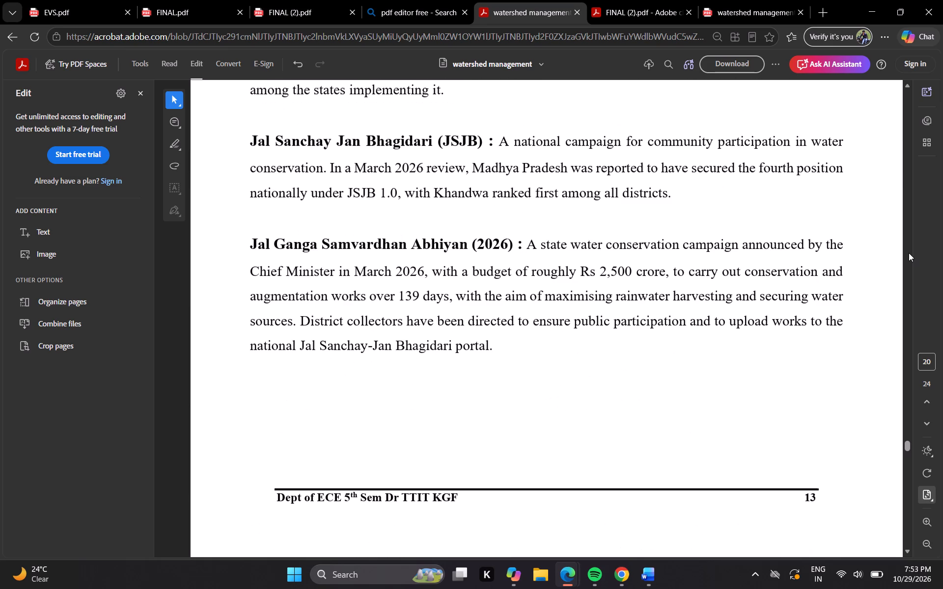
click(816, 495)
click(812, 497)
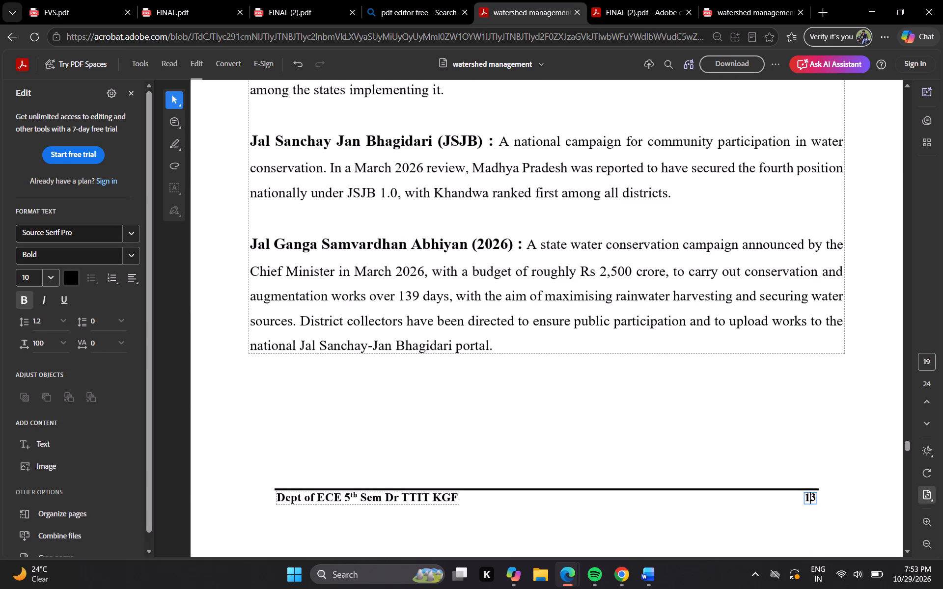
key(Right)
key(BackSpace)
key(BackSpace)
text(13)
click(707, 438)
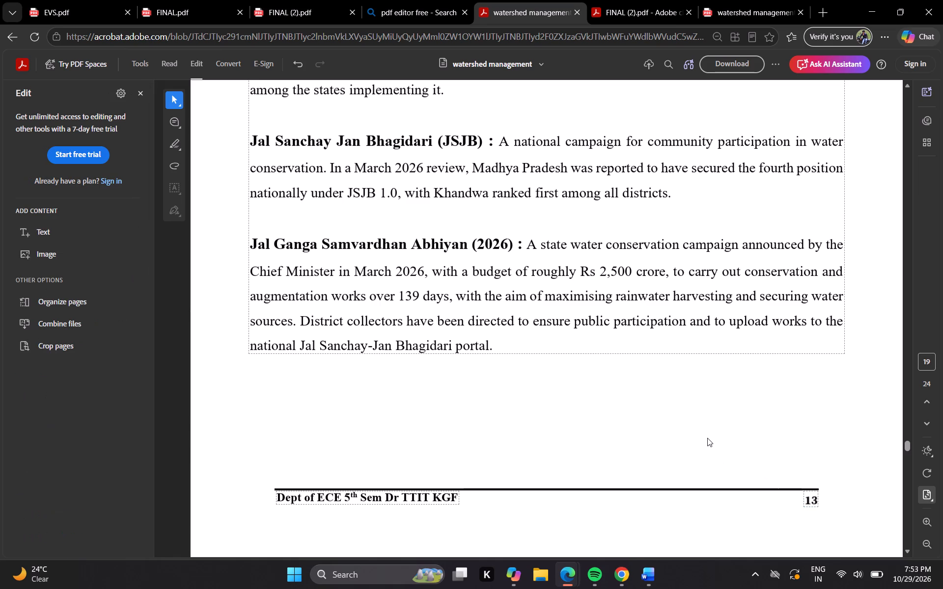
click(707, 438)
Replace the footer page number on the page containing Fig 1.8 with 14.
click(906, 470)
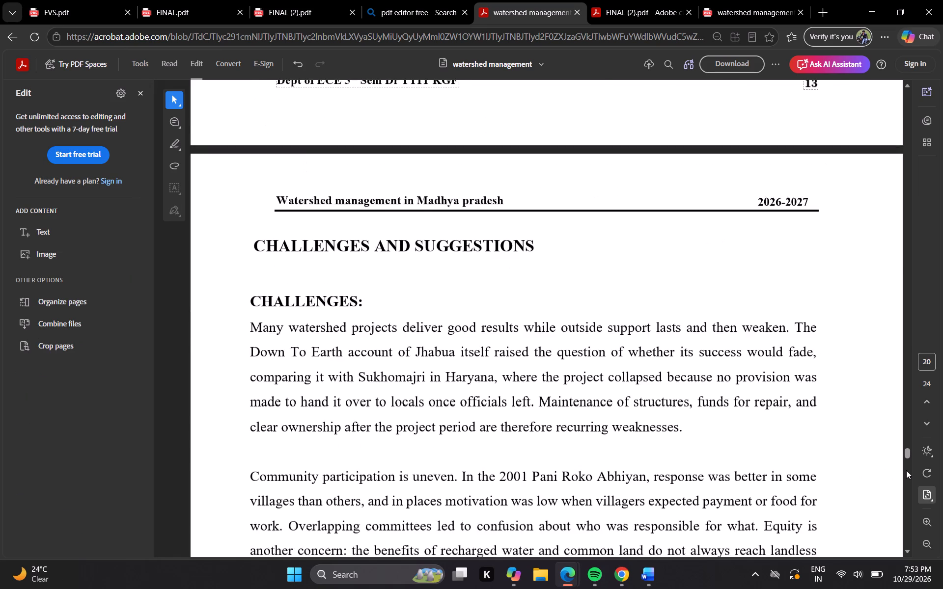
click(906, 470)
click(906, 470)
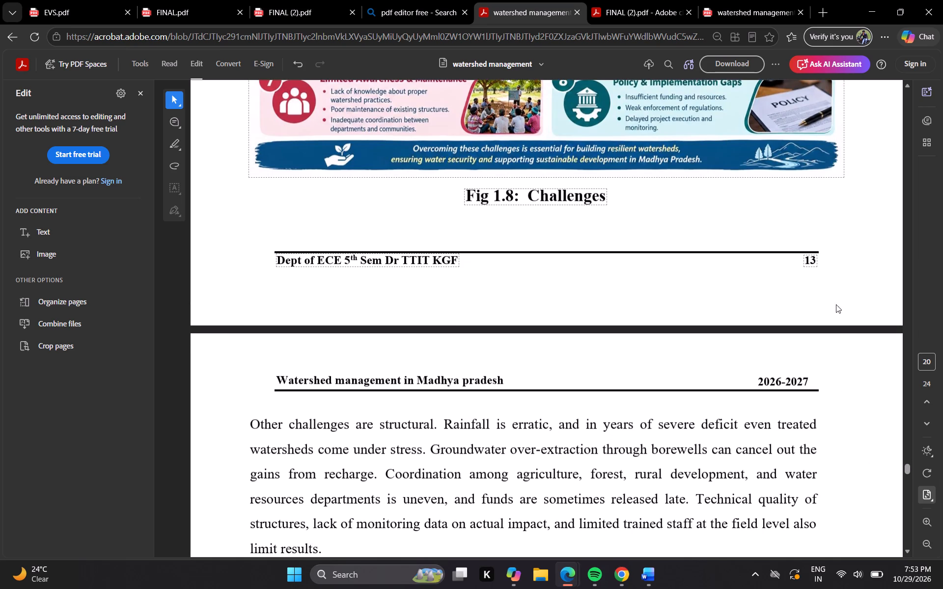
click(811, 257)
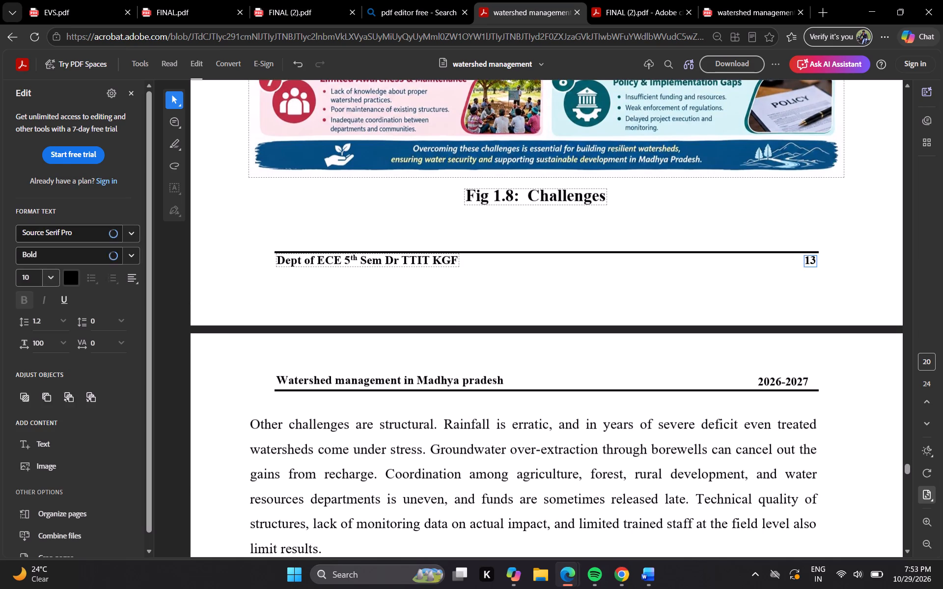
key(Right)
key(BackSpace)
key(BackSpace)
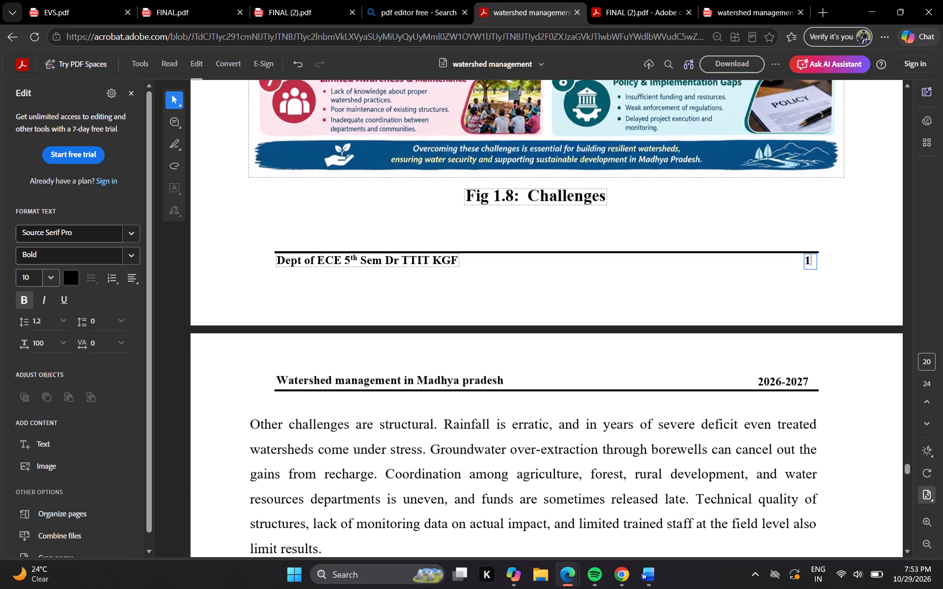
text(14)
click(677, 262)
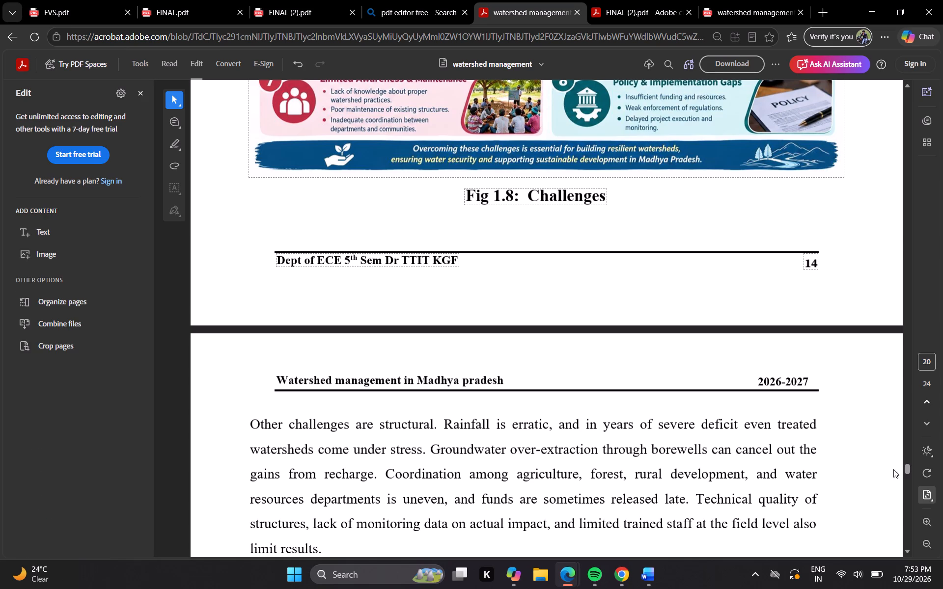
Replace the footer page number on the page containing Fig 1.9 with 15.
click(908, 485)
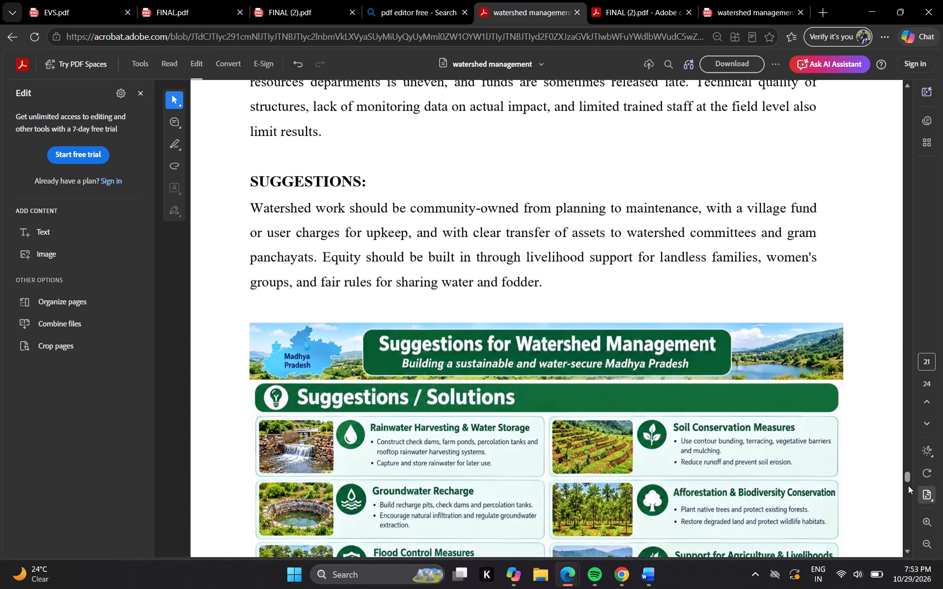
click(908, 485)
click(810, 440)
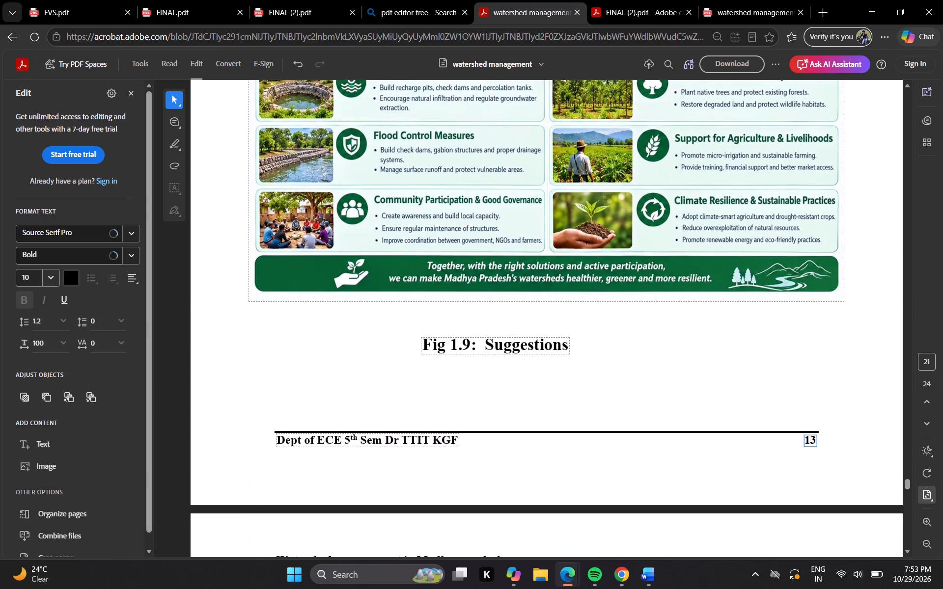
key(Right)
key(BackSpace)
key(BackSpace)
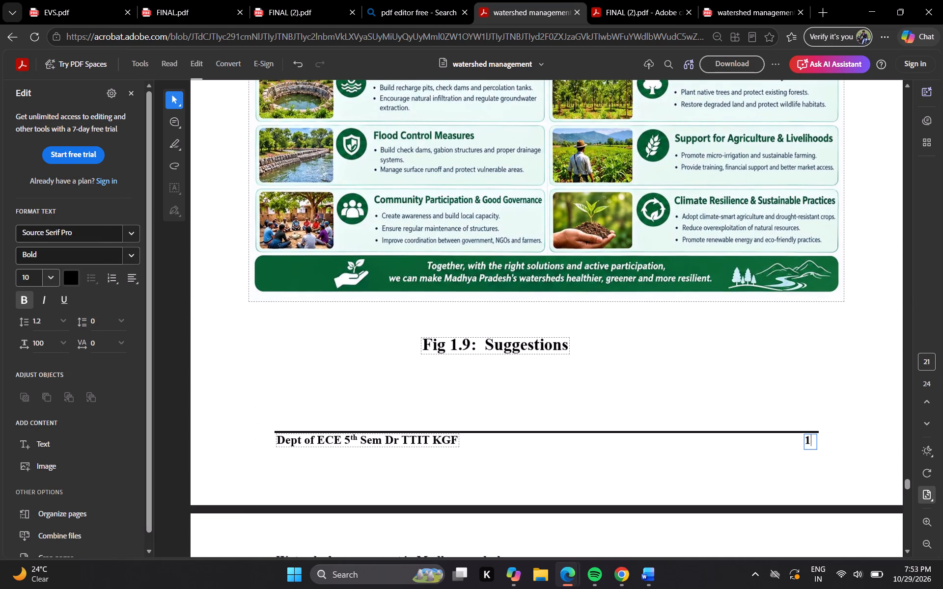
text(14)
key(BackSpace)
key(5)
click(751, 406)
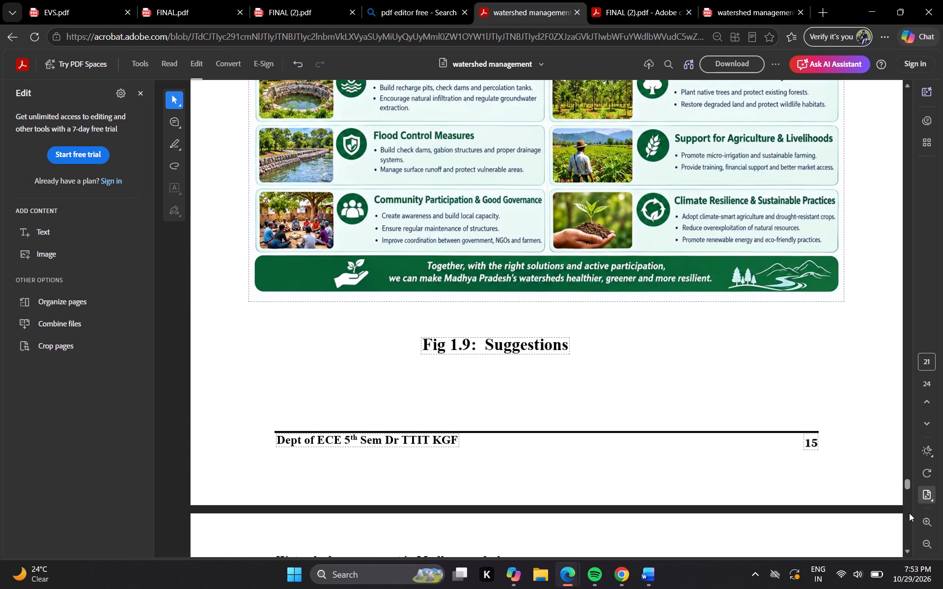
Replace the footer page number on the page just before the Conclusion with 16.
click(909, 513)
click(909, 513)
click(909, 513)
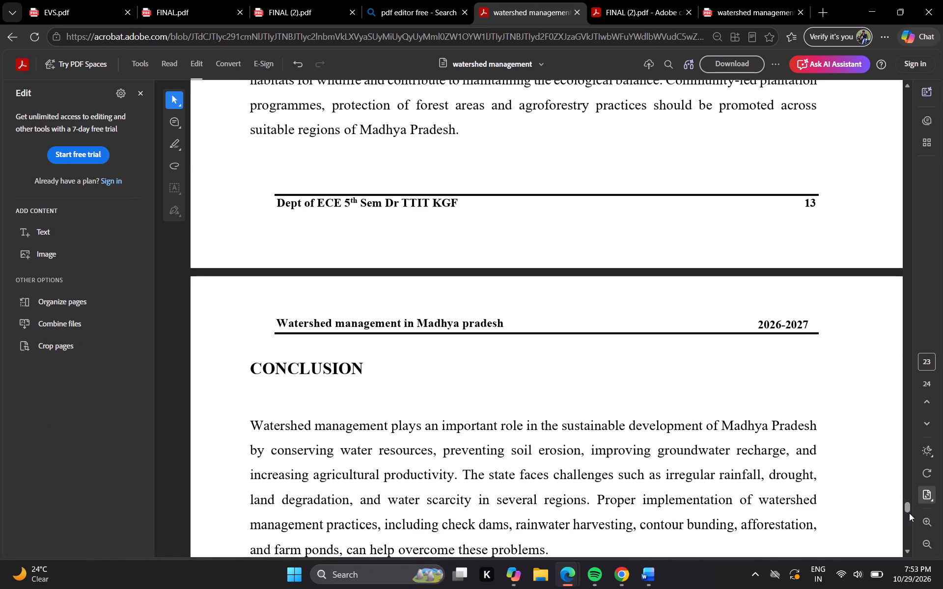
click(810, 200)
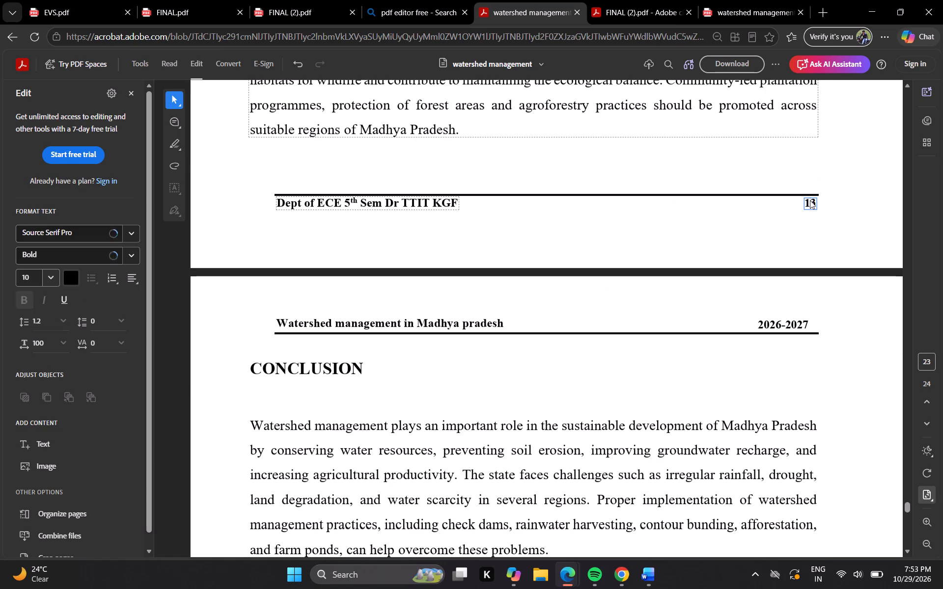
key(Right)
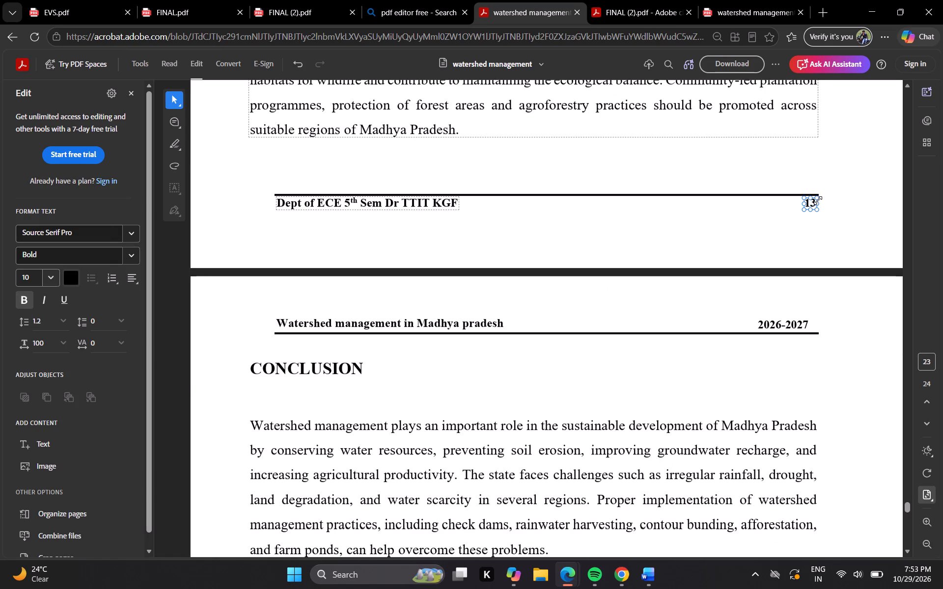
key(BackSpace)
key(BackSpace)
text(16)
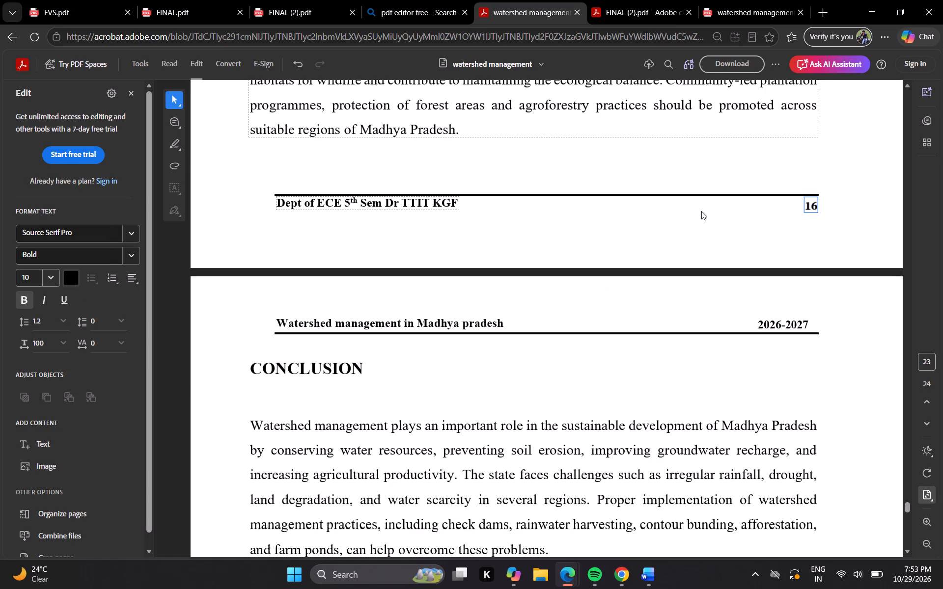
click(698, 213)
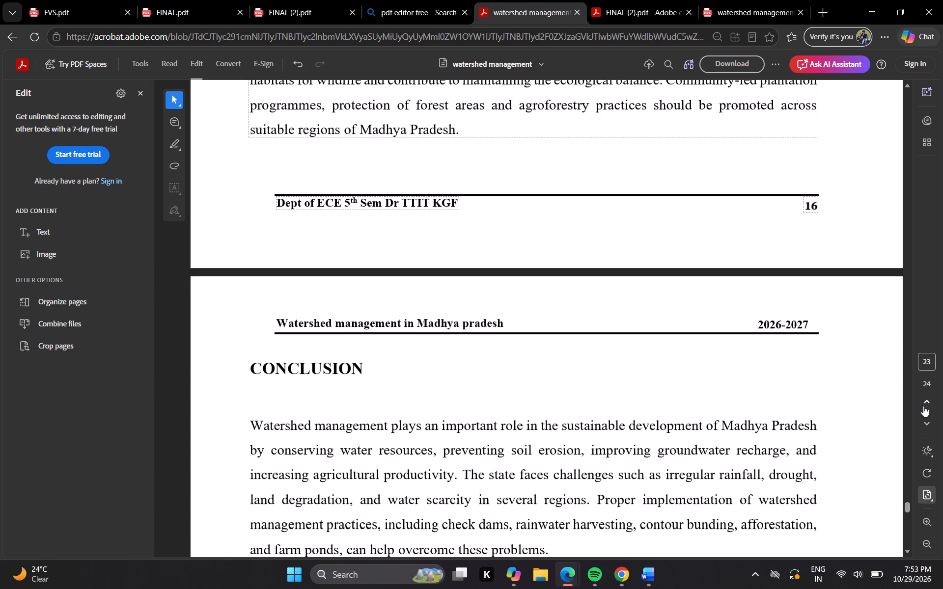
Replace the footer page number on the Conclusion page with 17.
click(906, 518)
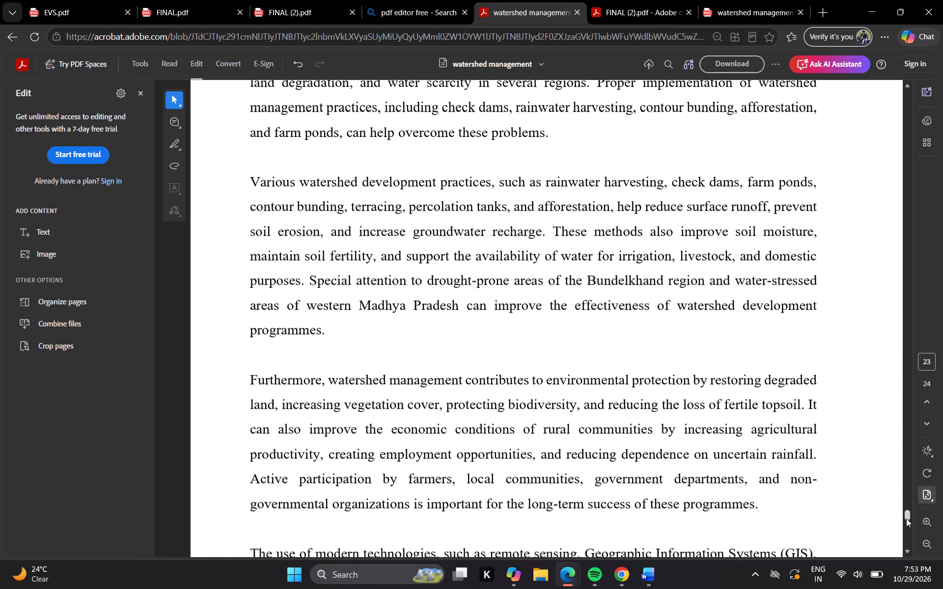
click(906, 528)
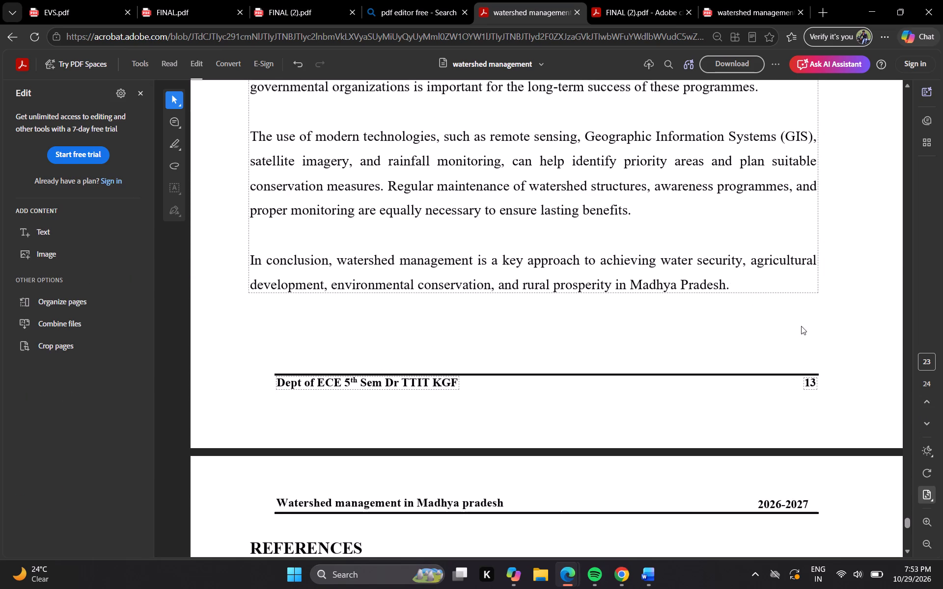
click(809, 385)
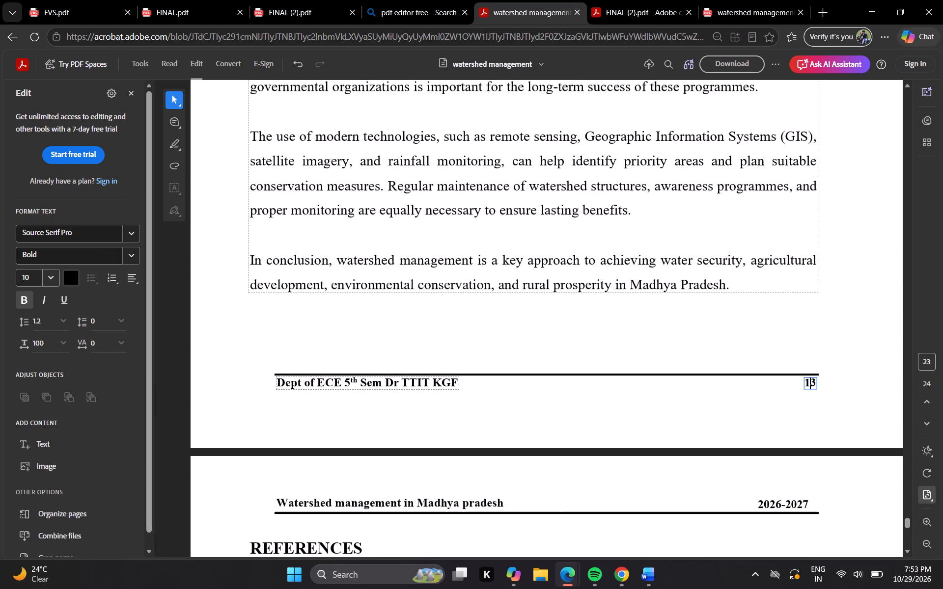
key(Right)
key(BackSpace)
key(BackSpace)
text(17)
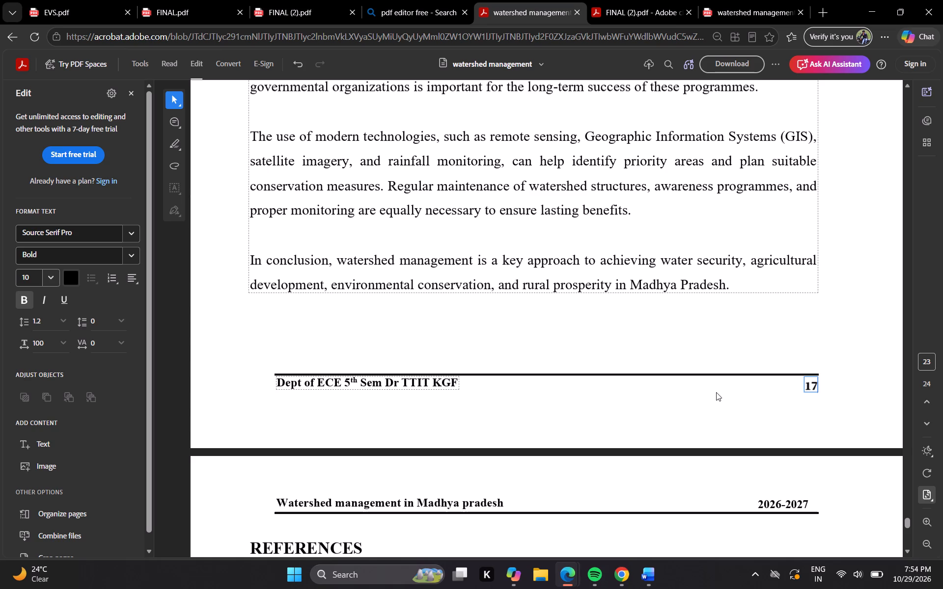
click(713, 391)
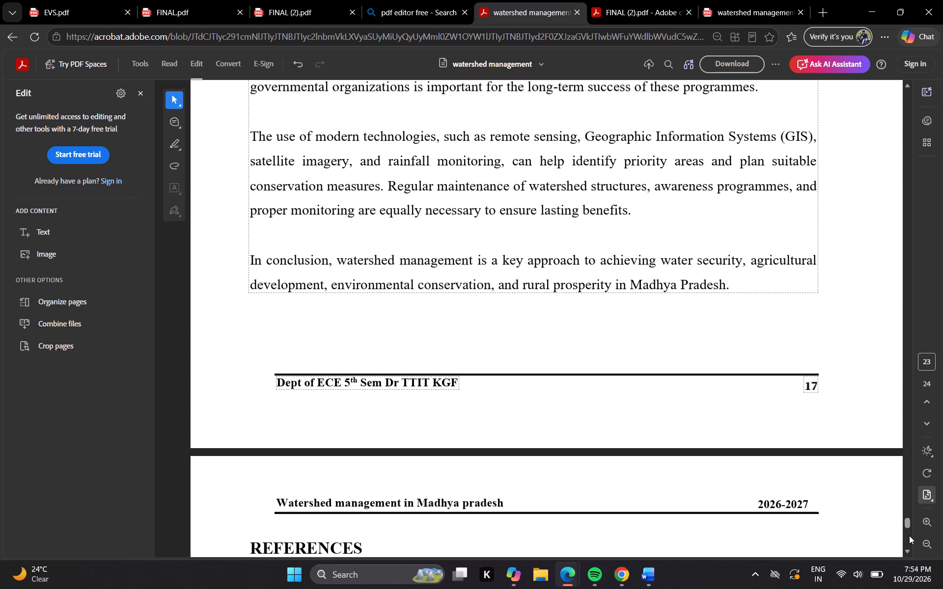
Replace the footer page number on the References page, the last page of the document, with 18.
click(909, 535)
click(907, 541)
click(907, 541)
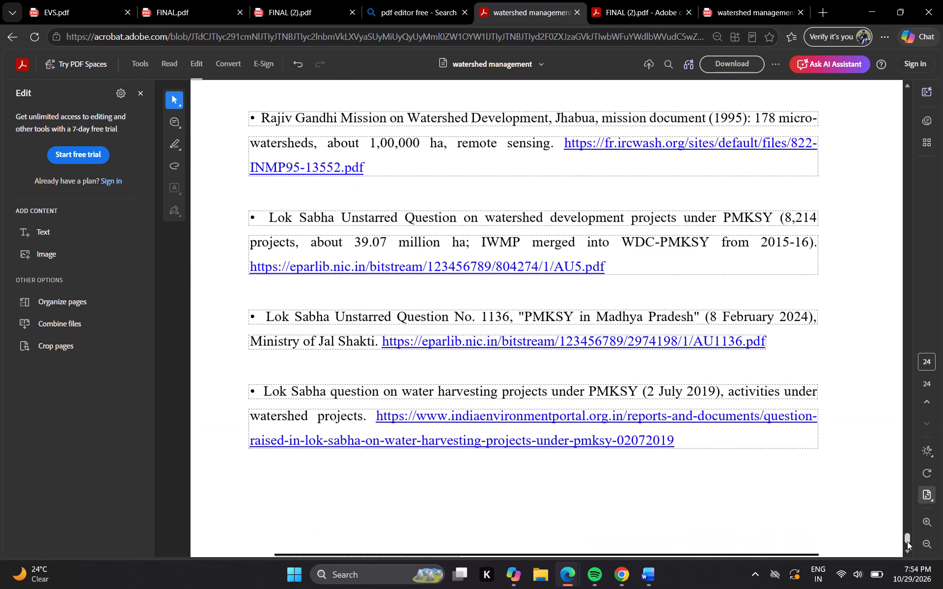
triple_click(907, 546)
click(907, 546)
drag(907, 546, 898, 540)
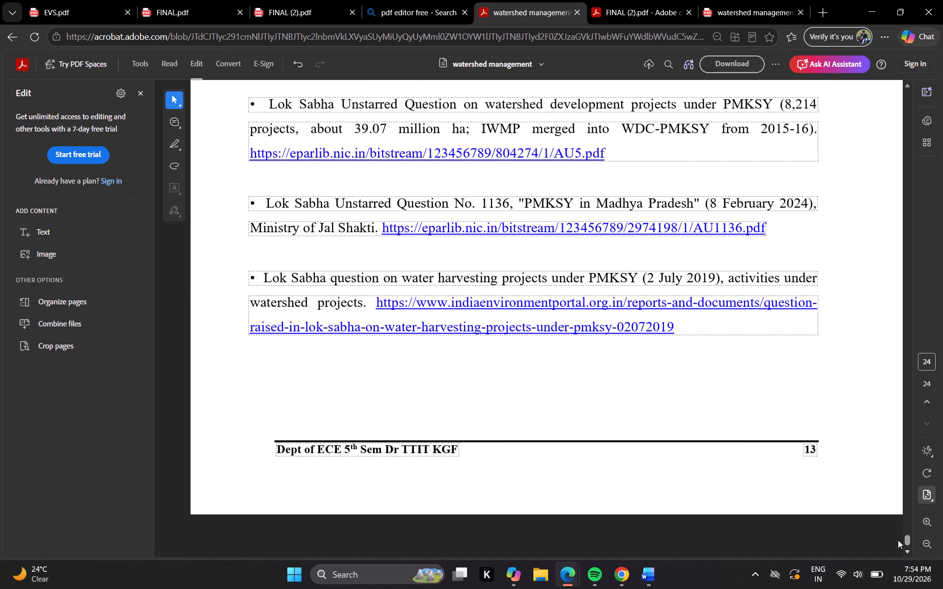
drag(898, 540, 810, 446)
click(810, 446)
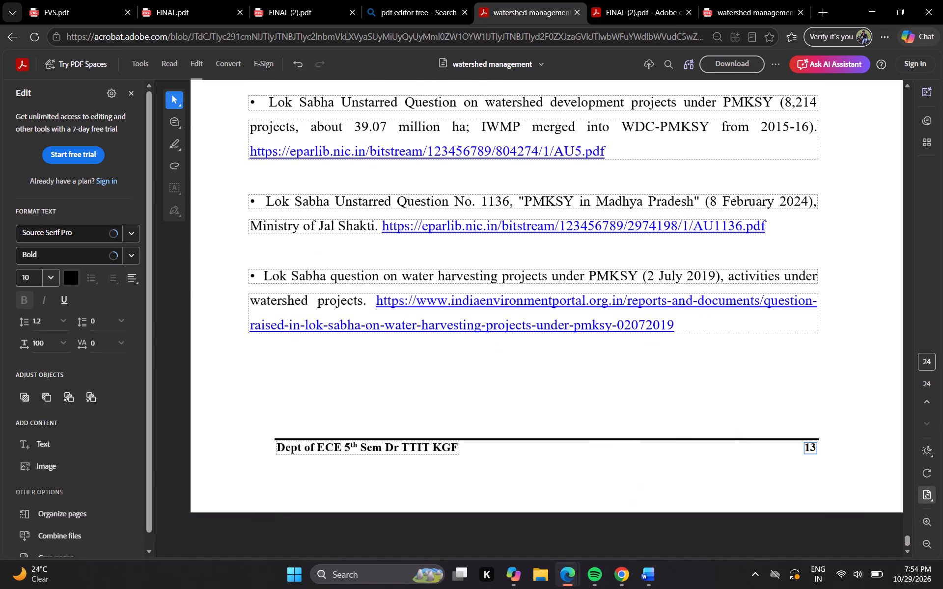
key(Right)
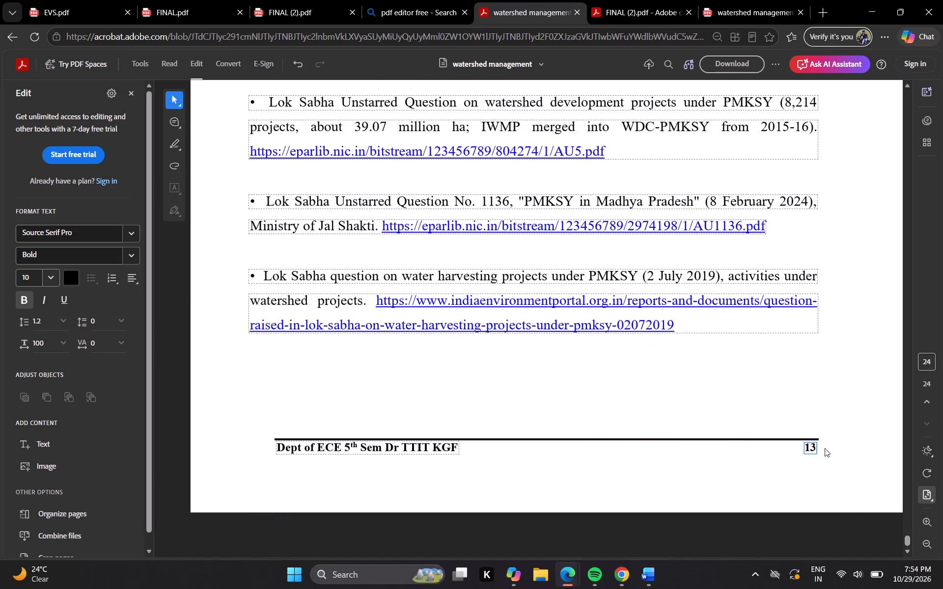
key(BackSpace)
key(BackSpace)
text(18)
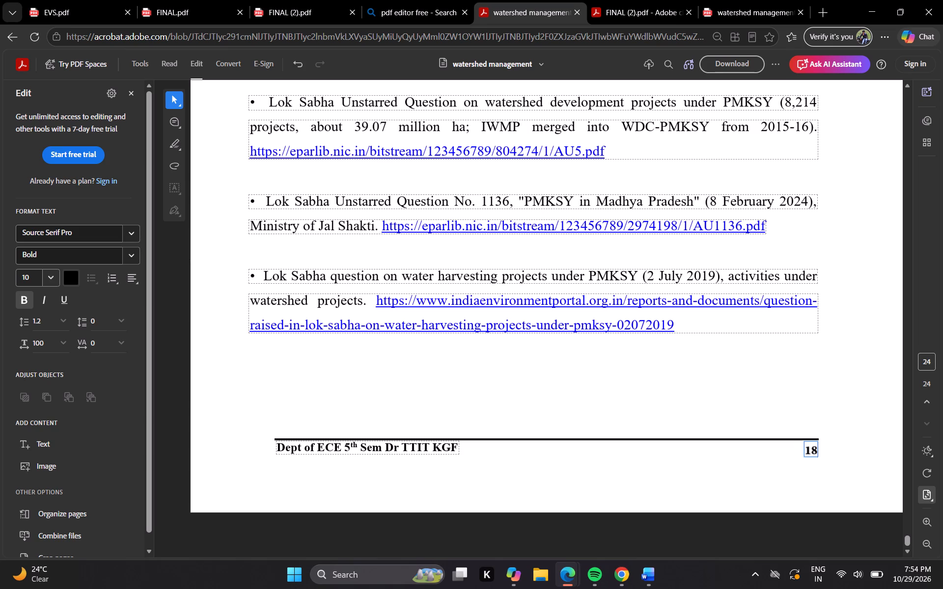
click(750, 455)
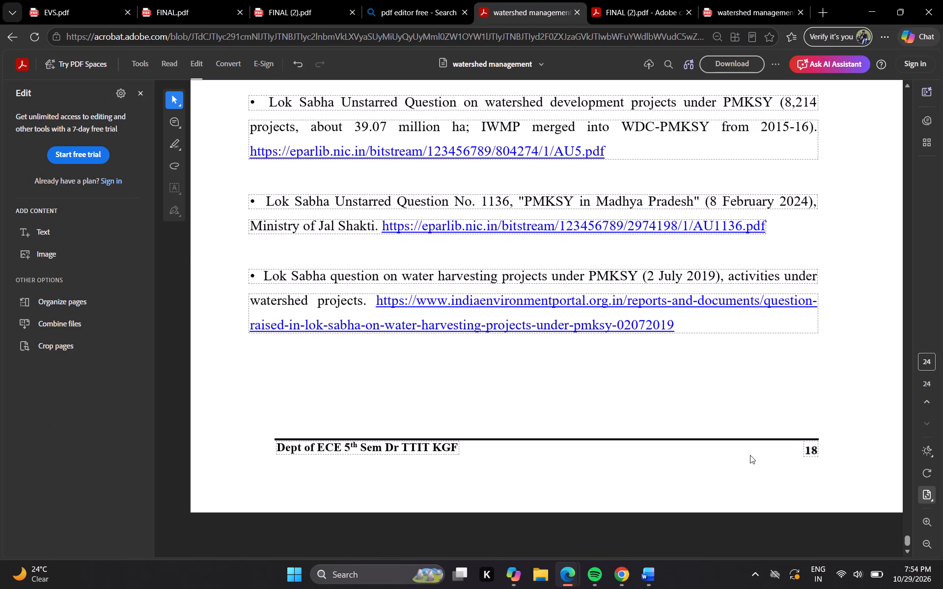
Download the edited watershed management PDF.
click(732, 61)
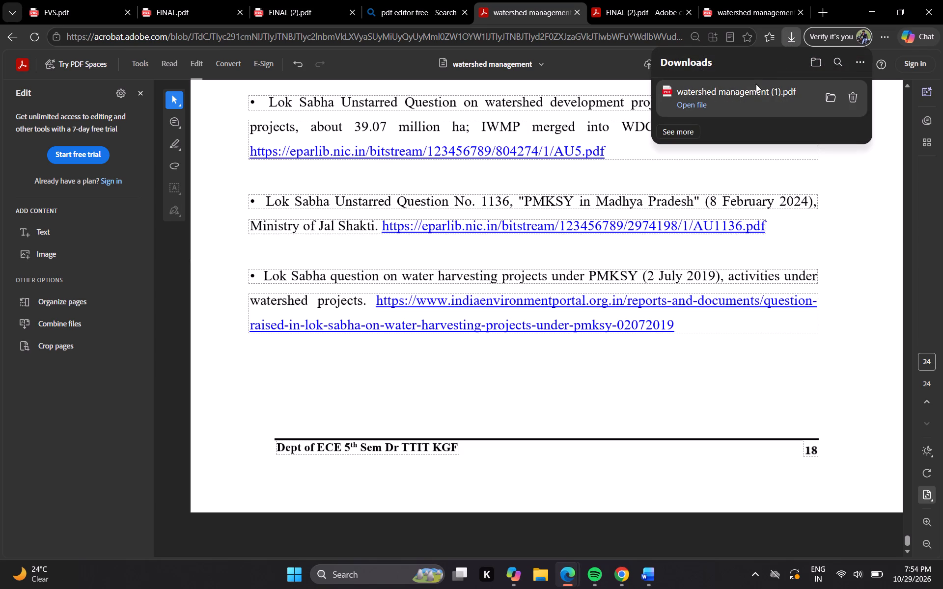
Open the downloaded watershed management (1).pdf and look through all its pages from the cover to the References page.
click(750, 88)
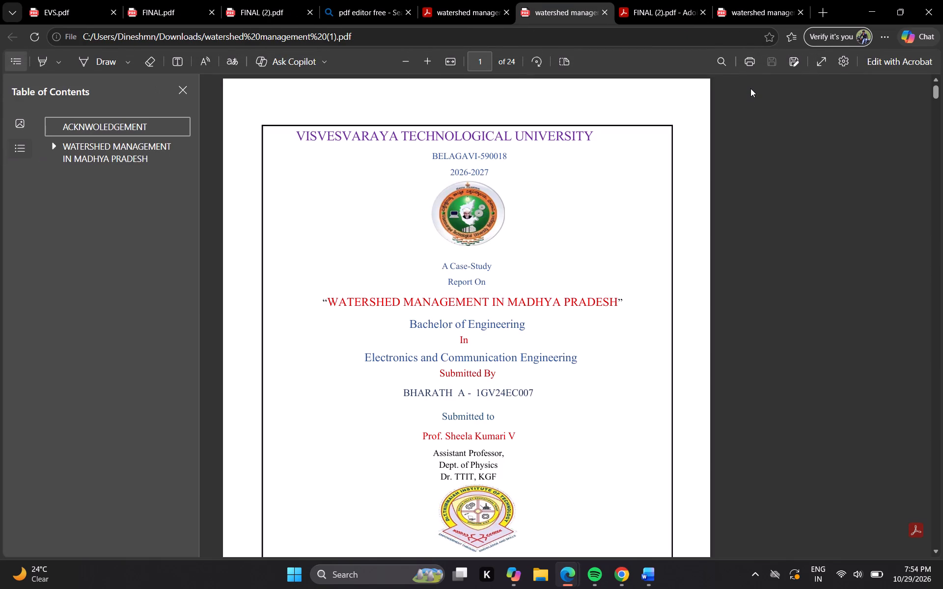
click(750, 88)
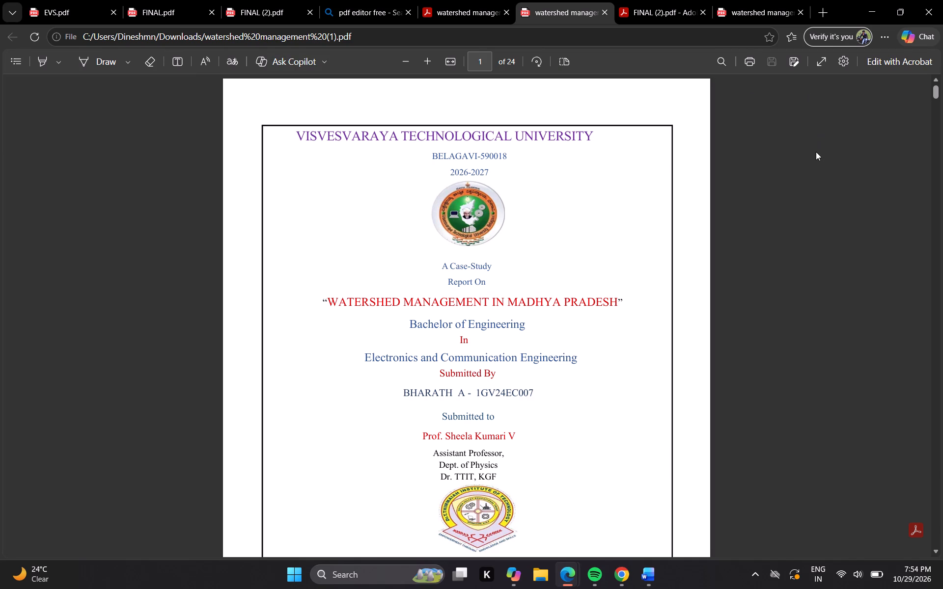
key(Right)
key(Right)
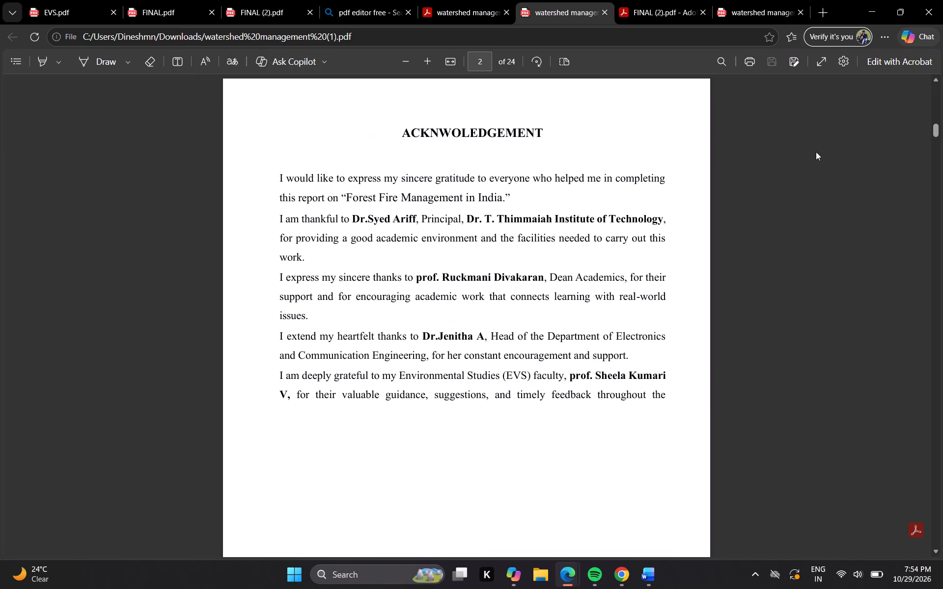
key(Right)
key(Right)
key(Right)
key(Right)
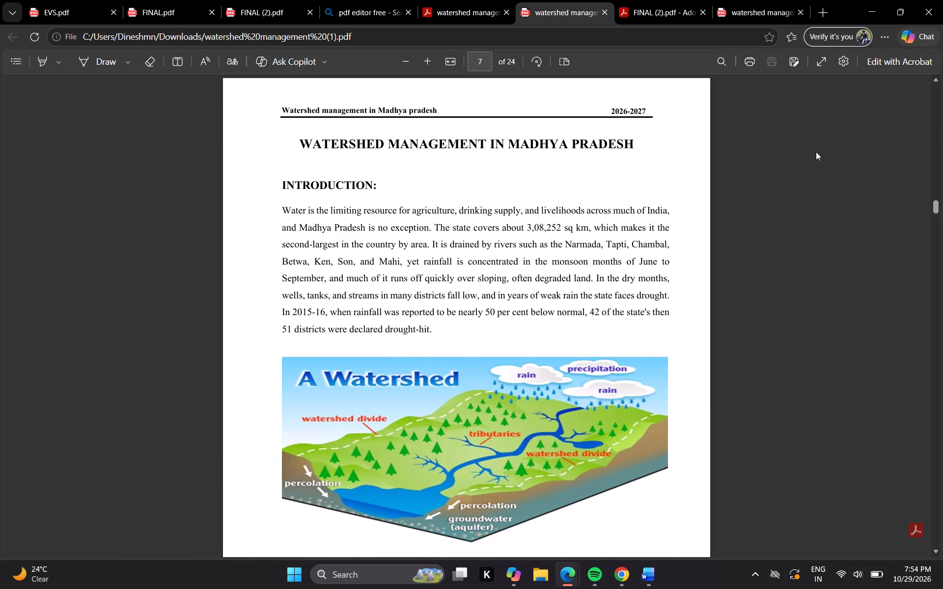
key(Right)
key(Right)
key(Right)
key(Right)
key(Right)
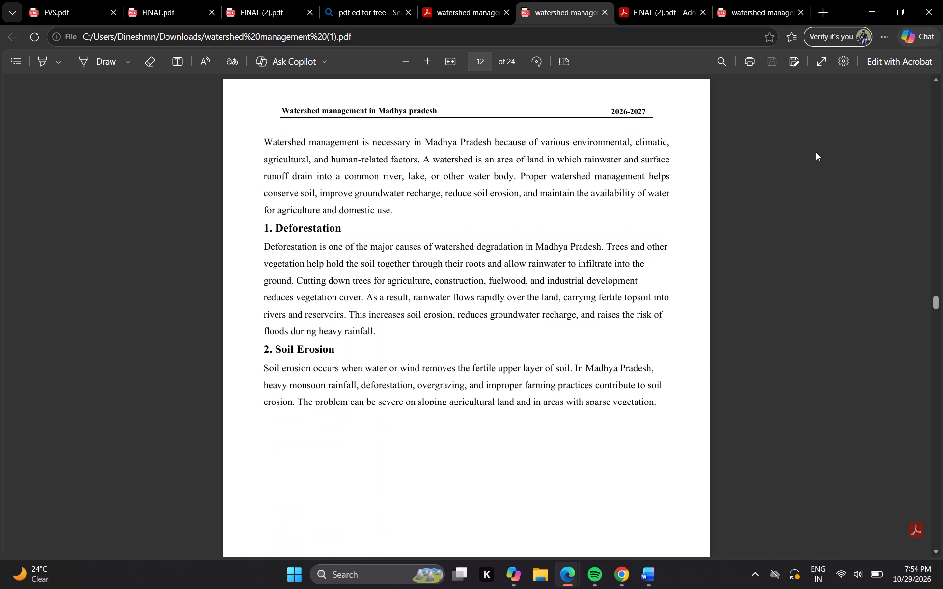
key(Right)
key(Right)
key(Right)
key(Right)
key(Right)
key(Right)
key(Right)
key(Right)
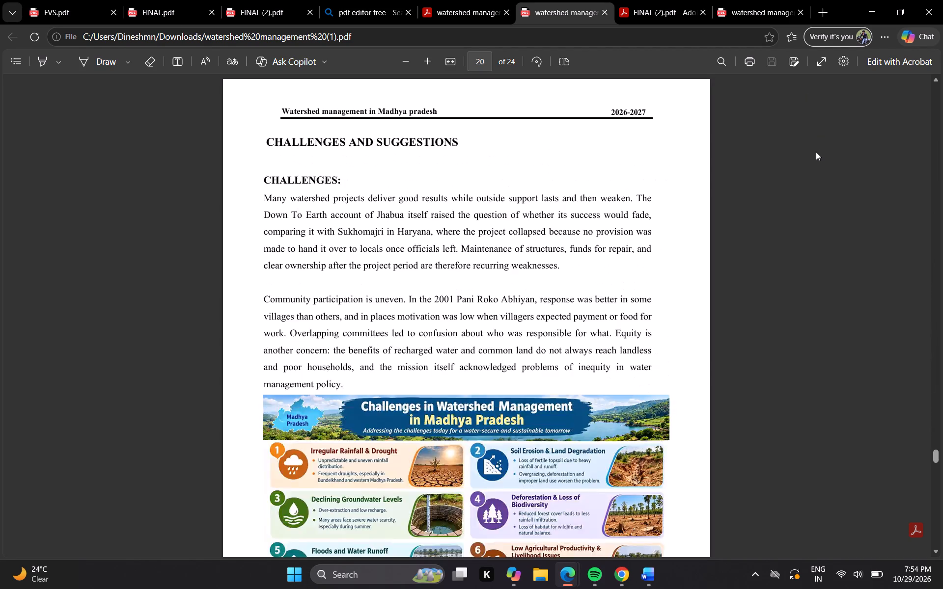
key(Right)
key(Right)
key(Right)
key(Right)
key(Right)
key(Right)
key(Right)
key(Right)
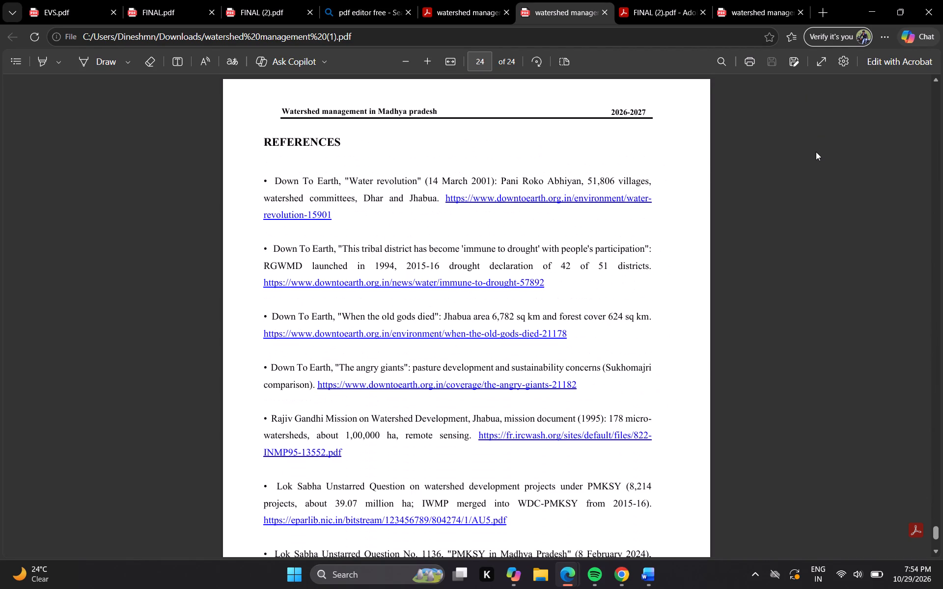
key(Right)
key(Right)
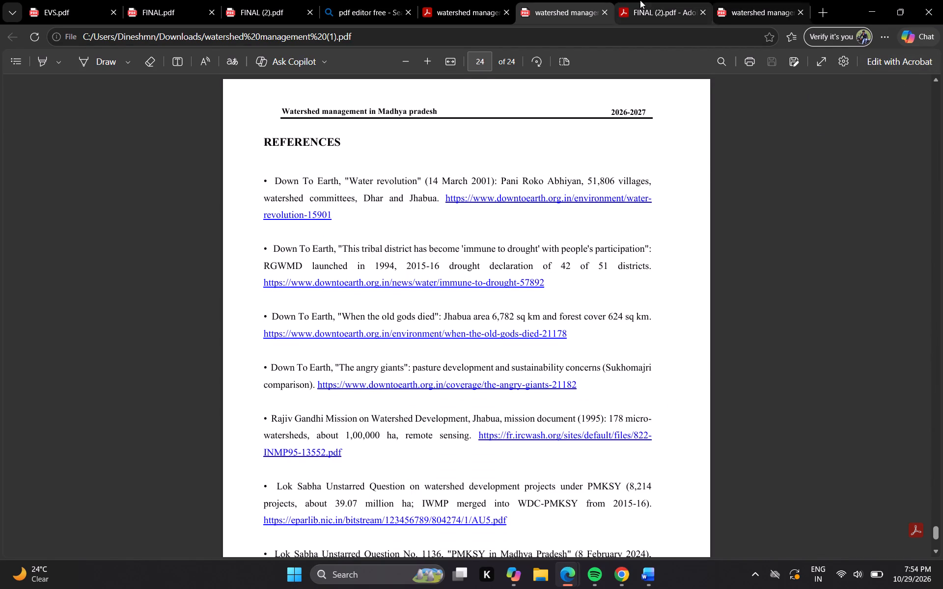
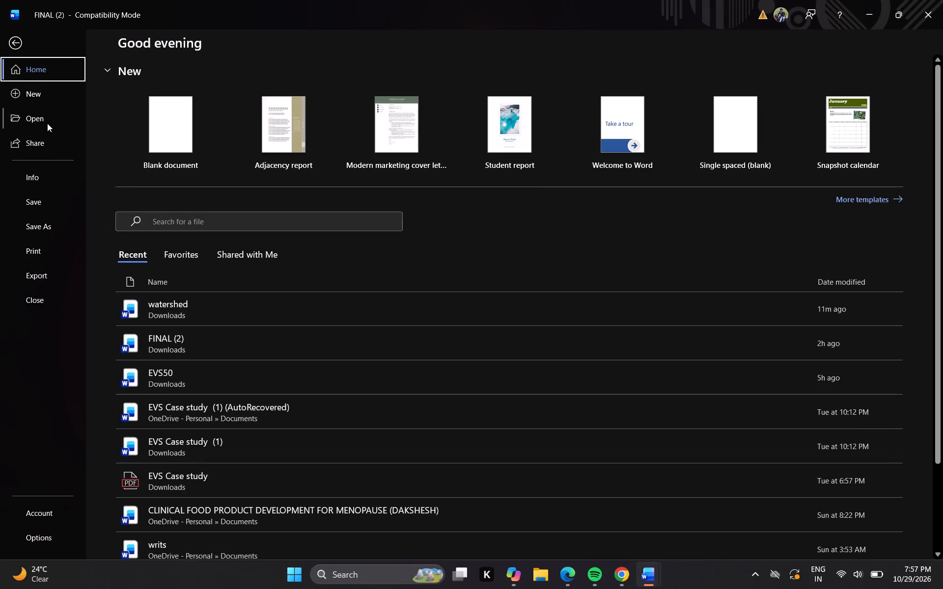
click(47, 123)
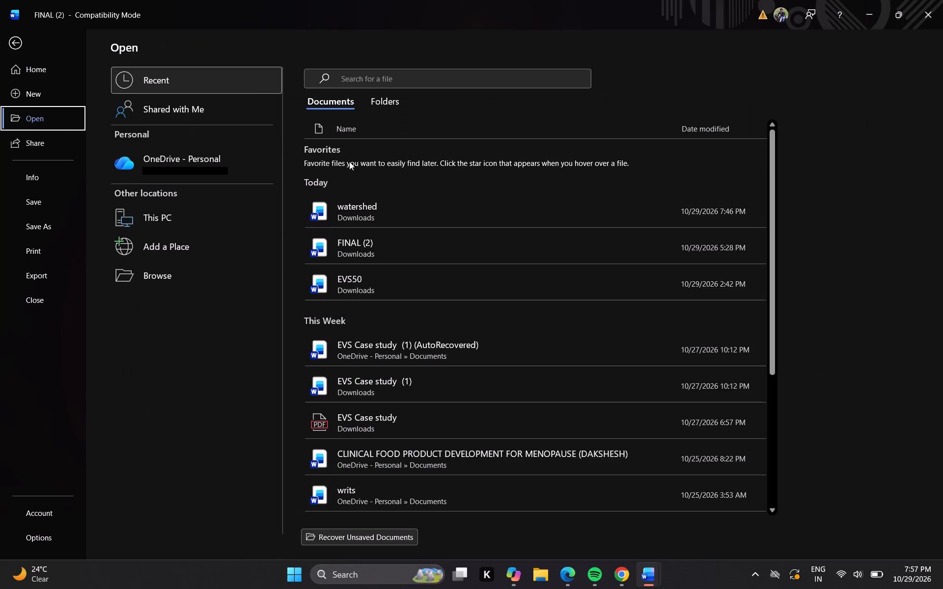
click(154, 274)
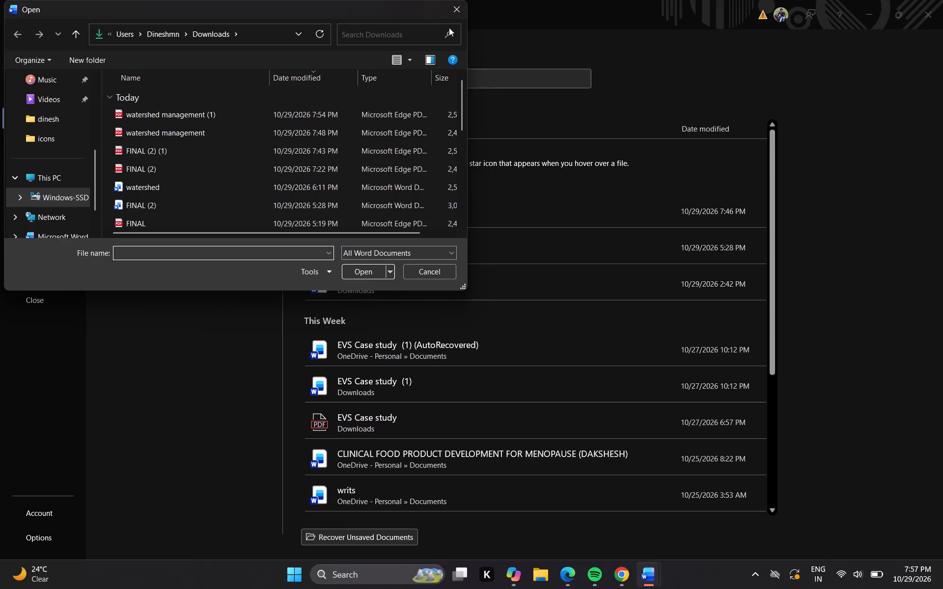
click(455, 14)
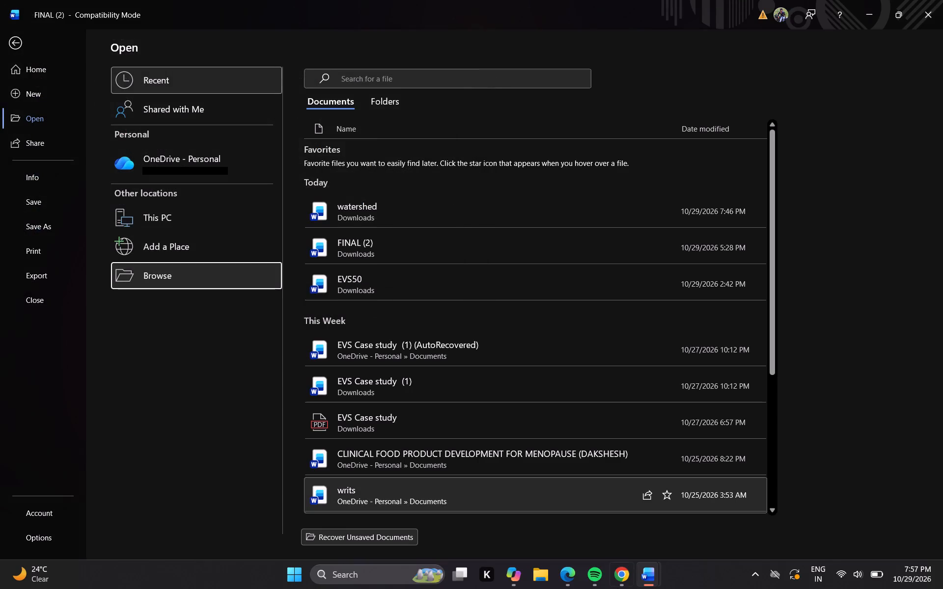